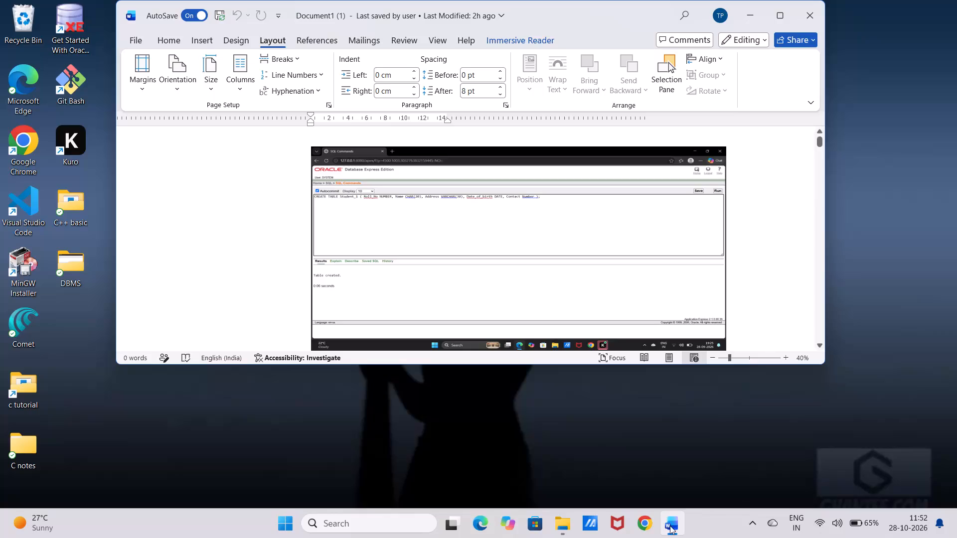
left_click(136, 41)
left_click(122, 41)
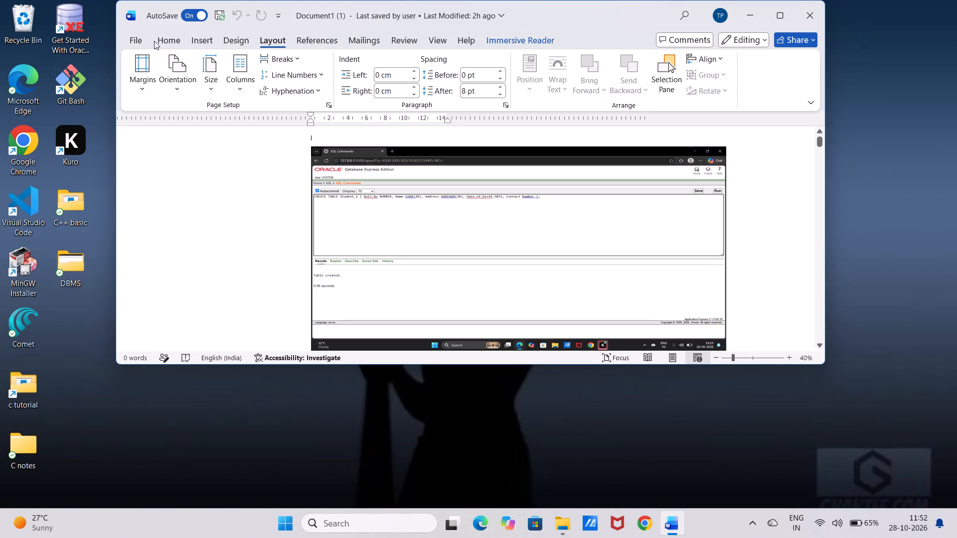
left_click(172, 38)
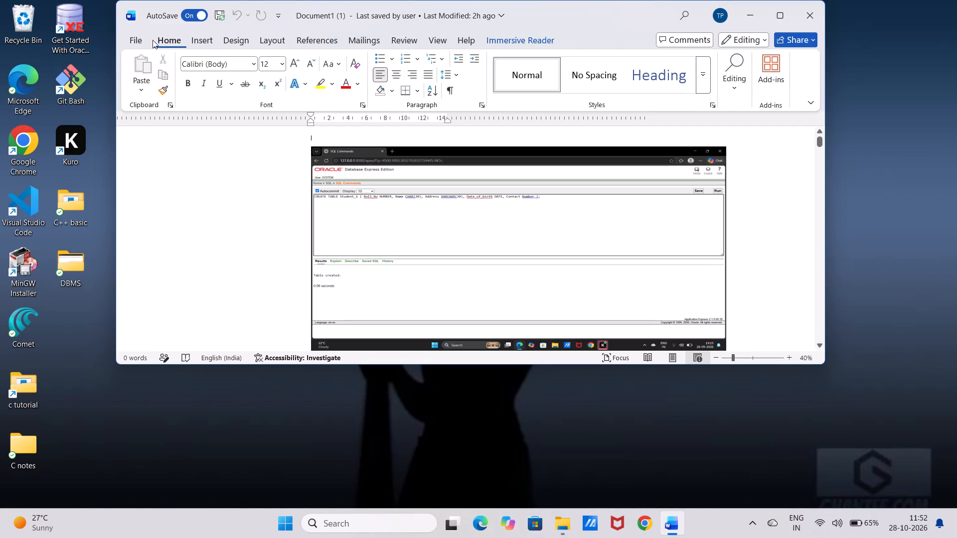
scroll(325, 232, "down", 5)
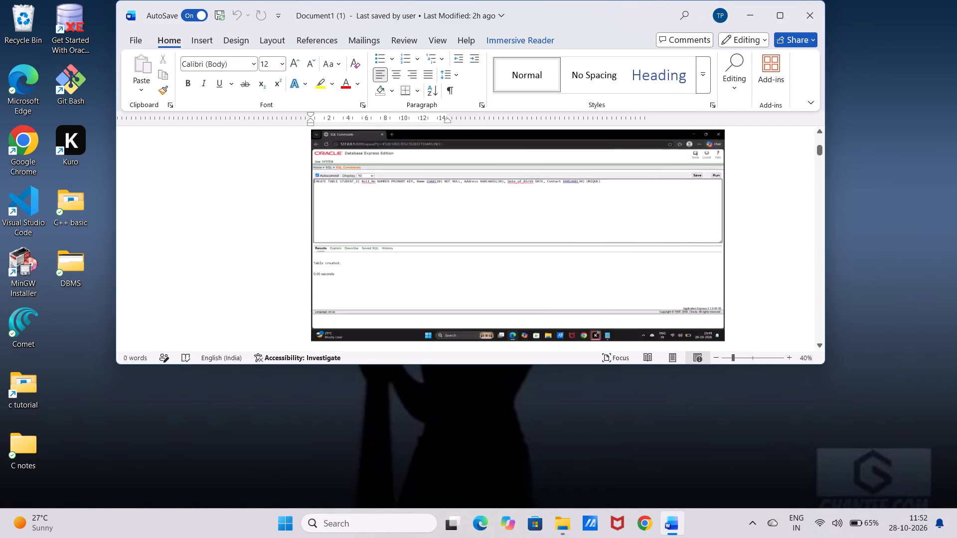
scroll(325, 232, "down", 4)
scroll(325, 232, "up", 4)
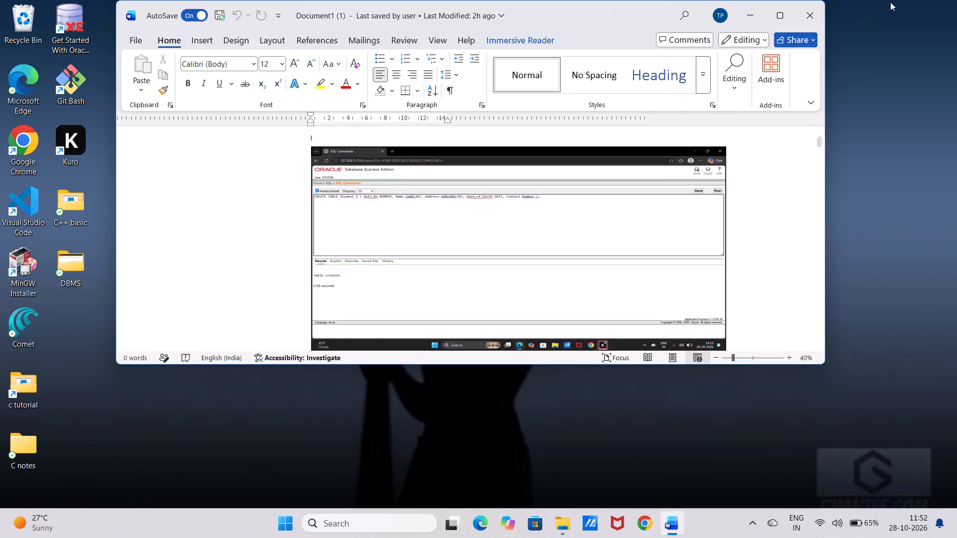
Maximize the document window and open Document1 (1) from the recent documents.
left_click(782, 24)
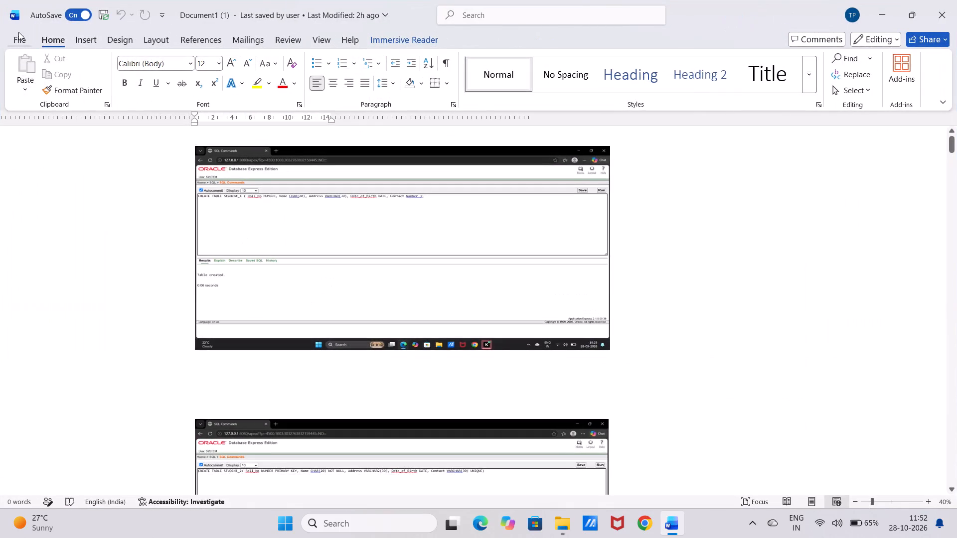
left_click(19, 36)
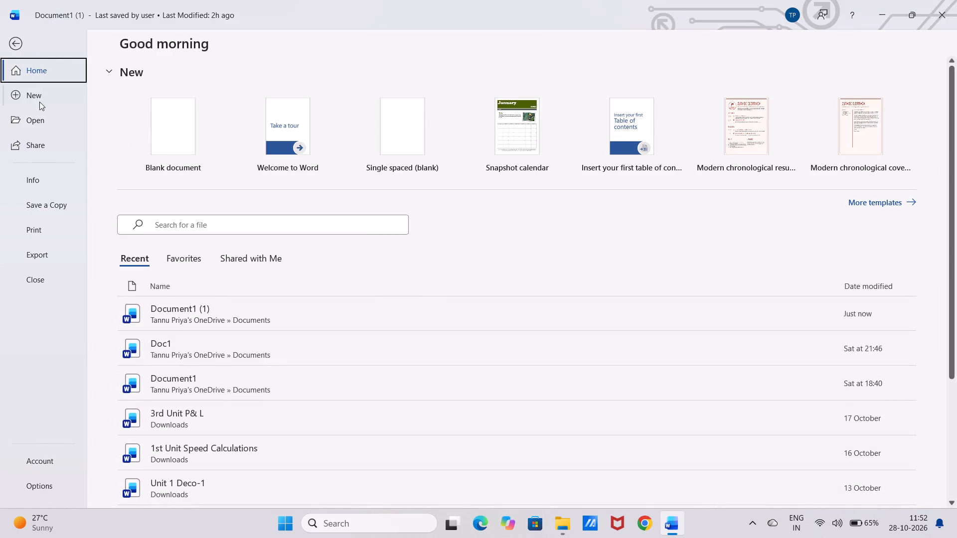
left_click(35, 127)
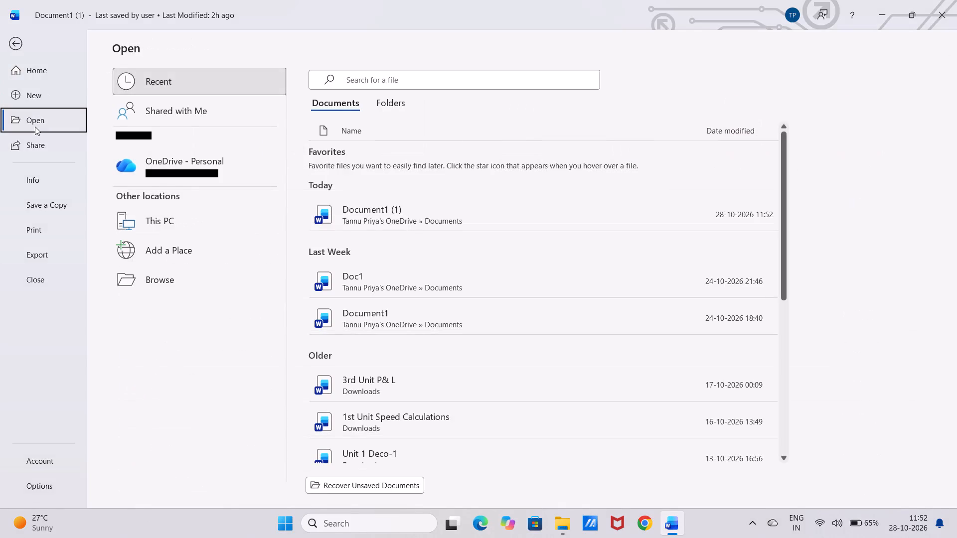
double_click(331, 201)
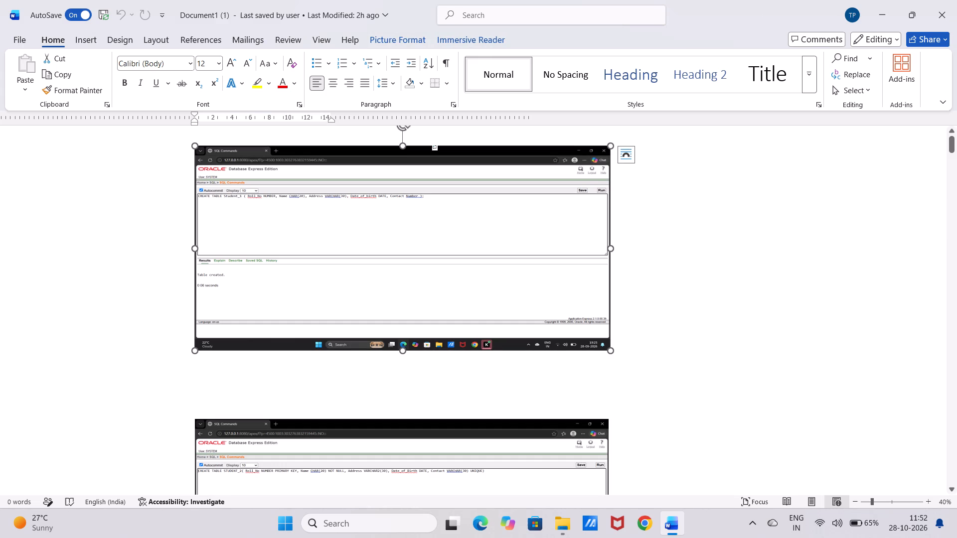
Insert a block of blank lines above the first SQL screenshot in the document.
key("Return")
key("Return")
key("Return")
key("Return")
key("Return")
key("Return")
key("Return")
key("Return")
key("Return")
key("Return")
key("Return")
key("Return")
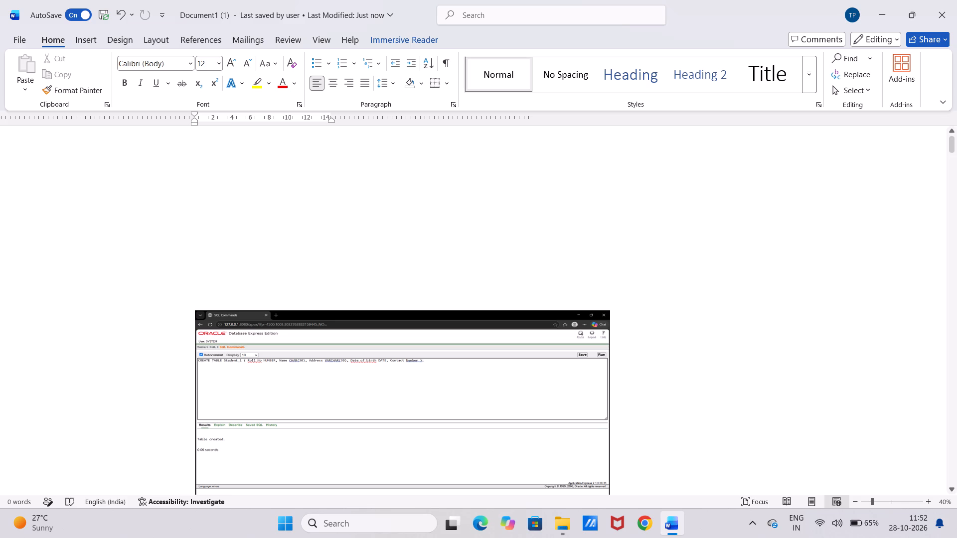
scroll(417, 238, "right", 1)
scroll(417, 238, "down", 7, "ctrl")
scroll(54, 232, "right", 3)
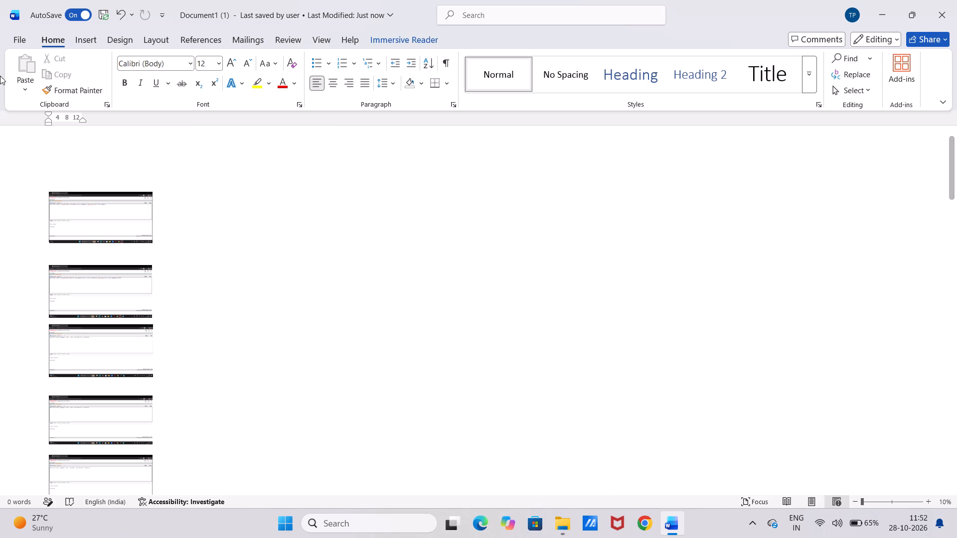
Open the file management page for Document1 (1).
left_click(18, 35)
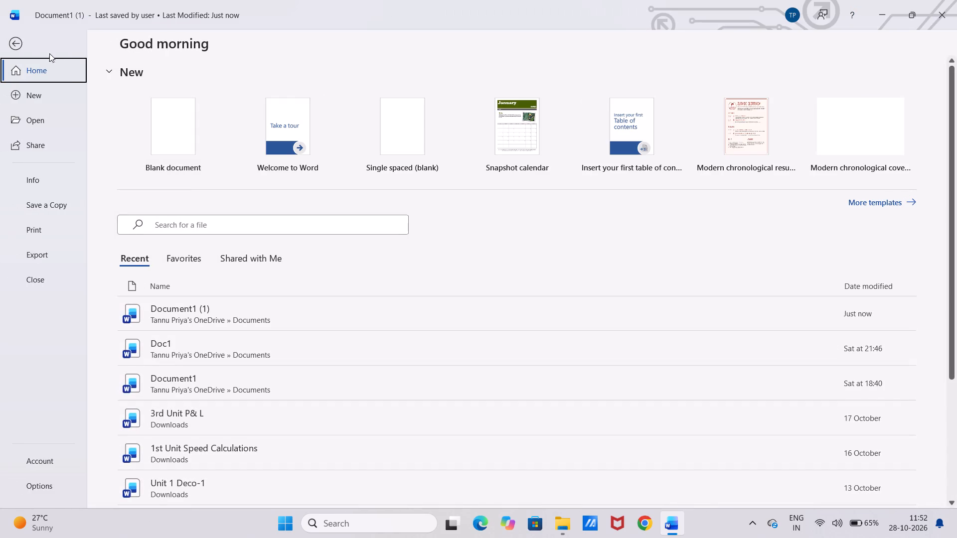
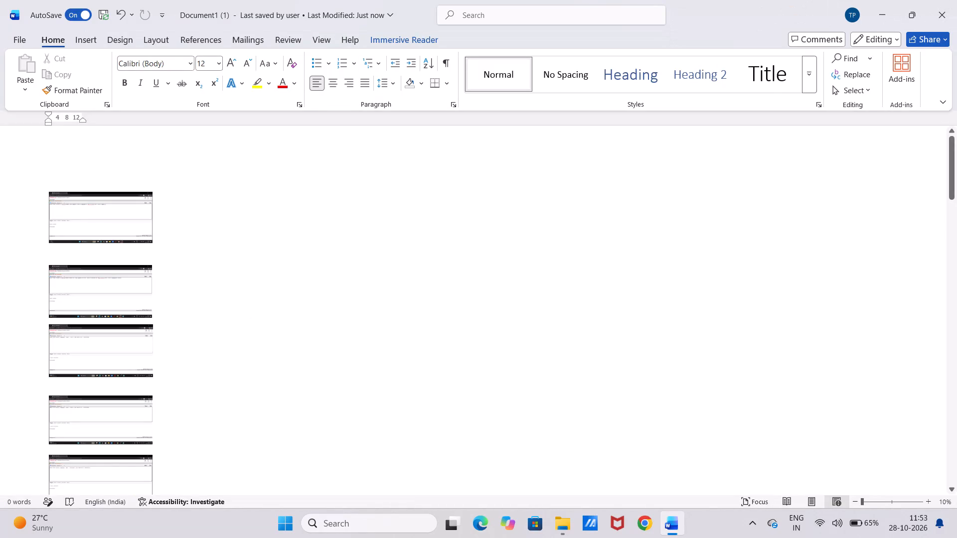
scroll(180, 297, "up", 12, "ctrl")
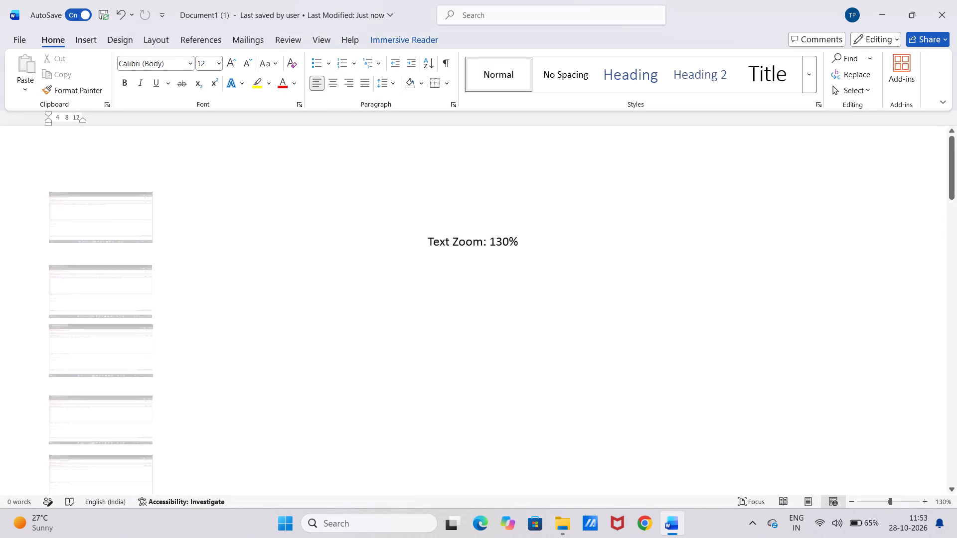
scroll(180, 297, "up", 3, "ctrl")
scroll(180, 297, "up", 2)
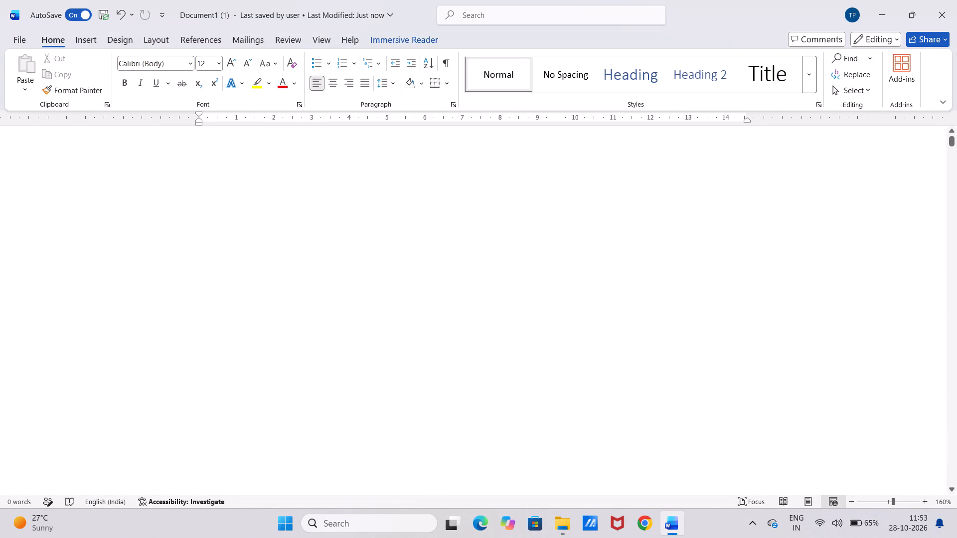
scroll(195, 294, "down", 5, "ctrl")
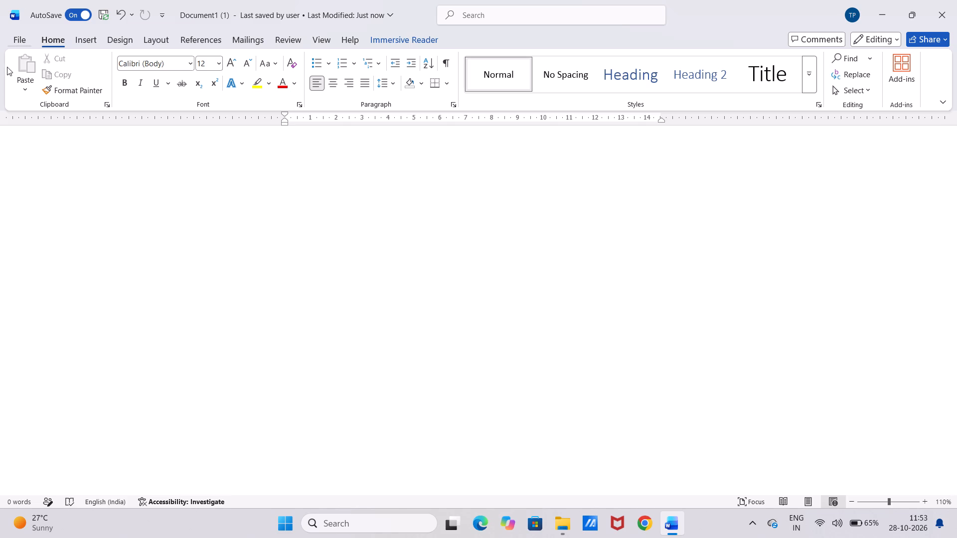
Reopen Document1 (1) from the recent documents and place the cursor in the blank area above the first screenshot.
left_click(7, 41)
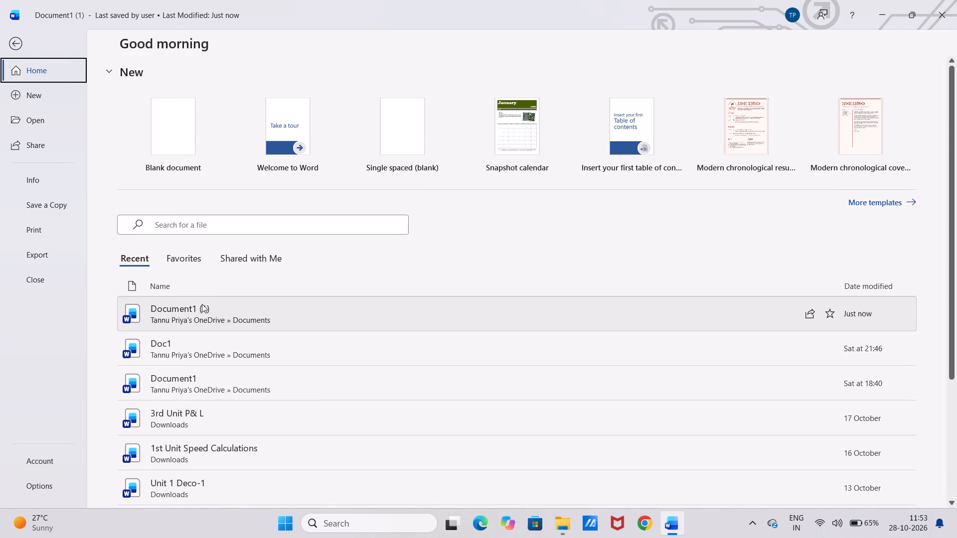
double_click(202, 304)
left_click(311, 355)
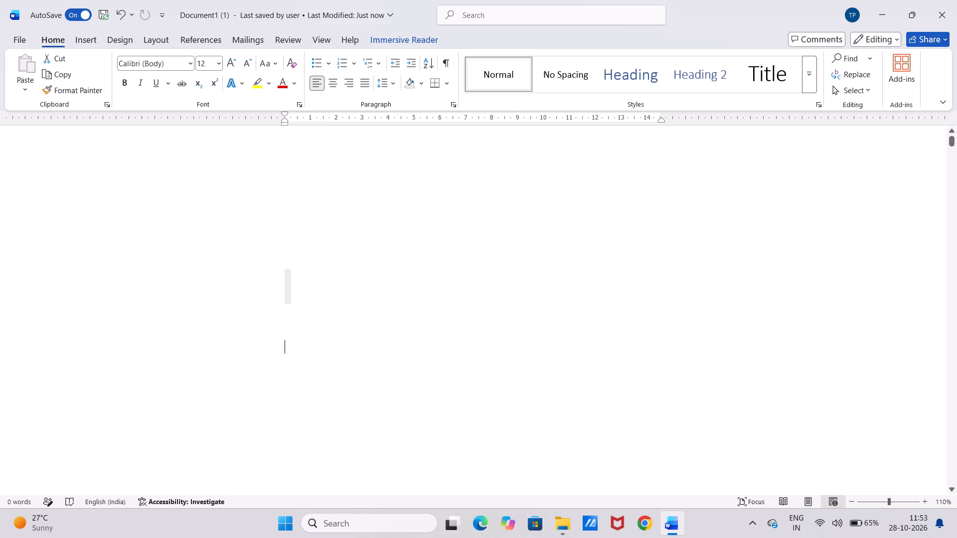
Look over the sequence of Oracle SQL screenshots in the document at different zoom levels.
scroll(481, 382, "down", 3)
scroll(481, 382, "down", 7, "ctrl")
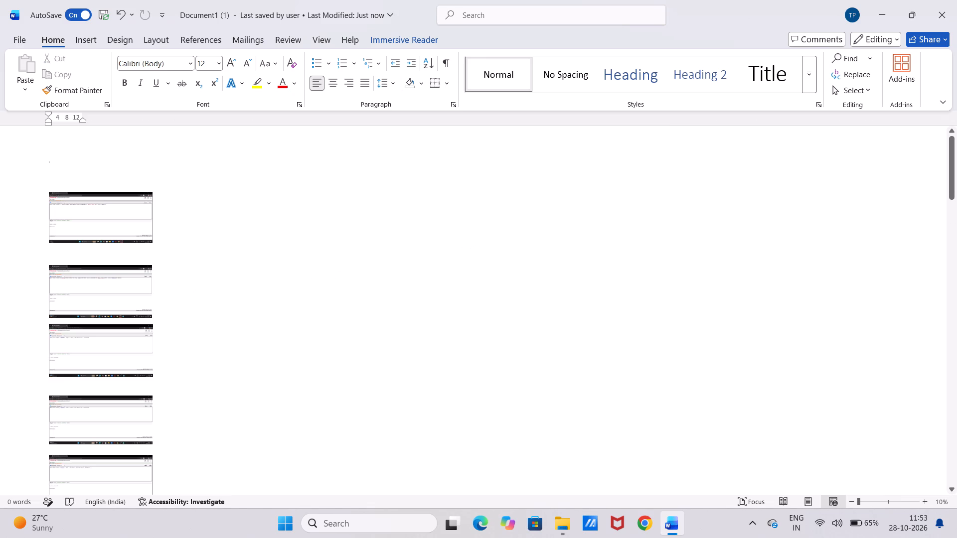
scroll(51, 333, "down", 5)
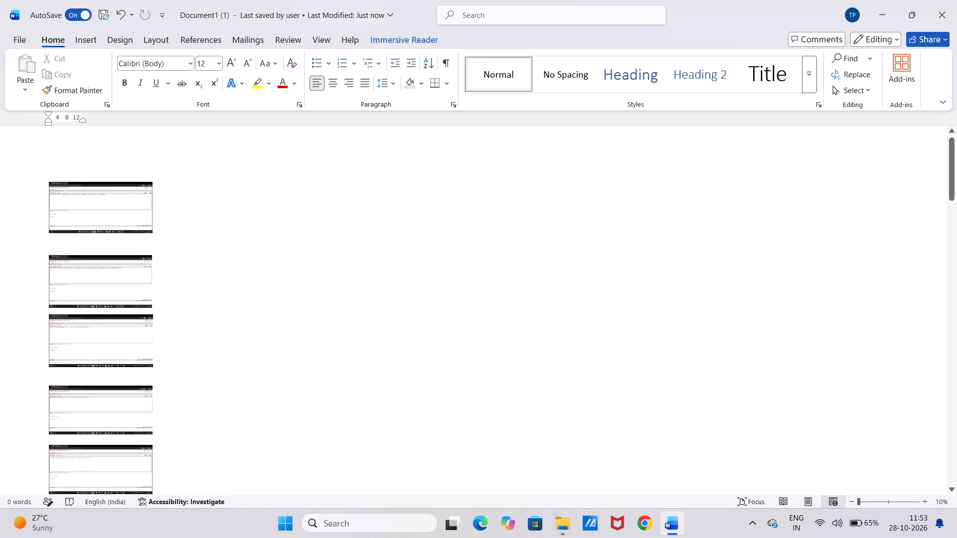
scroll(51, 333, "down", 7)
scroll(51, 333, "up", 9, "ctrl")
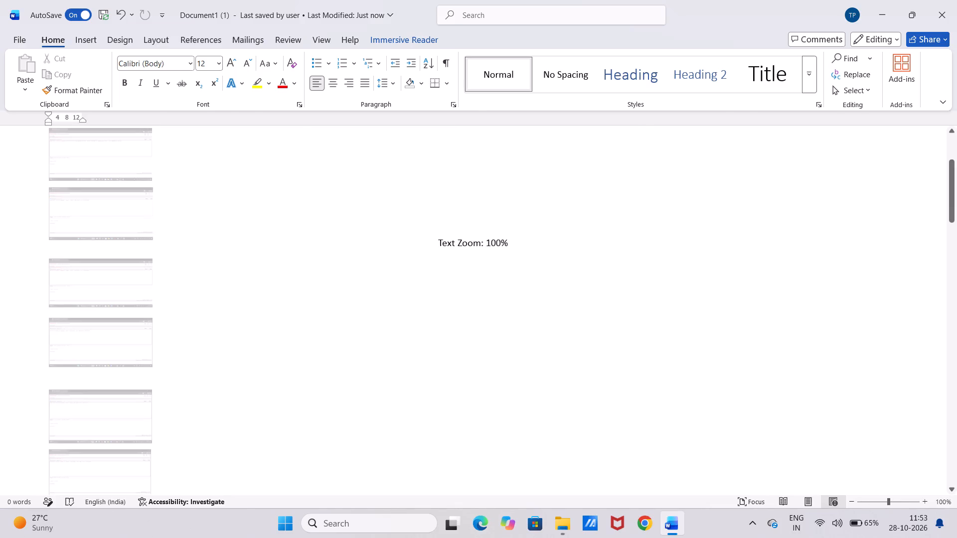
scroll(51, 333, "up", 1, "ctrl")
scroll(51, 333, "down", 2, "ctrl")
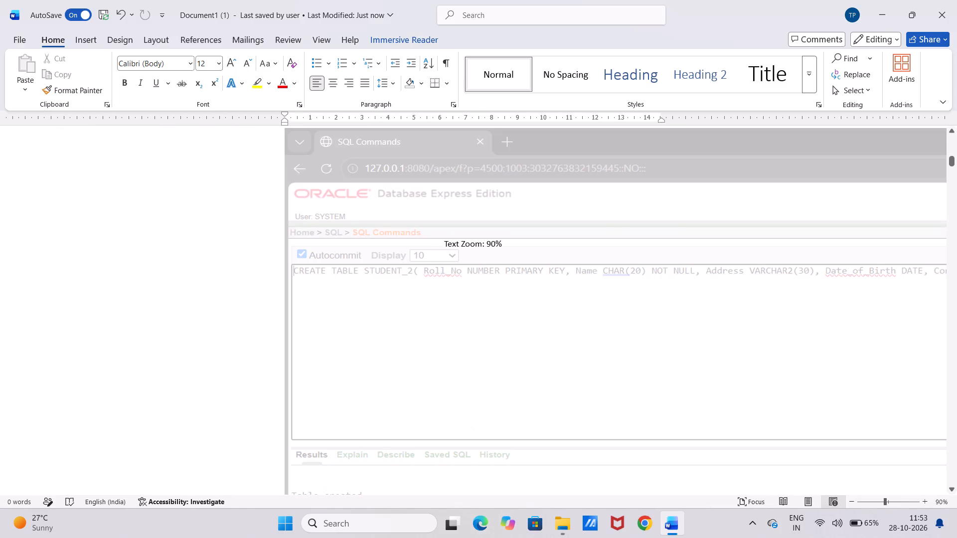
scroll(51, 333, "down", 3, "ctrl")
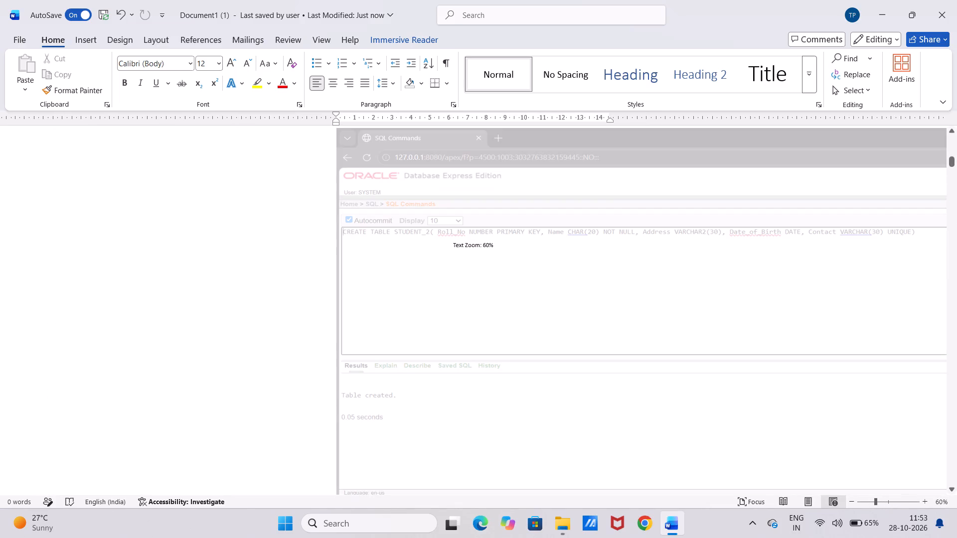
scroll(51, 333, "down", 3, "ctrl")
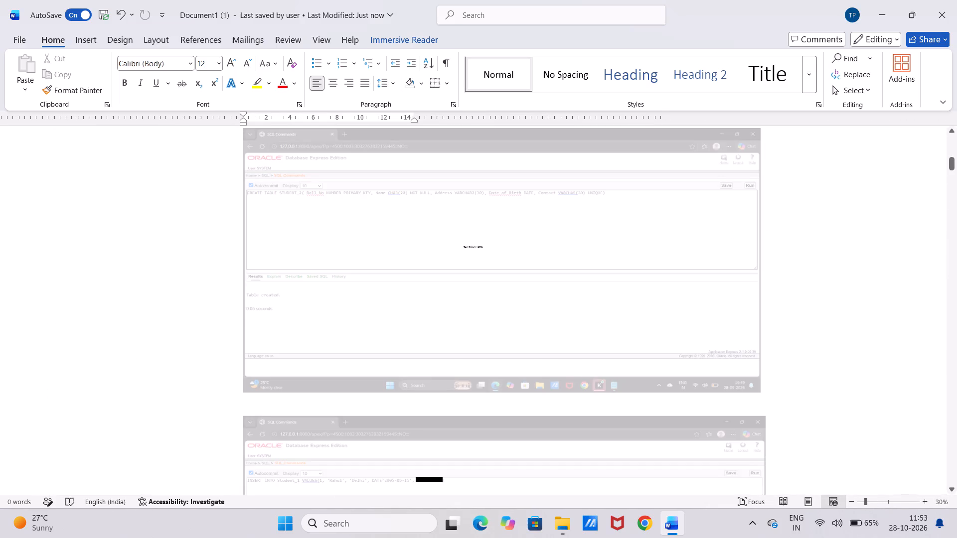
scroll(51, 333, "down", 1, "ctrl")
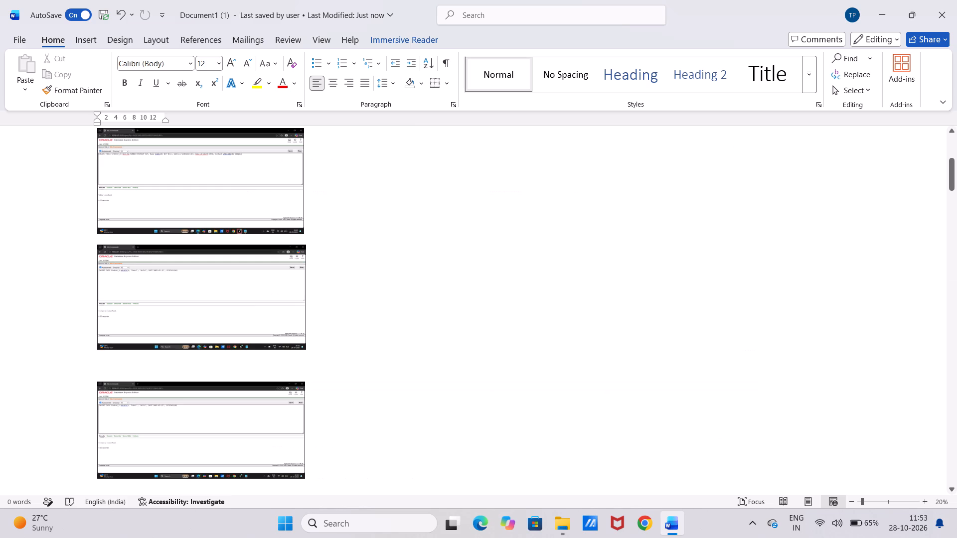
scroll(37, 334, "up", 2)
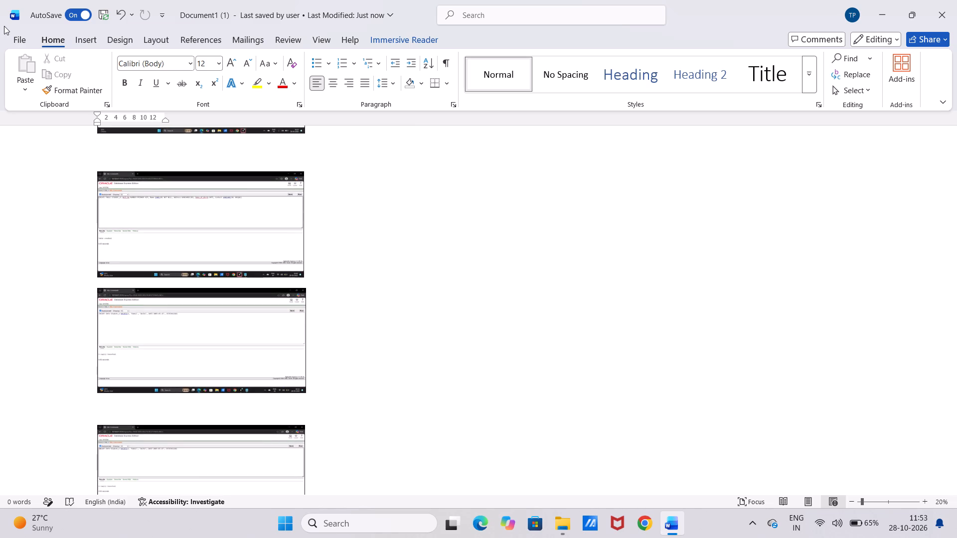
Create a new blank document.
left_click(12, 37)
left_click(144, 127)
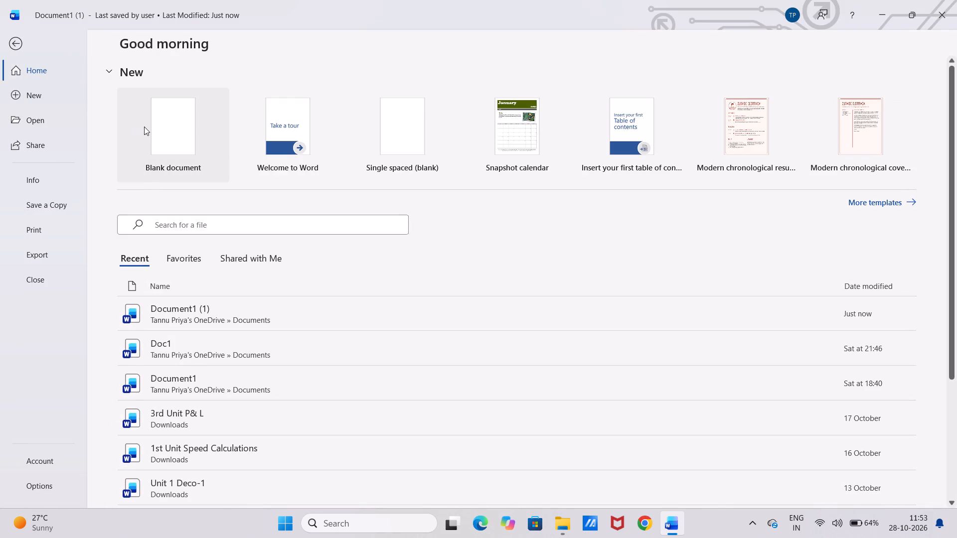
scroll(289, 236, "down", 1)
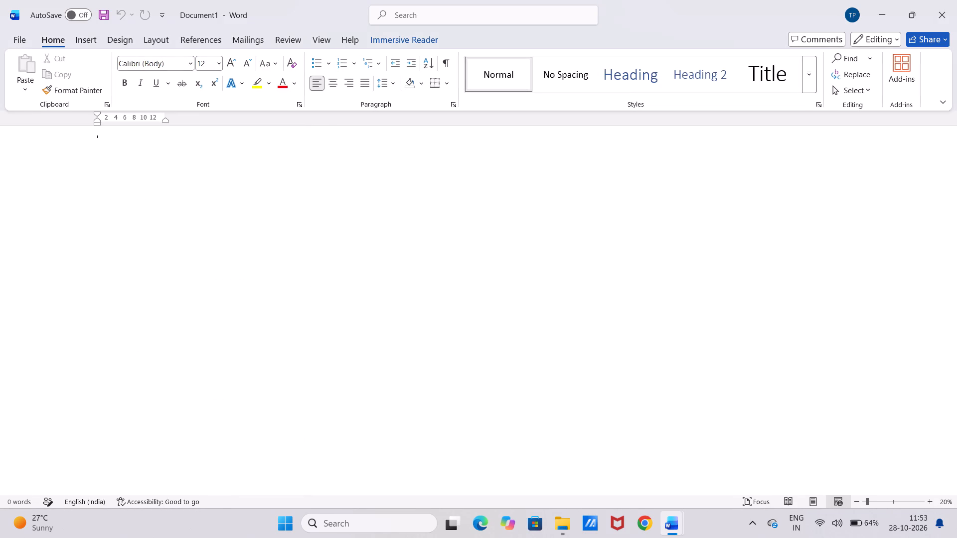
scroll(289, 236, "down", 5)
Return to Document1 (1) from the recent documents.
left_click(17, 33)
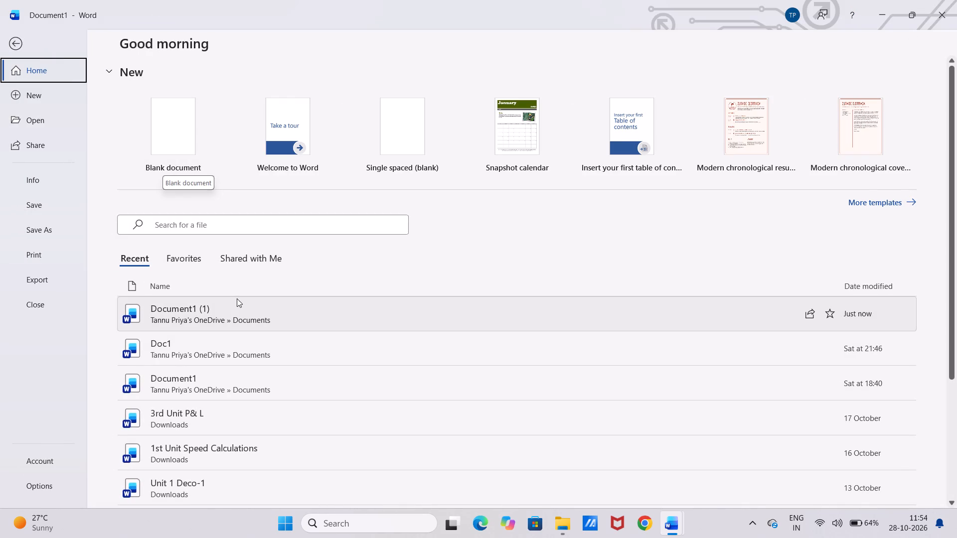
left_click(237, 299)
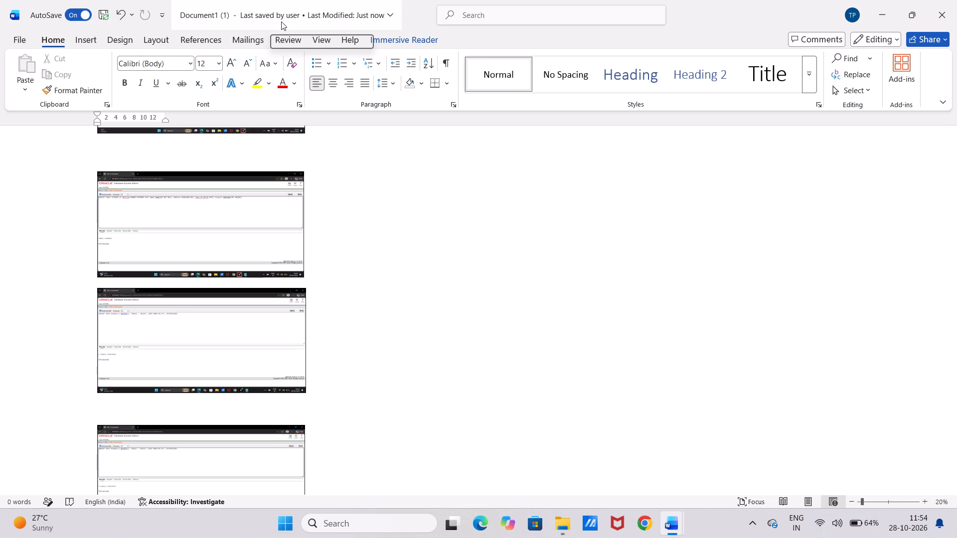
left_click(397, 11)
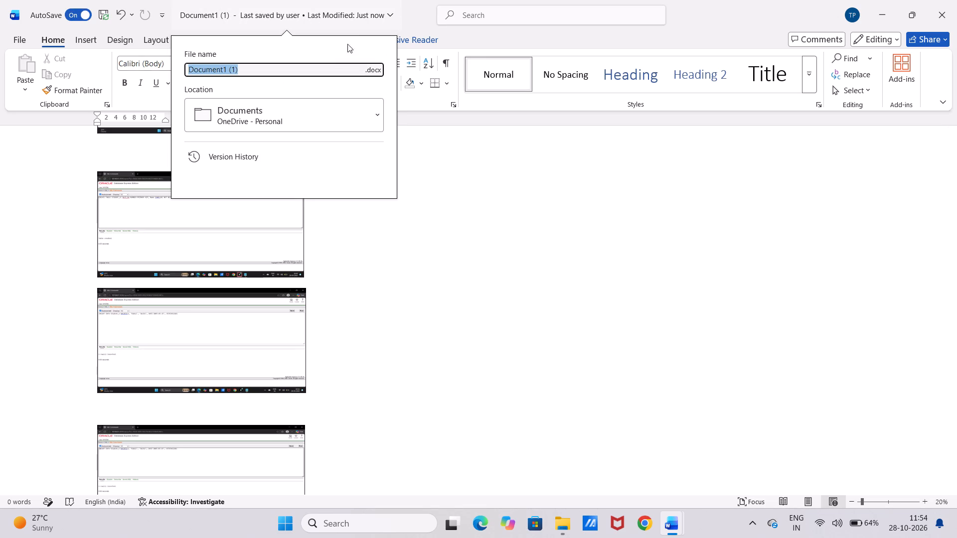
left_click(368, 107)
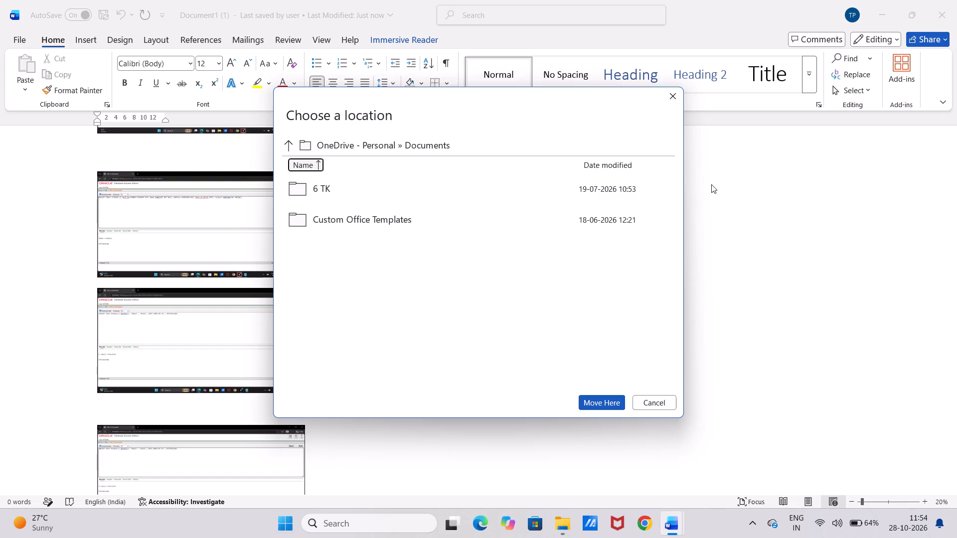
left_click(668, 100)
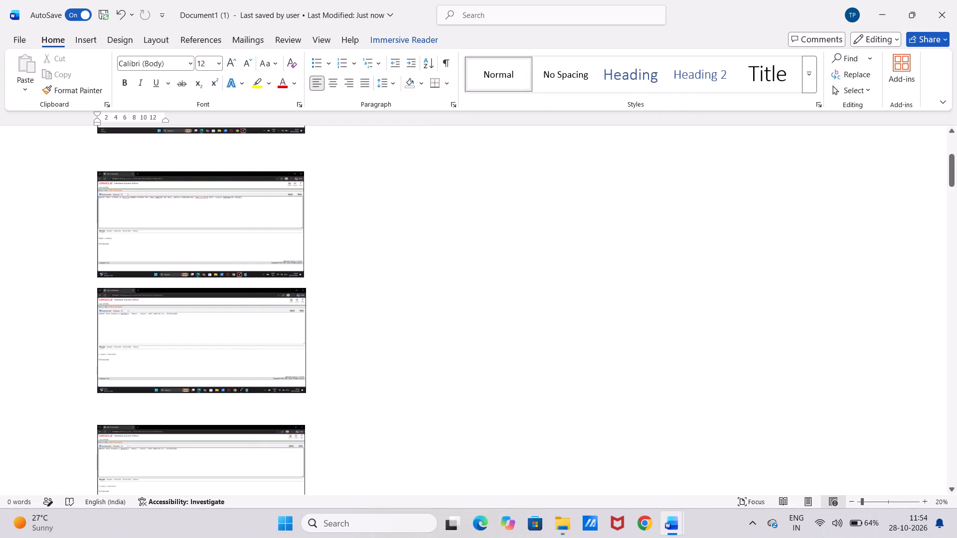
Review the SQL command screenshots in Document1 (1), from the first CREATE TABLE image through the INSERT, SELECT and DESC images.
scroll(181, 210, "up", 2, "ctrl")
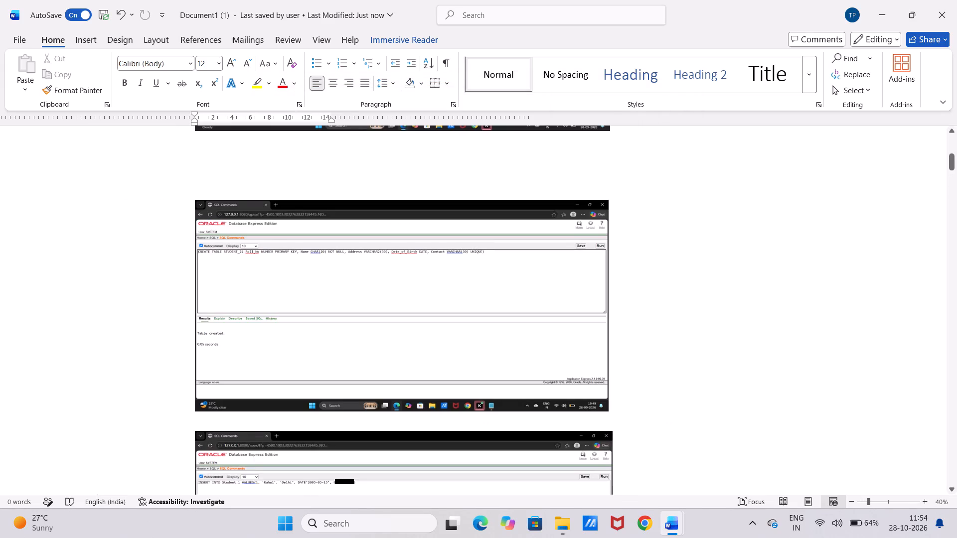
scroll(181, 210, "up", 10)
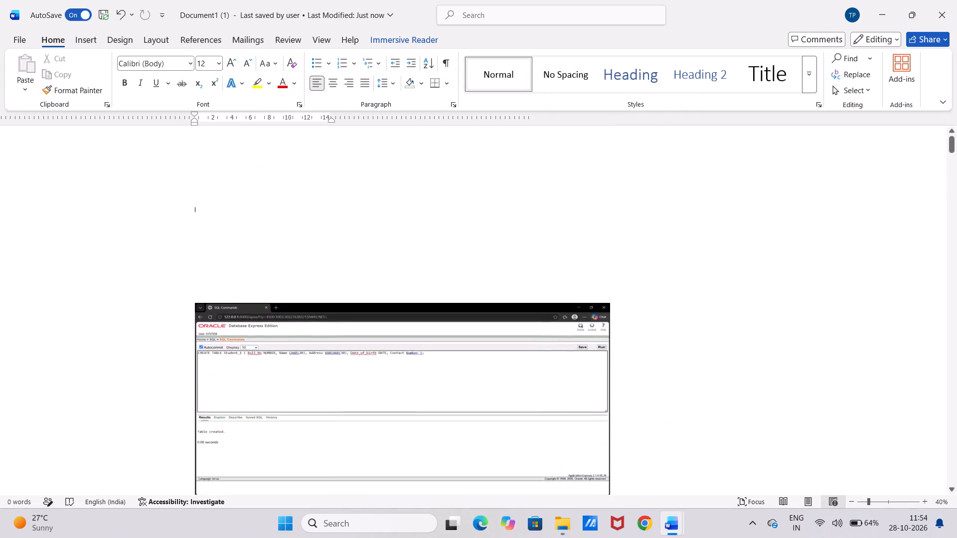
scroll(181, 210, "up", 3)
scroll(181, 210, "down", 3)
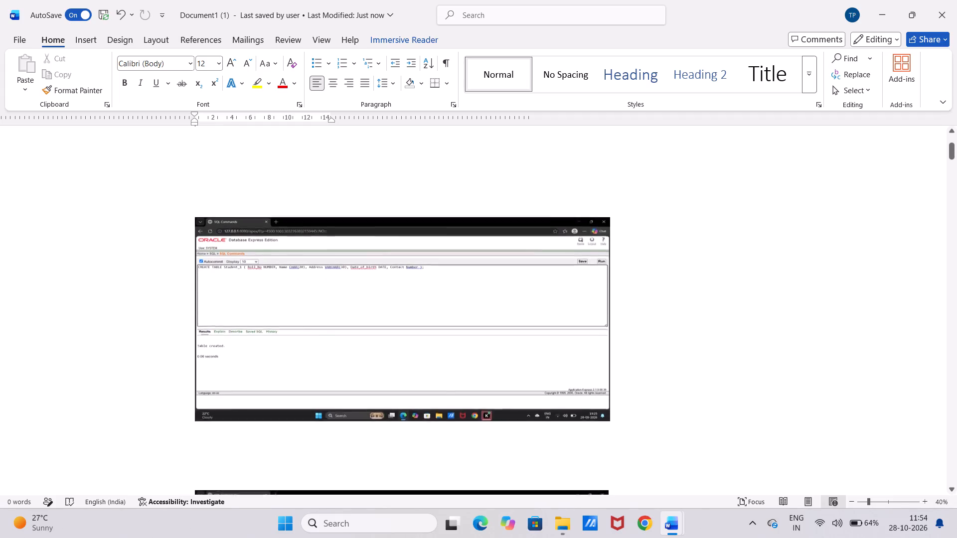
scroll(181, 210, "down", 2)
scroll(355, 314, "down", 2)
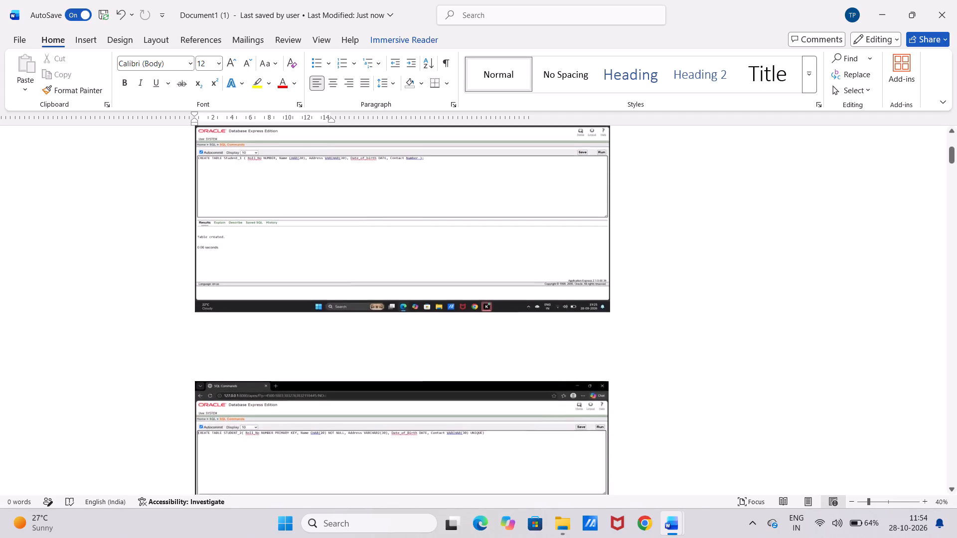
scroll(355, 314, "down", 7)
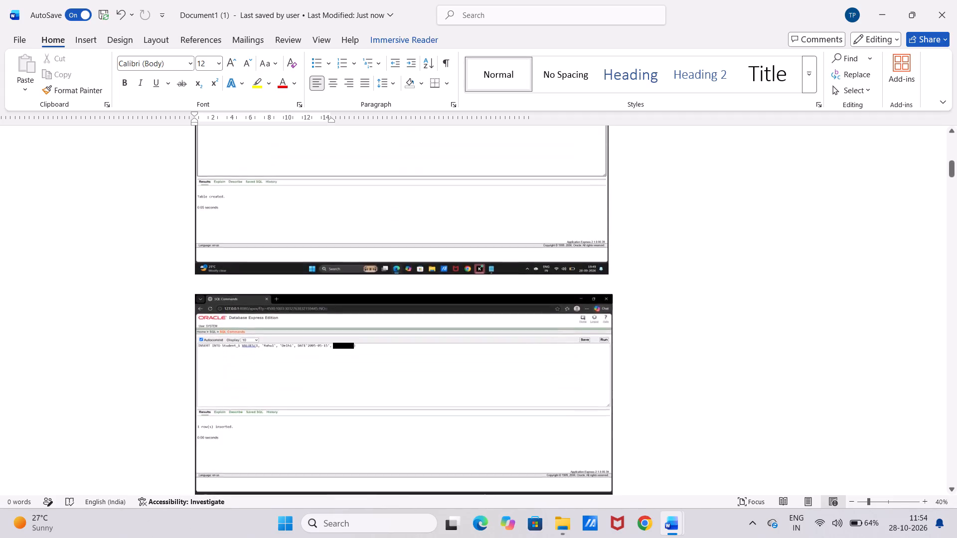
scroll(355, 314, "down", 6)
left_click(332, 269)
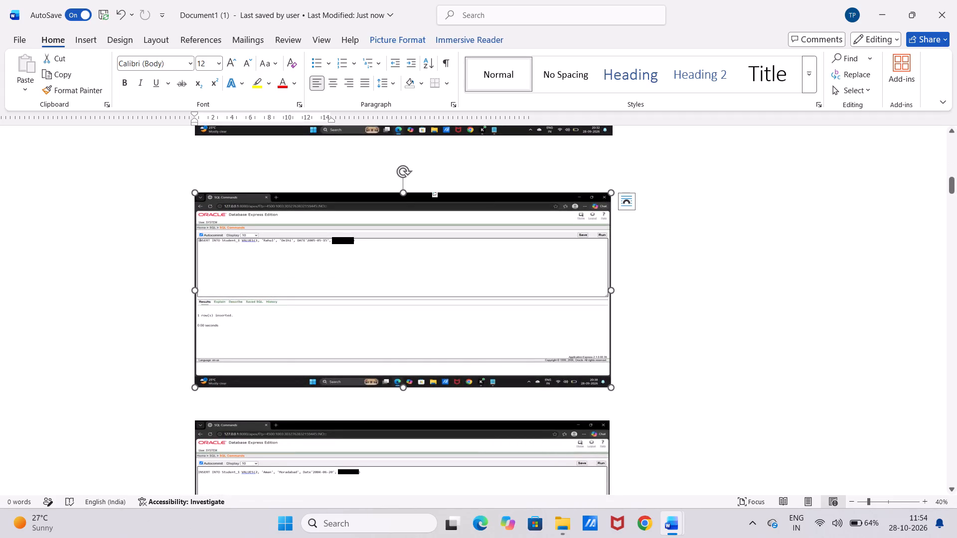
left_click(278, 160)
left_click(278, 160)
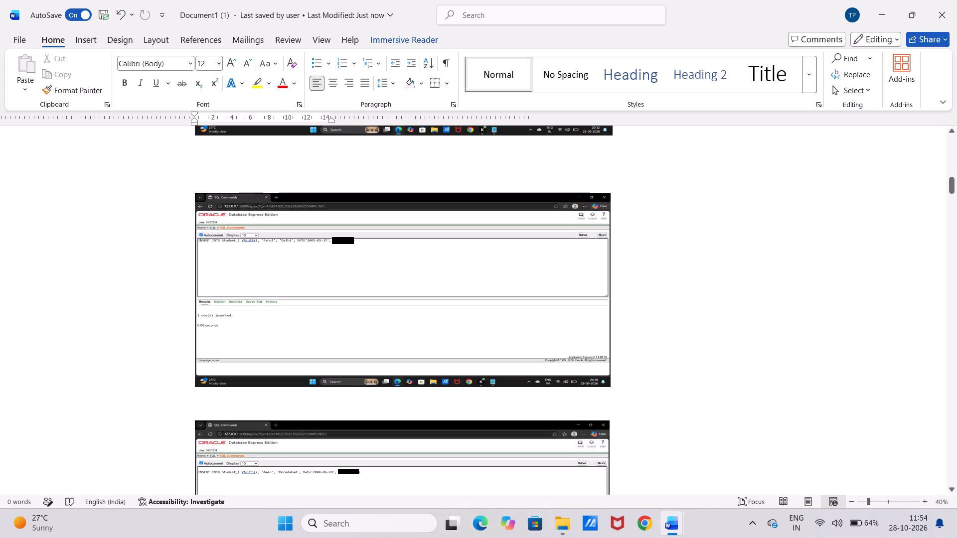
left_click(278, 160)
left_click(359, 161)
scroll(359, 161, "down", 7)
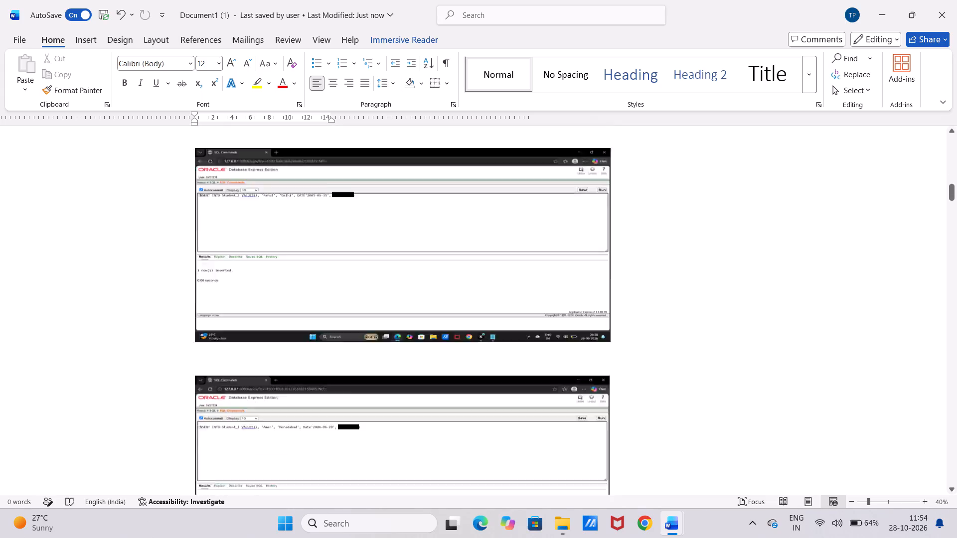
scroll(359, 161, "down", 9)
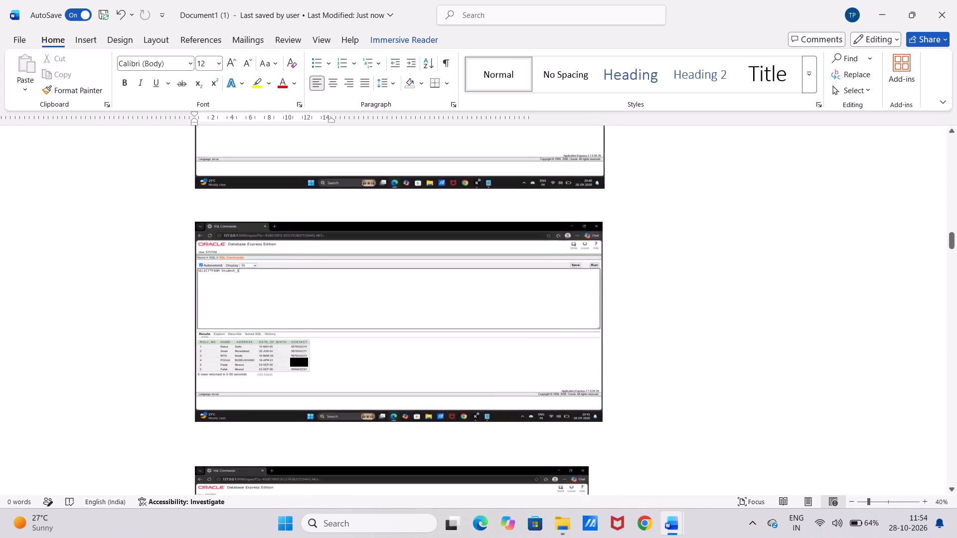
scroll(359, 161, "down", 9)
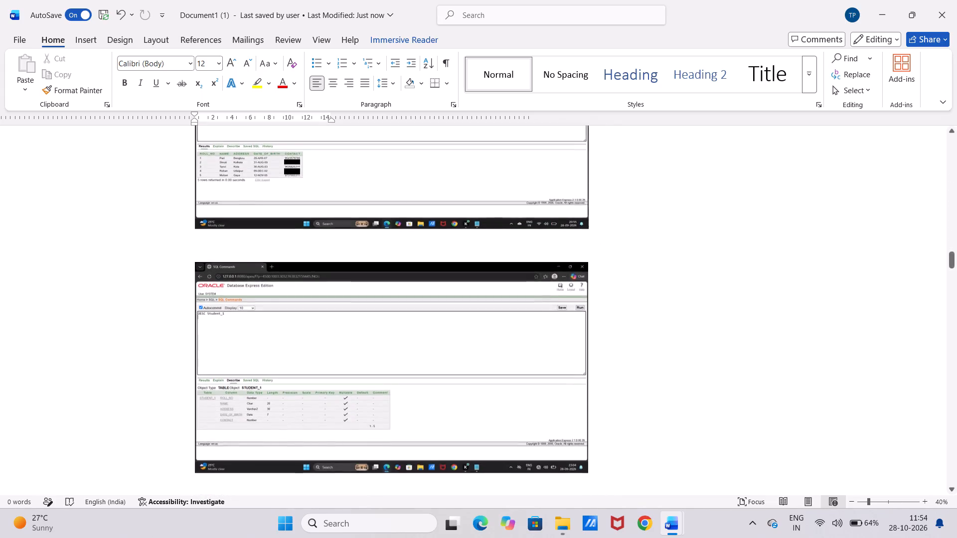
scroll(359, 161, "down", 1)
scroll(359, 161, "up", 12)
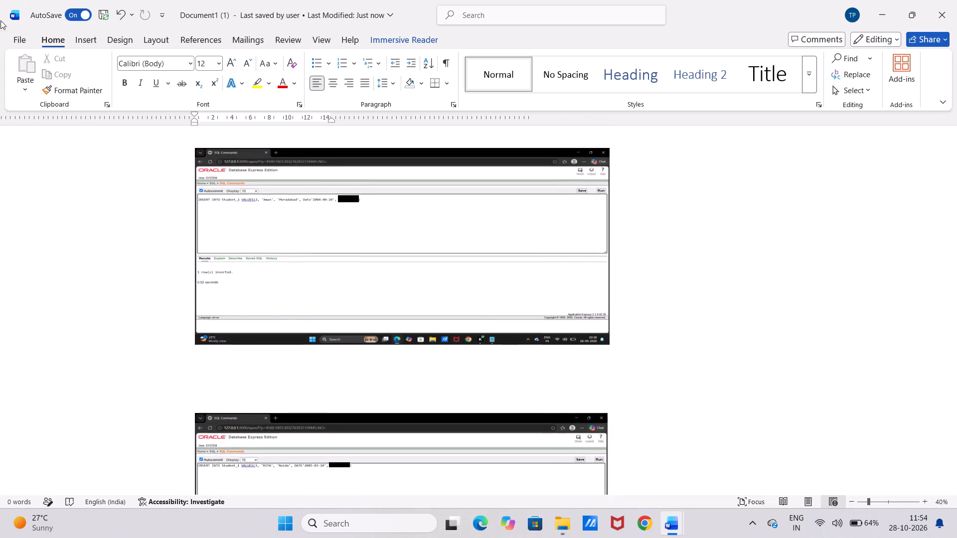
Create a new blank document.
left_click(15, 42)
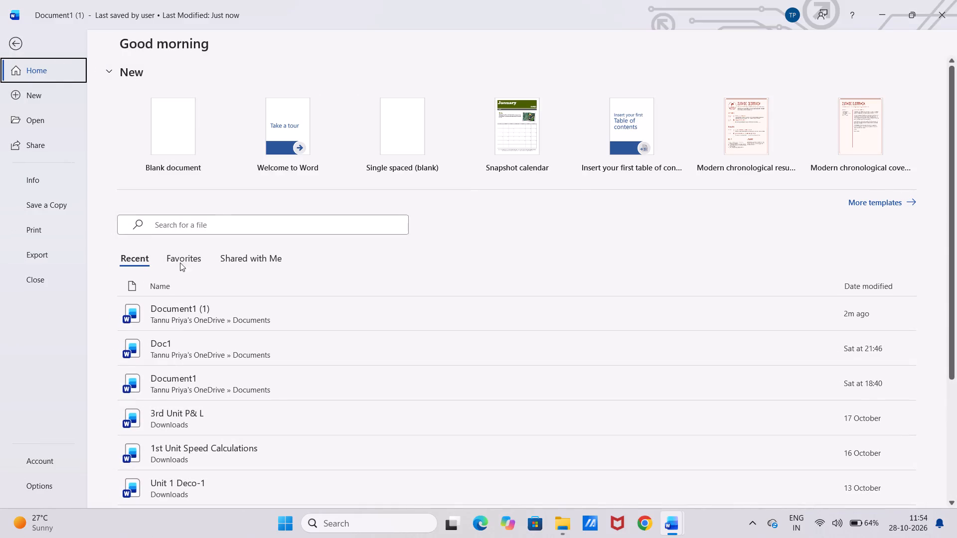
left_click(158, 131)
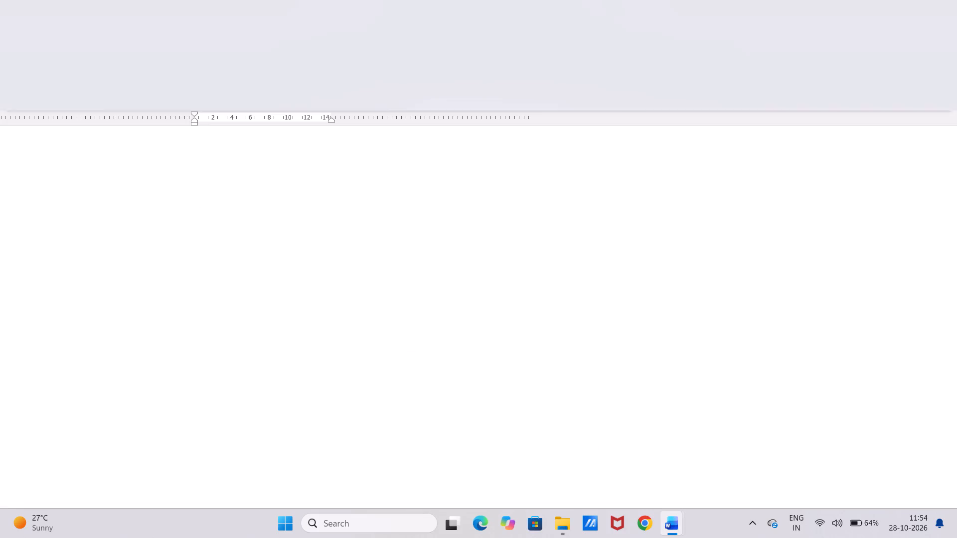
Create a new document from the Single spaced (blank) template.
left_click(20, 41)
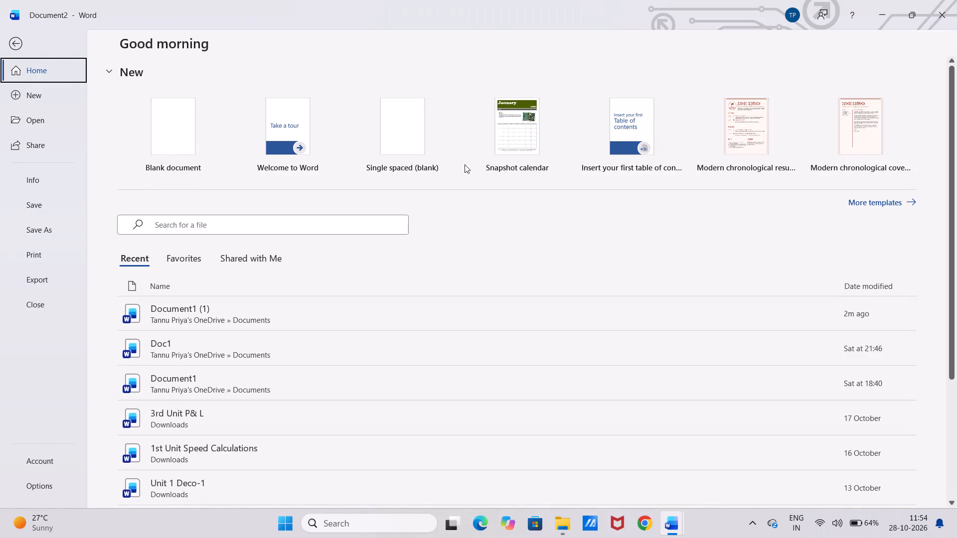
left_click(422, 159)
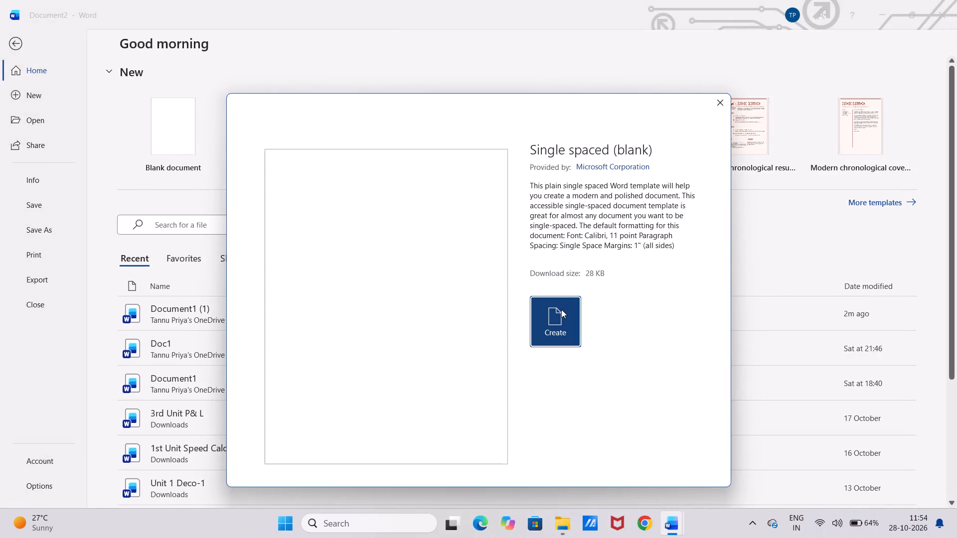
left_click(559, 311)
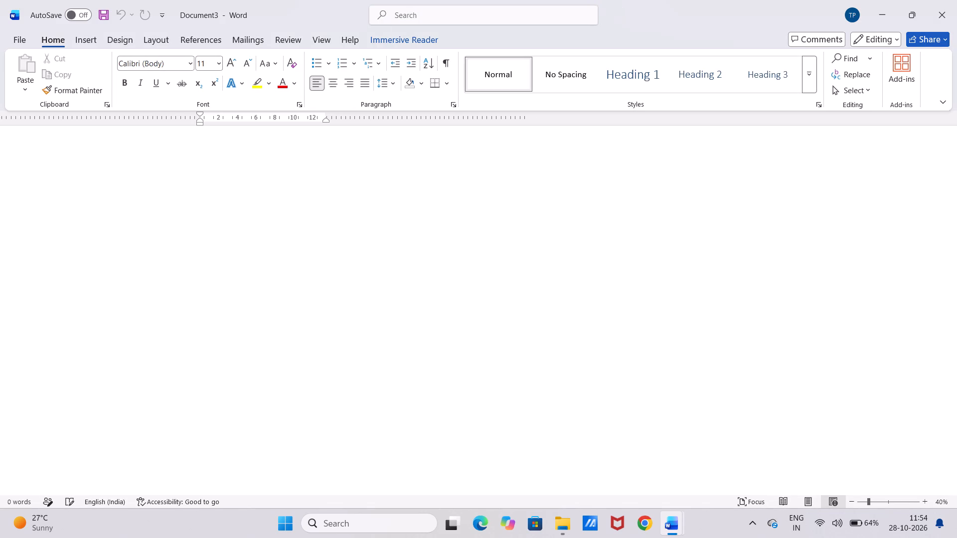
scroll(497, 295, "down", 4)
Return to Document1 (1) from the recent documents.
left_click(20, 38)
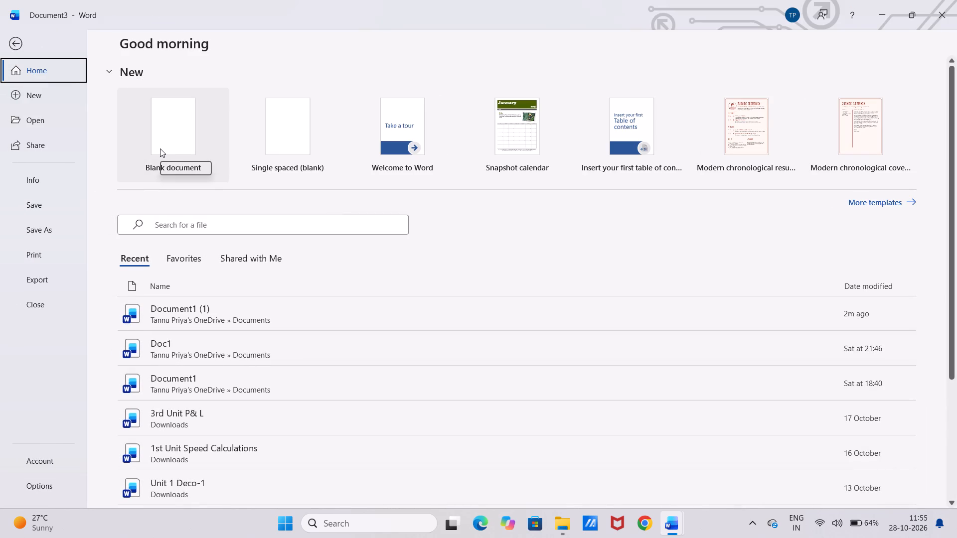
left_click(261, 328)
Create another new document from the Blank document template.
left_click(27, 42)
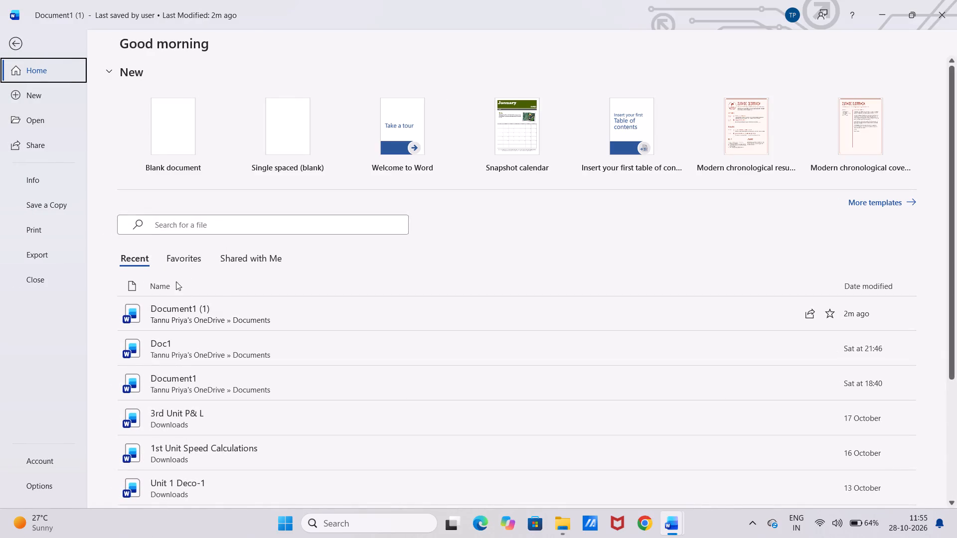
left_click(172, 142)
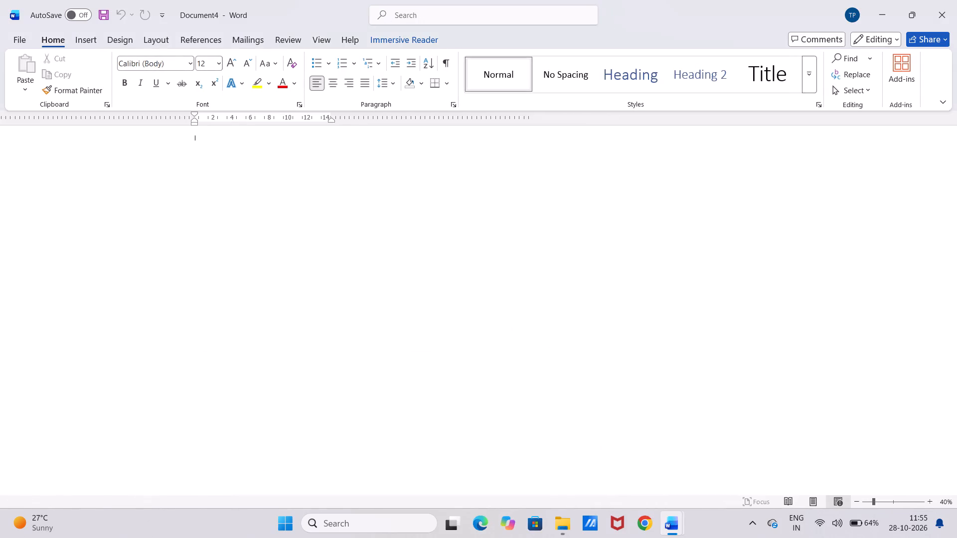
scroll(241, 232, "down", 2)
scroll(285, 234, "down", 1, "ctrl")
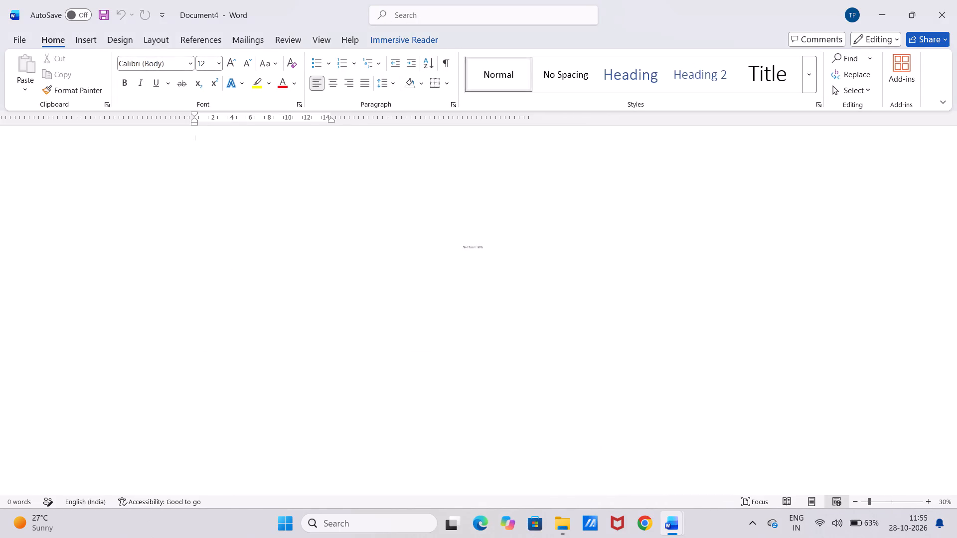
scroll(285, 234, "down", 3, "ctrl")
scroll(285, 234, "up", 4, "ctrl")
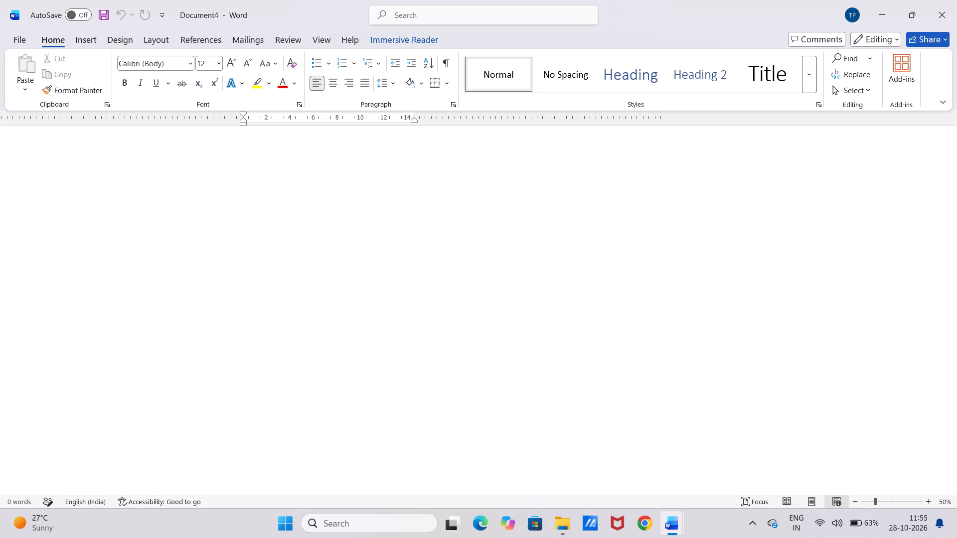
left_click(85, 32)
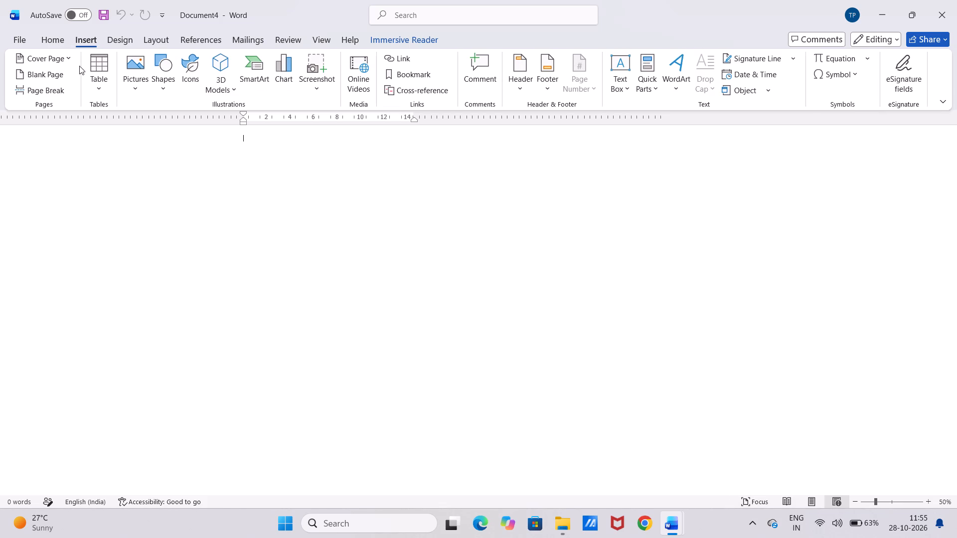
Insert a page break at the start of the blank document.
left_click(42, 86)
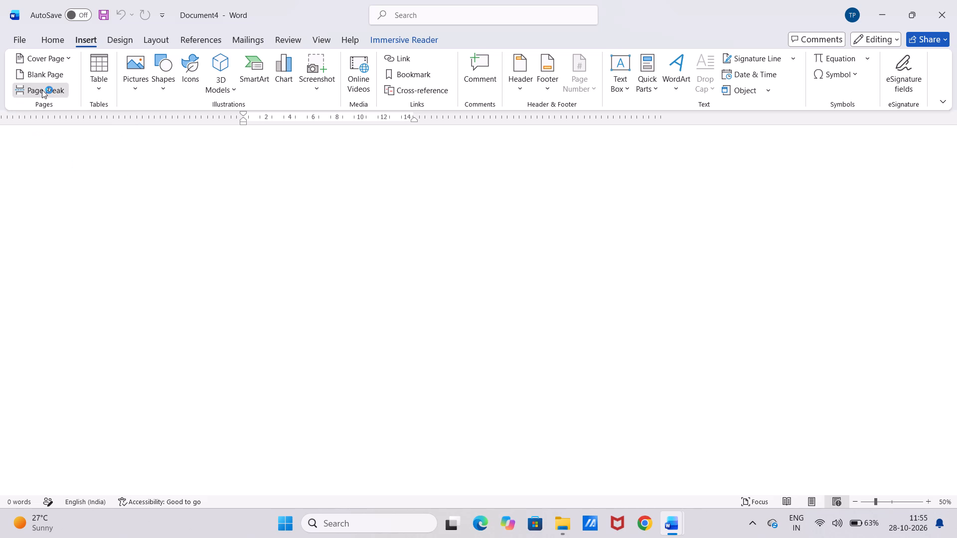
scroll(267, 275, "right", 1)
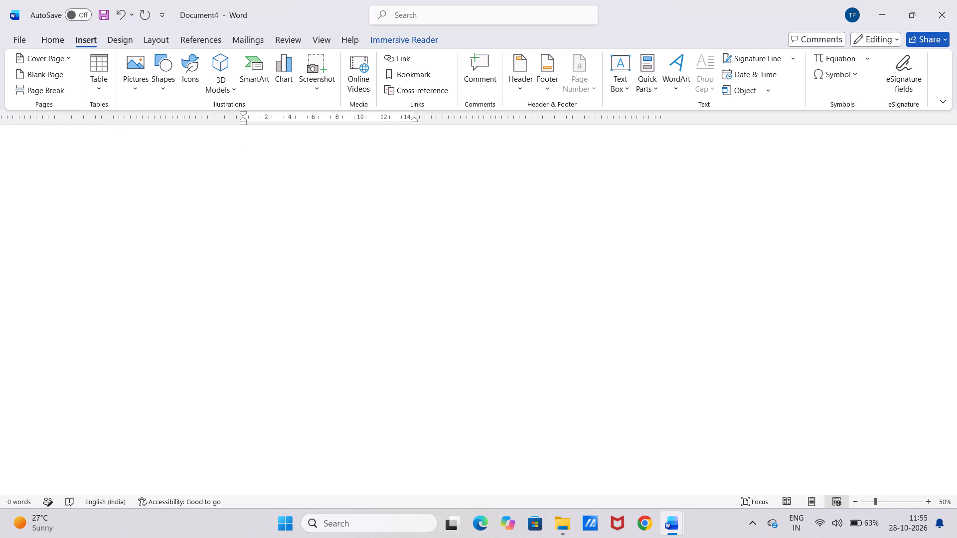
left_click(255, 186)
scroll(255, 186, "down", 2)
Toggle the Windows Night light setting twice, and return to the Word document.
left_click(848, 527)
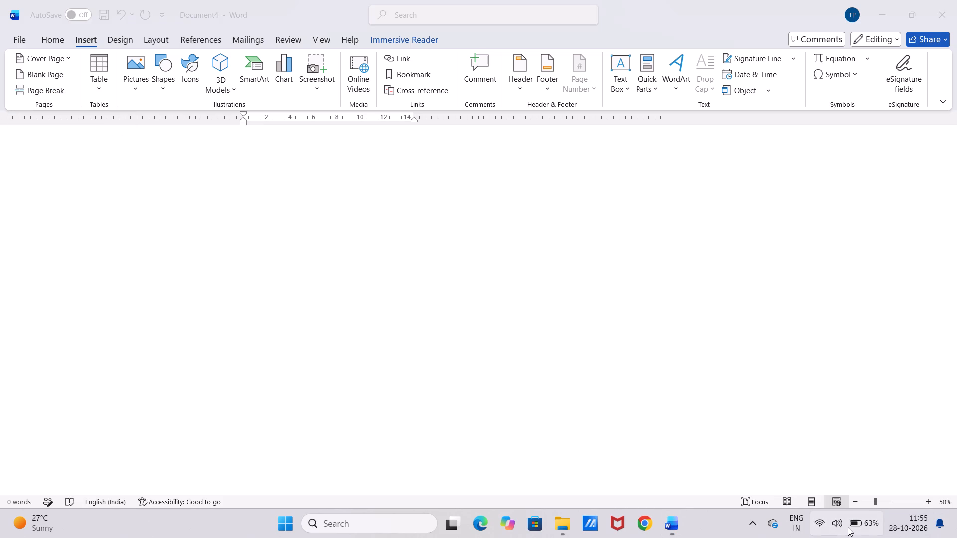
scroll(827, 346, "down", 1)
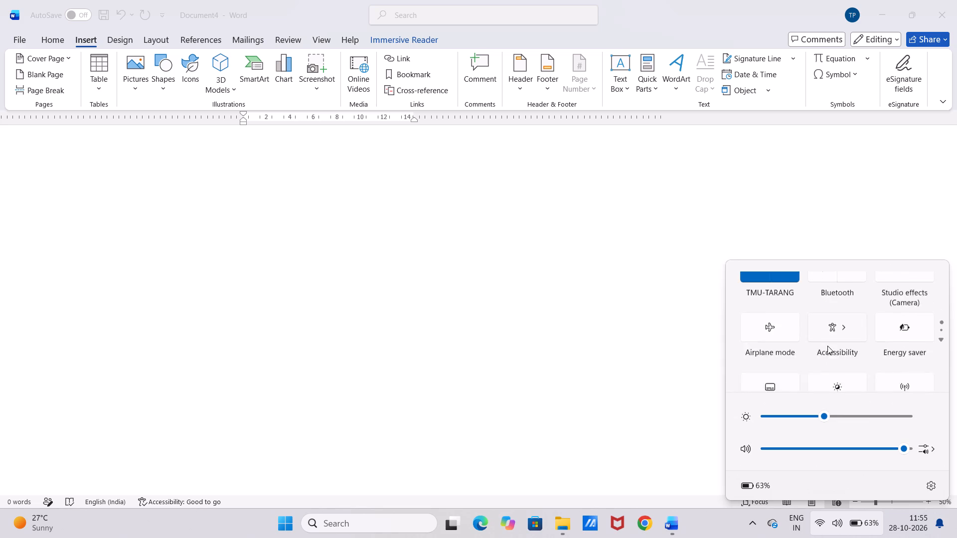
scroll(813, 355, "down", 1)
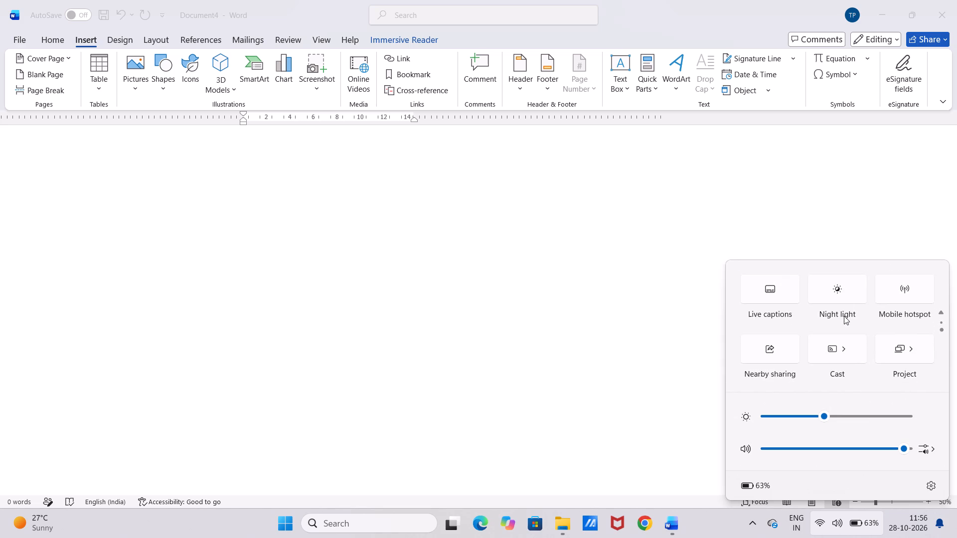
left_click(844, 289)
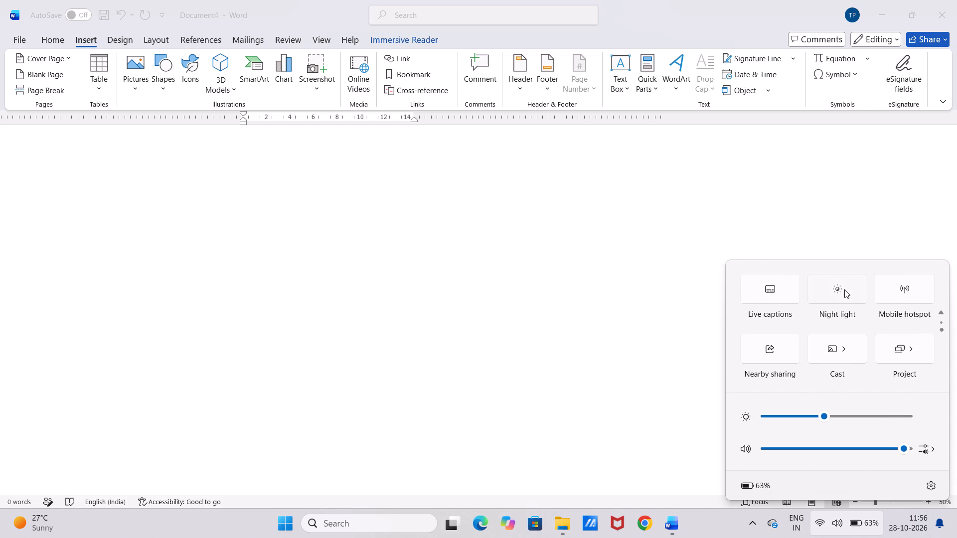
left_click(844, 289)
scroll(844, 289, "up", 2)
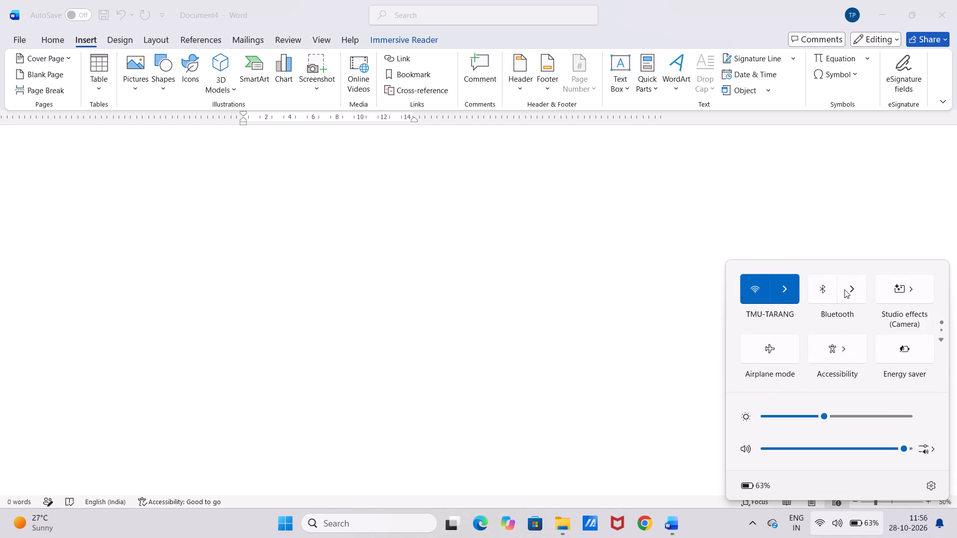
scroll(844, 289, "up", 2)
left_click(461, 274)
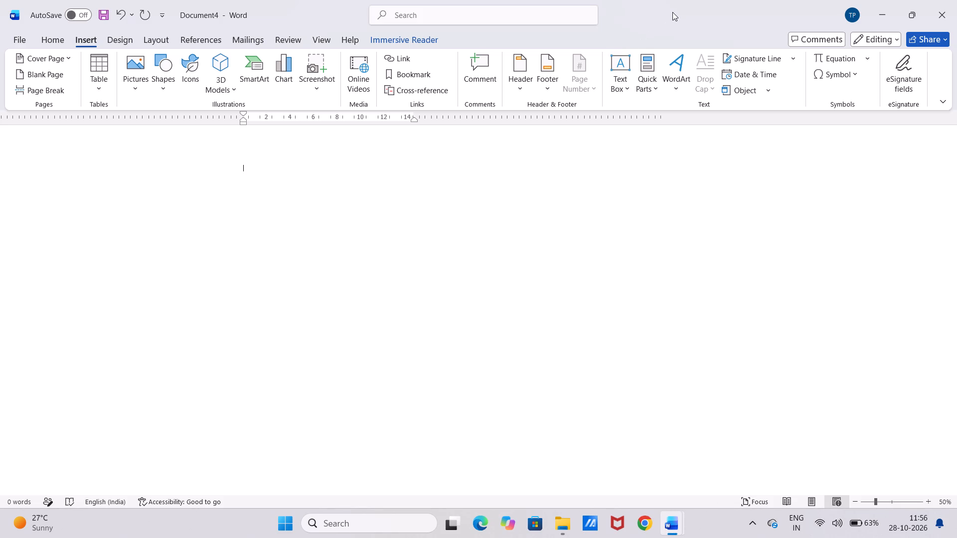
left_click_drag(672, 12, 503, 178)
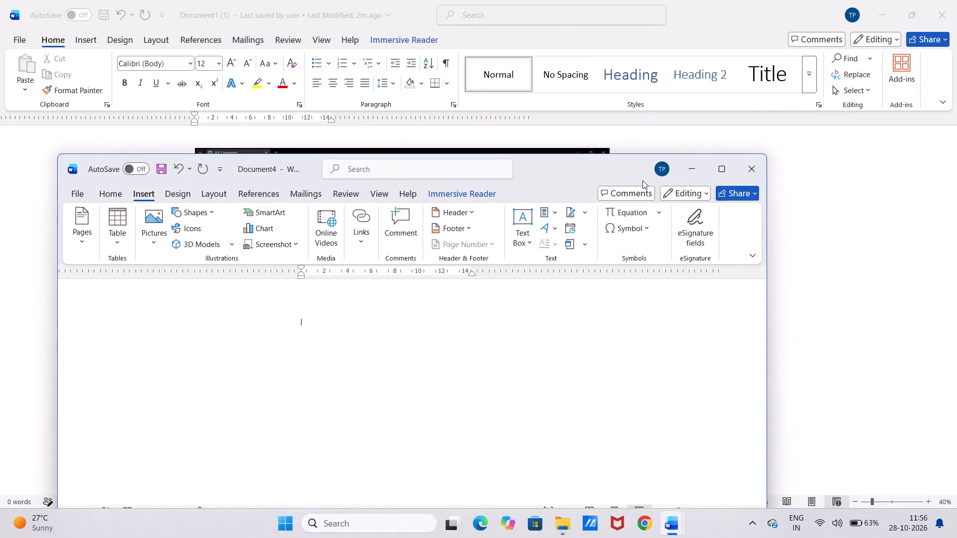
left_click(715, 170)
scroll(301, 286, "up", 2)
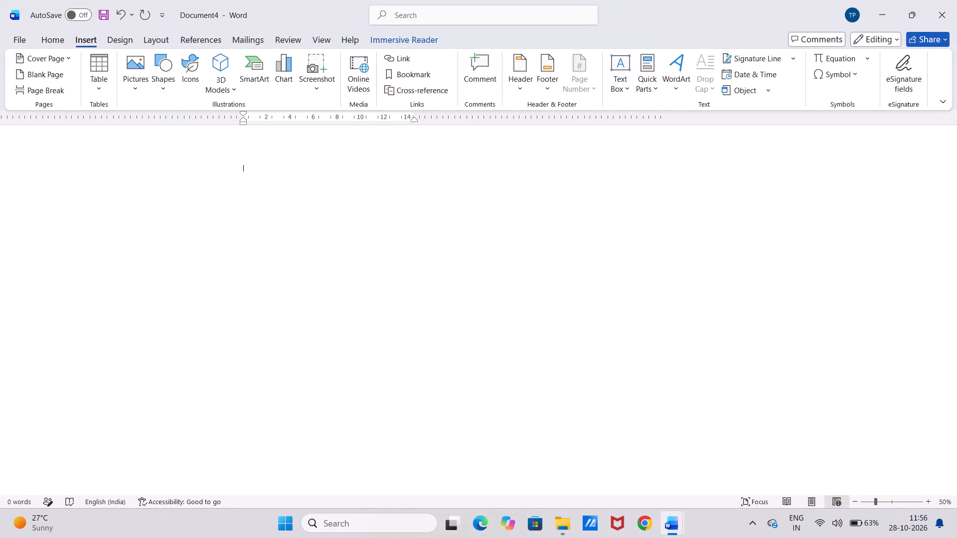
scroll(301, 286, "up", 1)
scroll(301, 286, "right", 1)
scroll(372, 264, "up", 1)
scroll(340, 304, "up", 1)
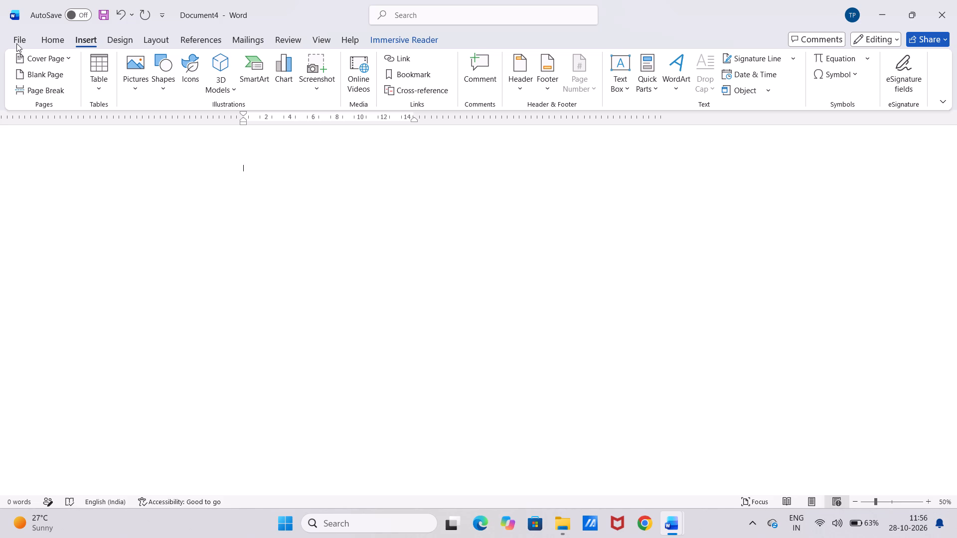
Switch back to Document1 (1) from the recent documents and its INSERT screenshots.
left_click(16, 43)
left_click(196, 309)
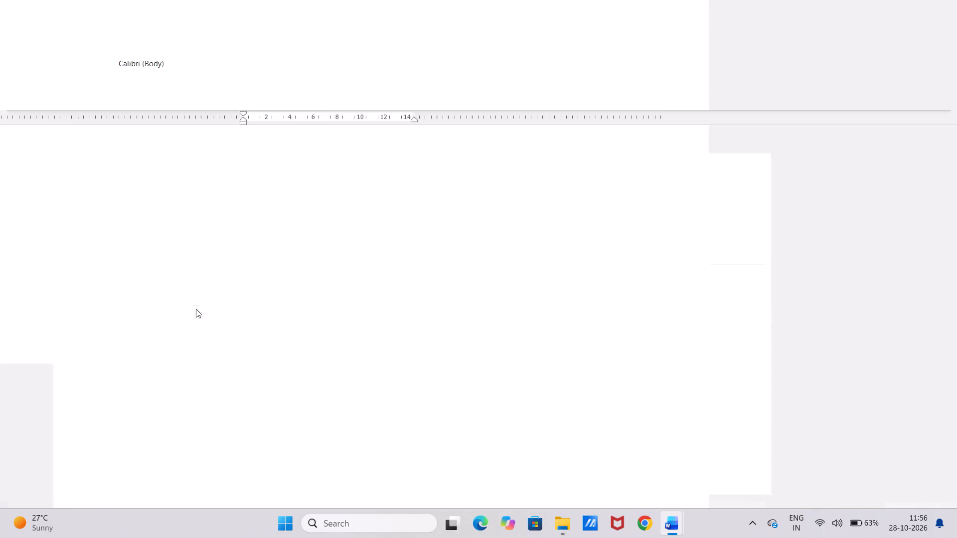
scroll(327, 299, "up", 1)
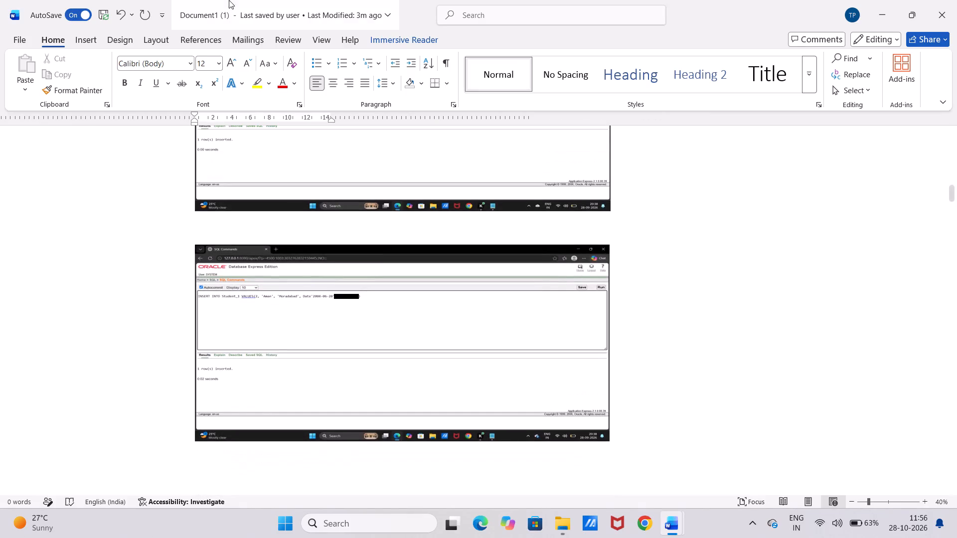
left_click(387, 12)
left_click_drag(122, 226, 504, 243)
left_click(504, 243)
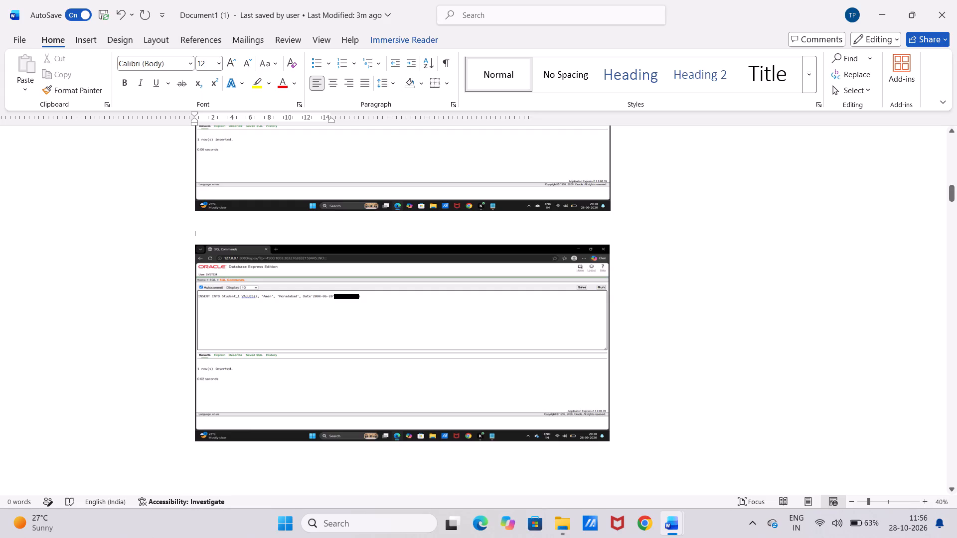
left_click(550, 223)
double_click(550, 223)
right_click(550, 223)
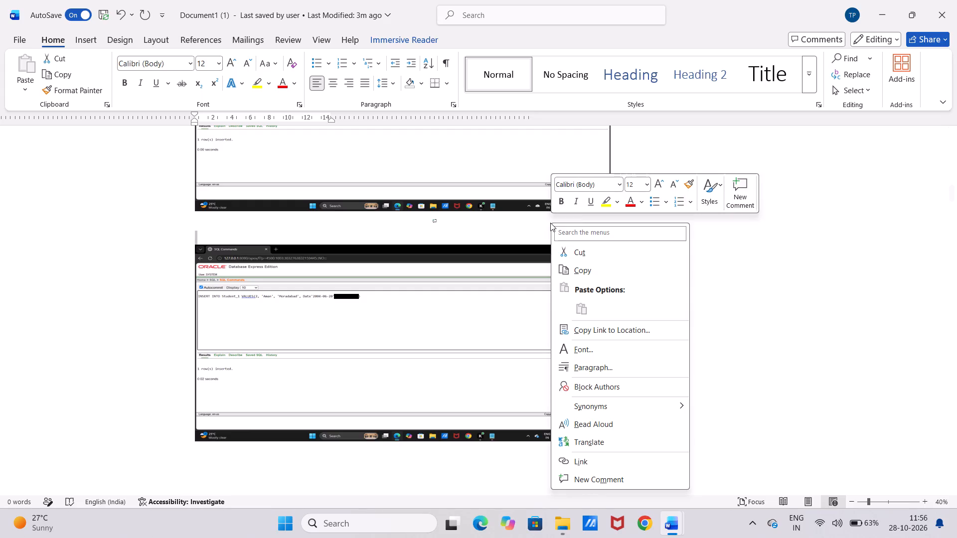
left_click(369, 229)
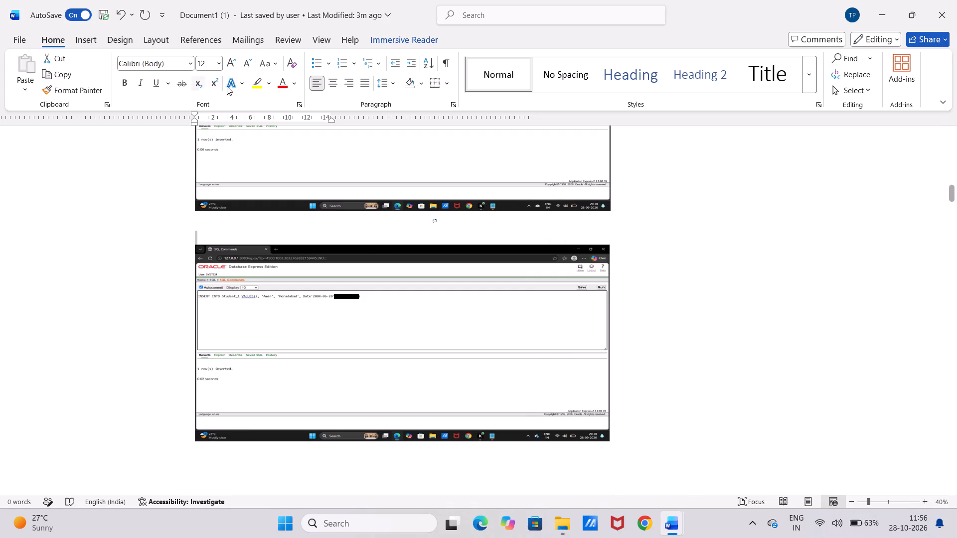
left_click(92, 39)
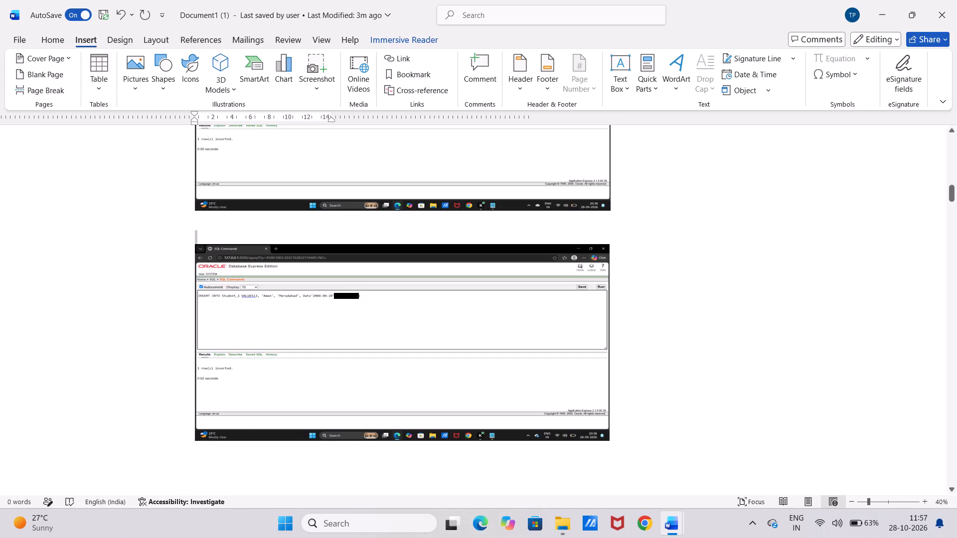
Enter ";;" after the DROP TABLE screenshot at the end of the document.
scroll(151, 315, "down", 20)
scroll(151, 315, "down", 17)
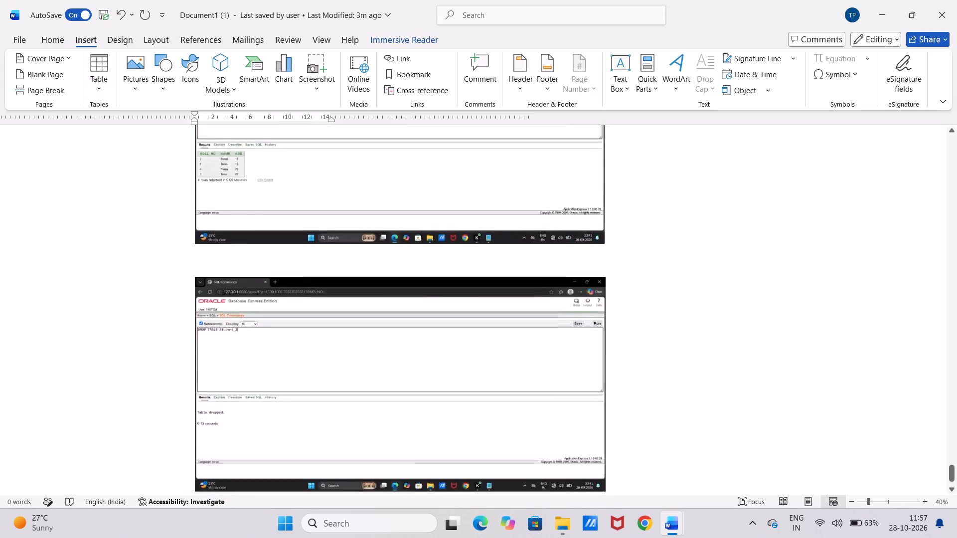
scroll(151, 315, "down", 20)
scroll(151, 315, "down", 8)
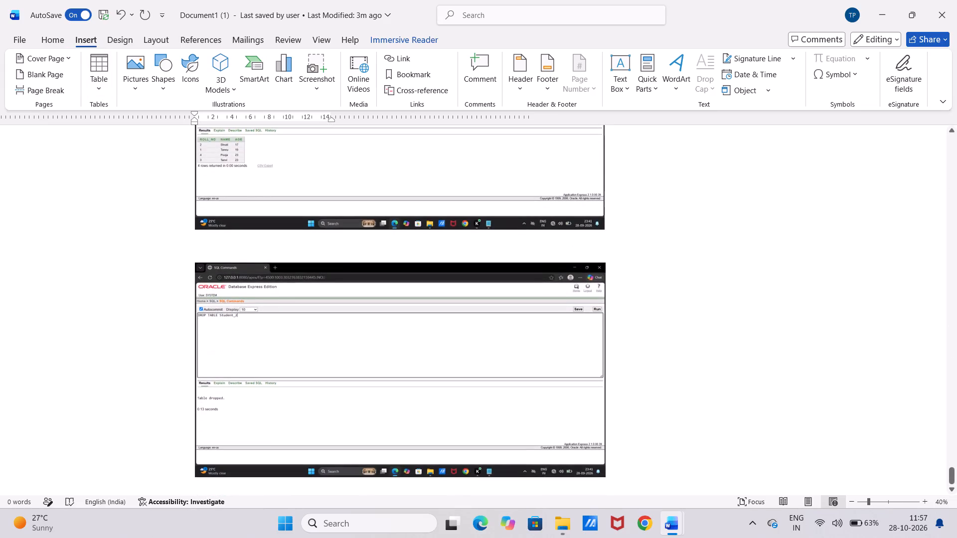
left_click(609, 462)
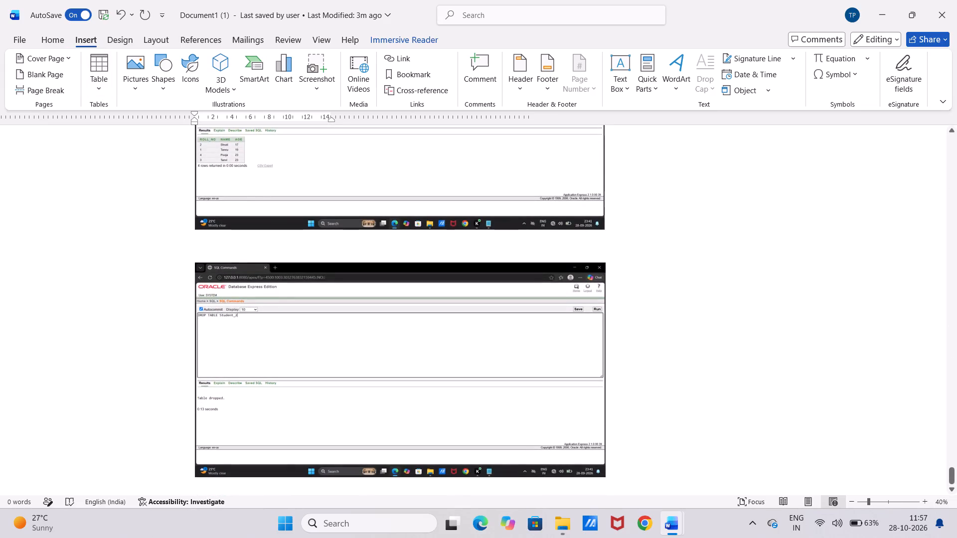
left_click(607, 457)
type(";;")
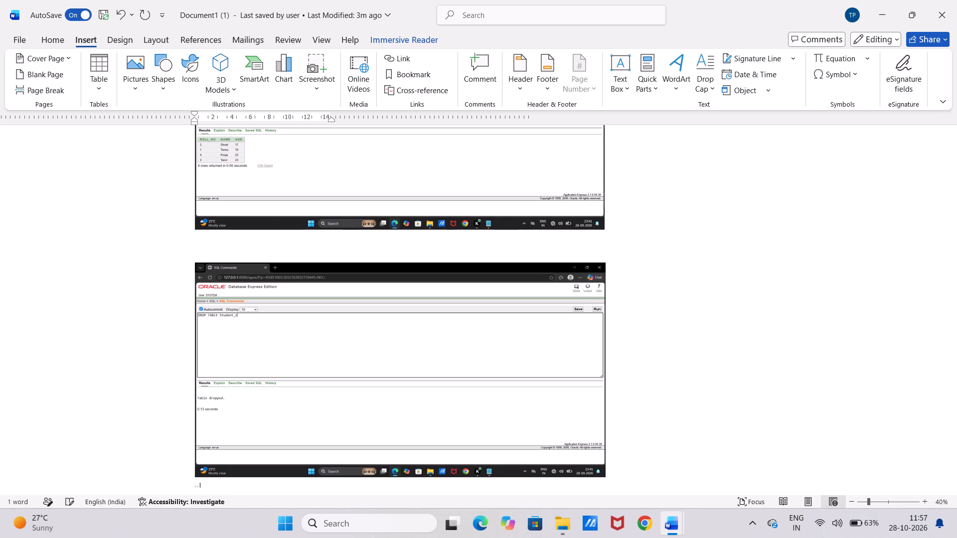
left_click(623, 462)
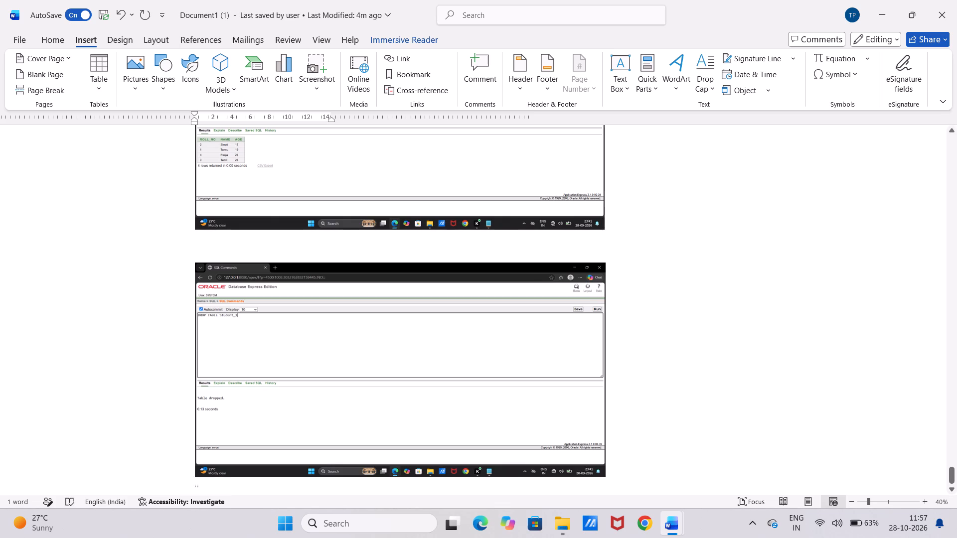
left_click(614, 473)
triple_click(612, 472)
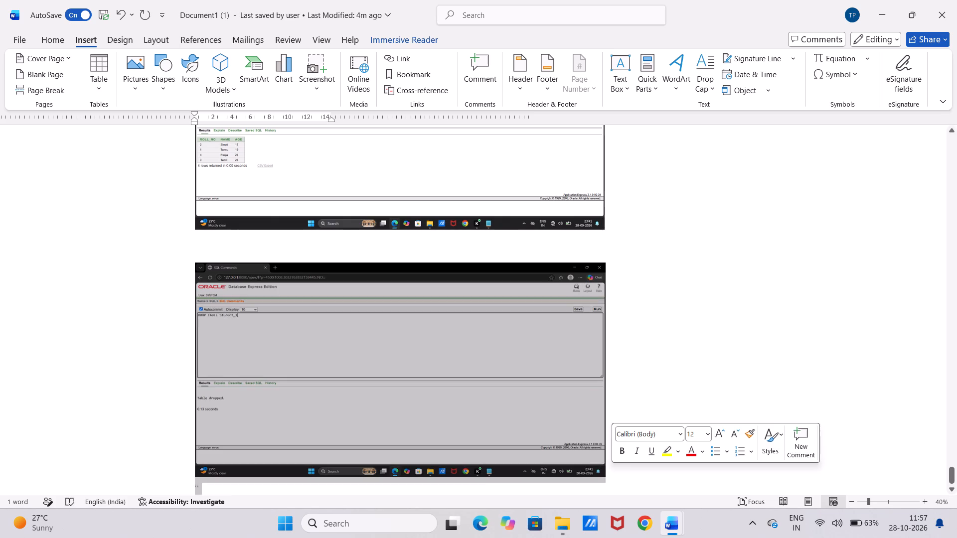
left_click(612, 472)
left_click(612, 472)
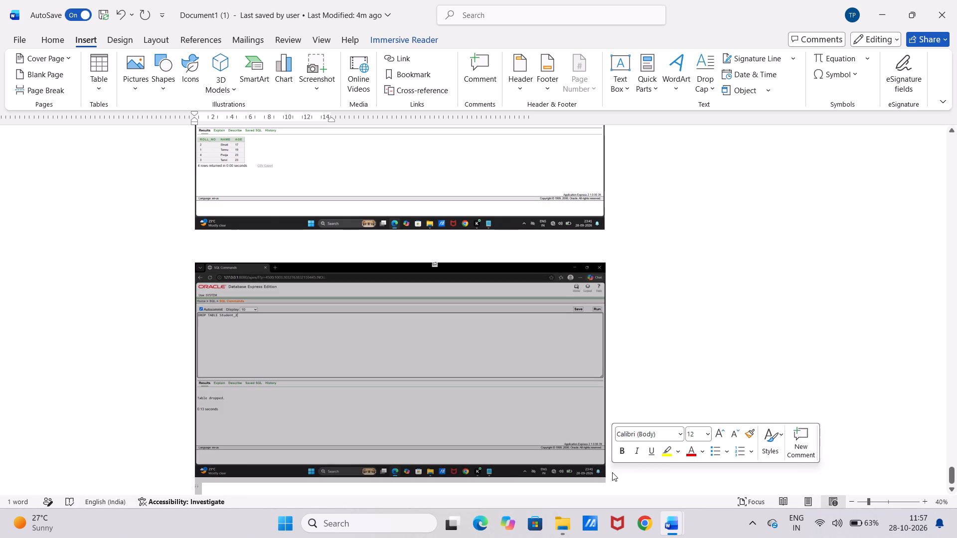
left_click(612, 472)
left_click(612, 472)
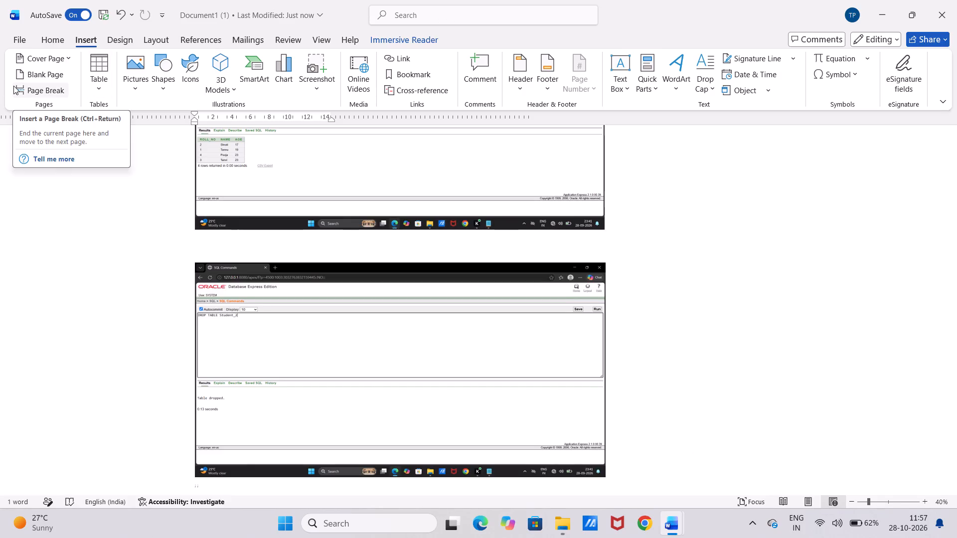
Review the DELETE and SELECT command screenshots in the later part of the document.
scroll(144, 307, "up", 16)
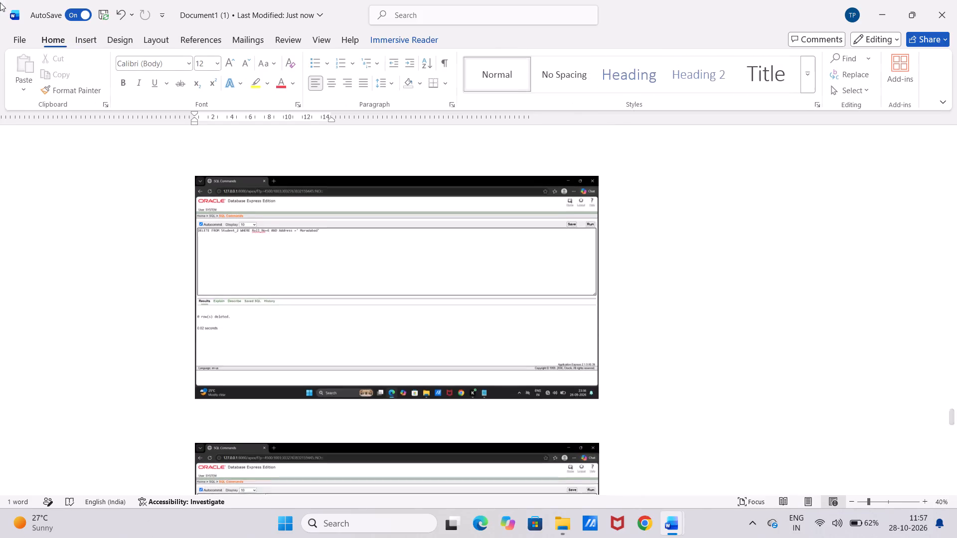
scroll(190, 344, "up", 10)
scroll(190, 344, "down", 9)
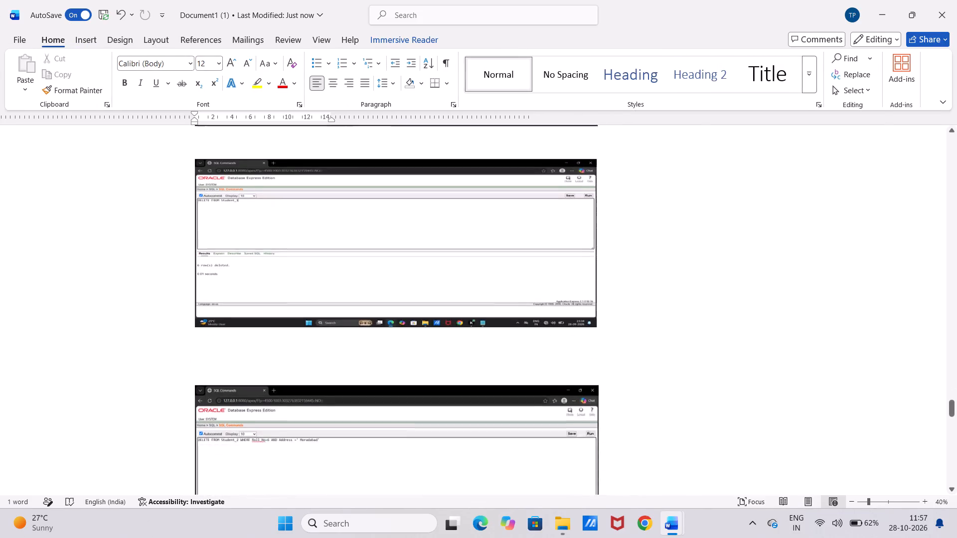
scroll(190, 344, "down", 2)
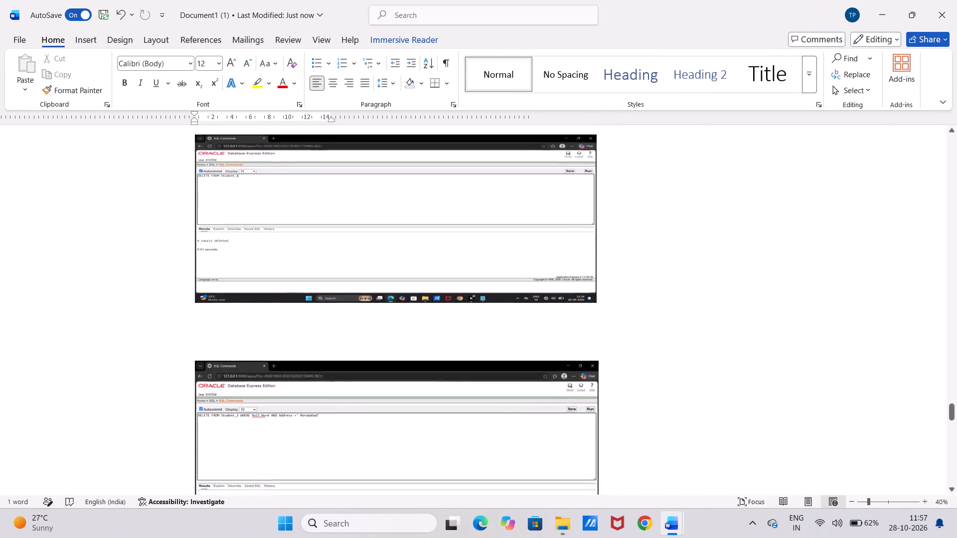
scroll(190, 344, "down", 3)
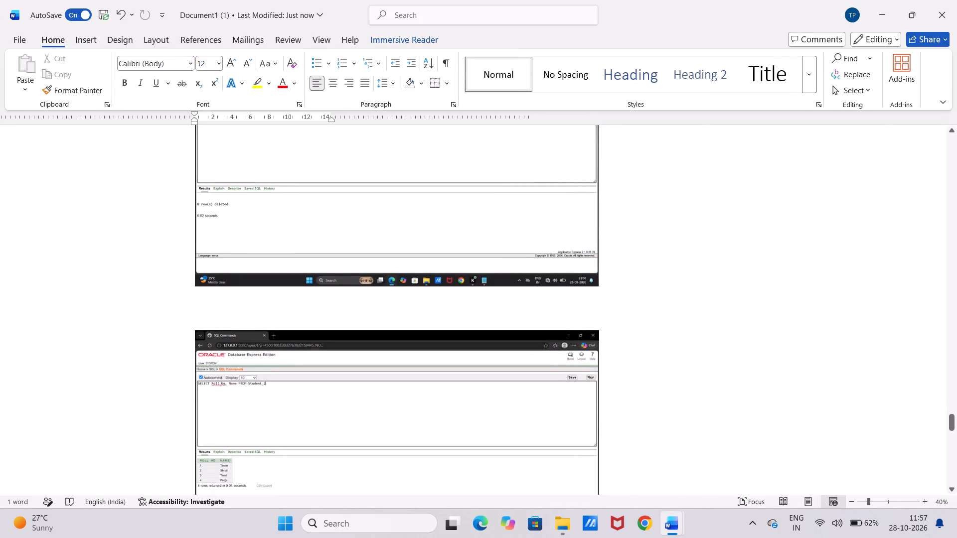
scroll(190, 344, "down", 6)
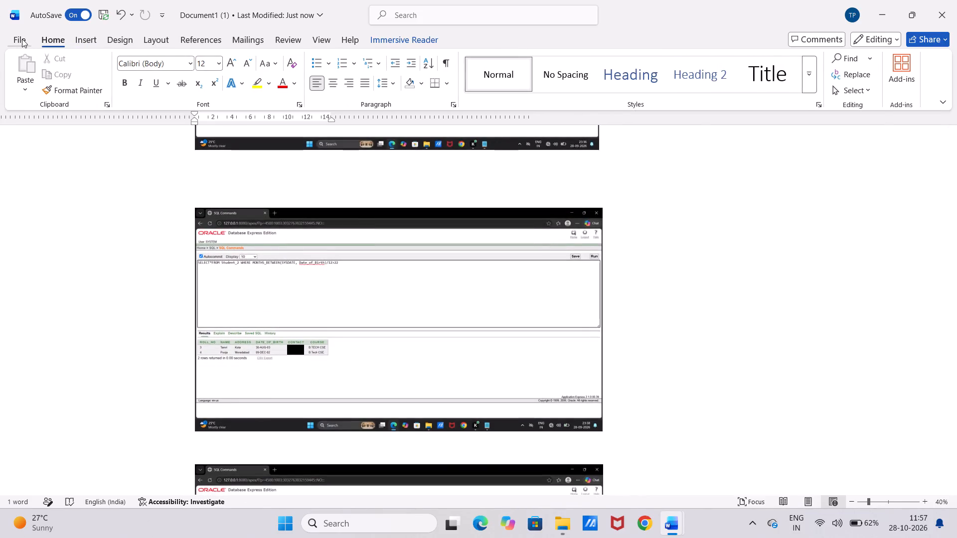
Export Document1 (1) as a PDF to the Documents folder, keeping the file name and standard optimisation.
left_click(22, 39)
left_click(40, 251)
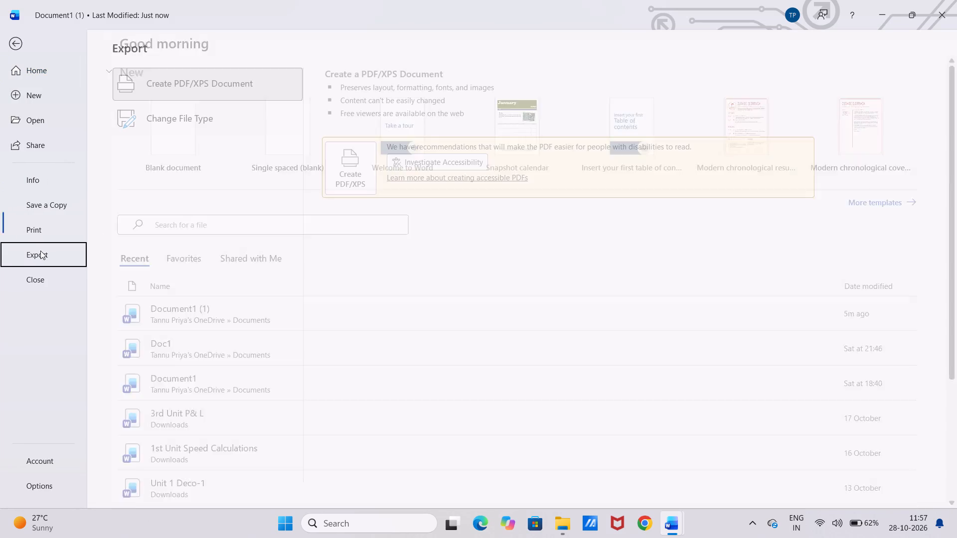
left_click(352, 169)
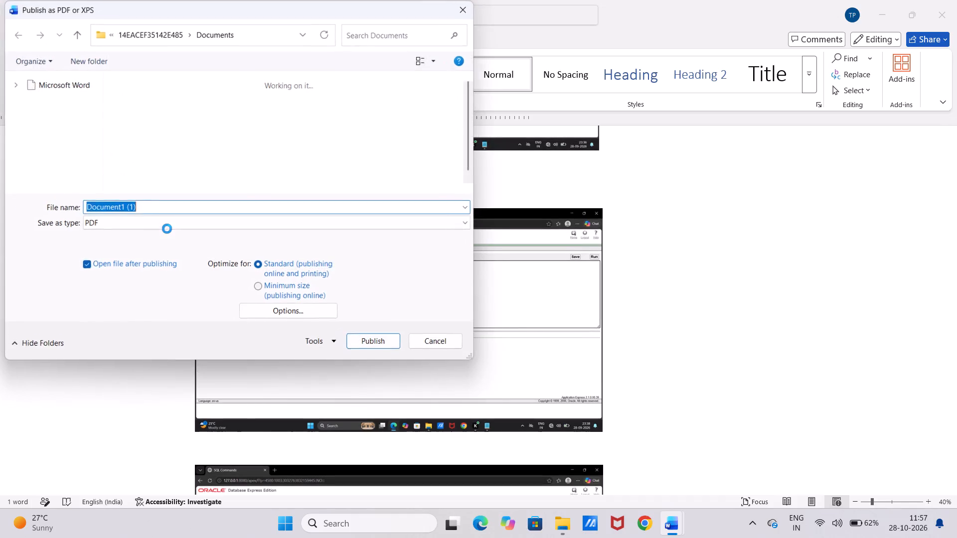
left_click(372, 337)
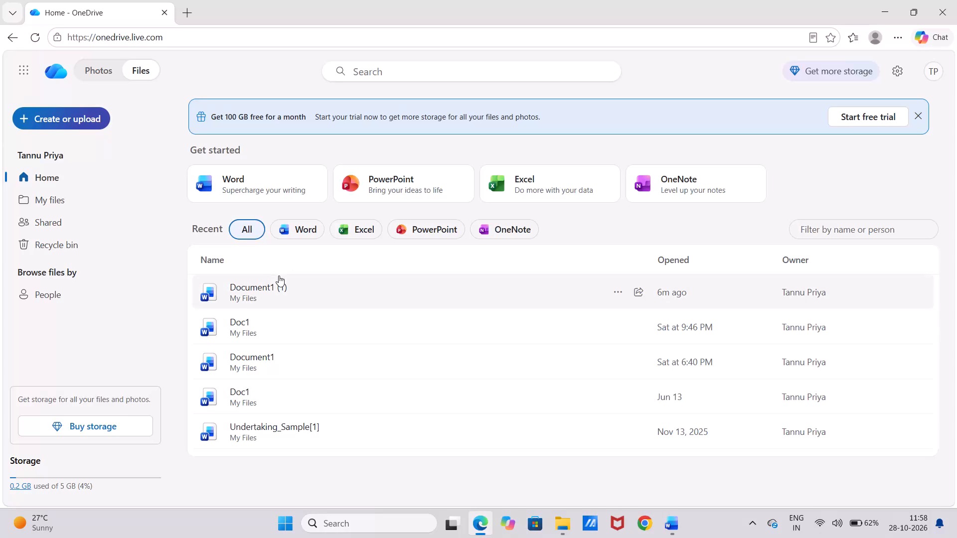
Open Document1 (1) from the recent OneDrive files and examine the page layout of its CREATE TABLE and INSERT screenshots.
left_click(345, 292)
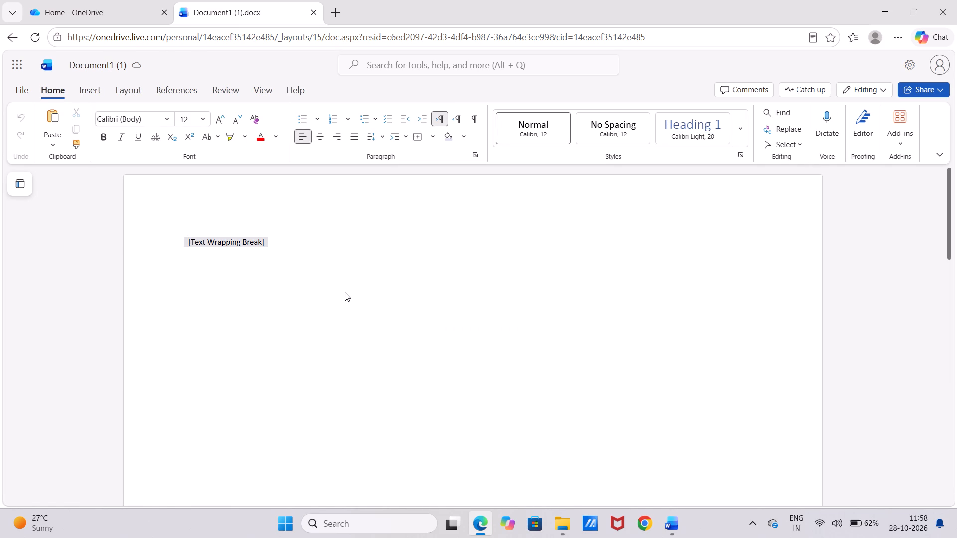
scroll(345, 292, "down", 9)
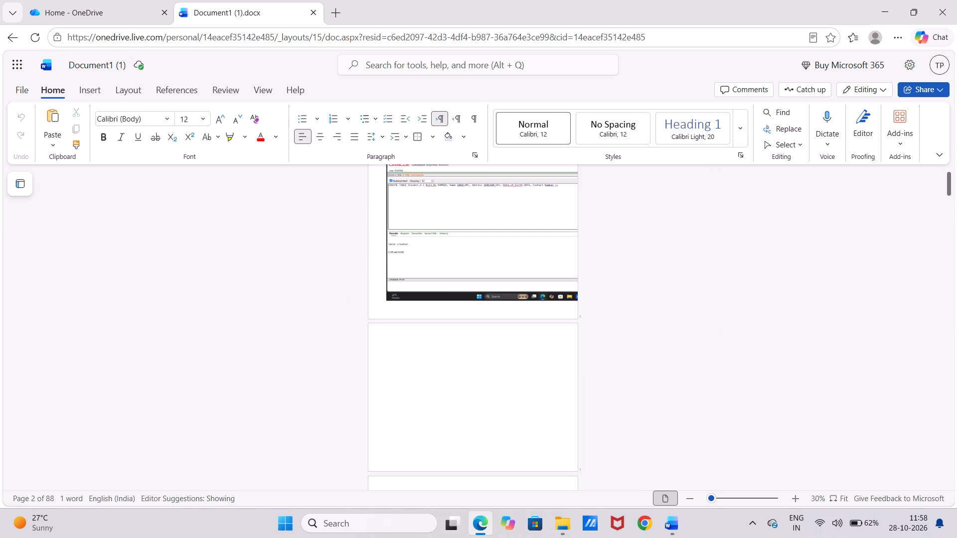
scroll(439, 316, "up", 8)
scroll(439, 316, "down", 3)
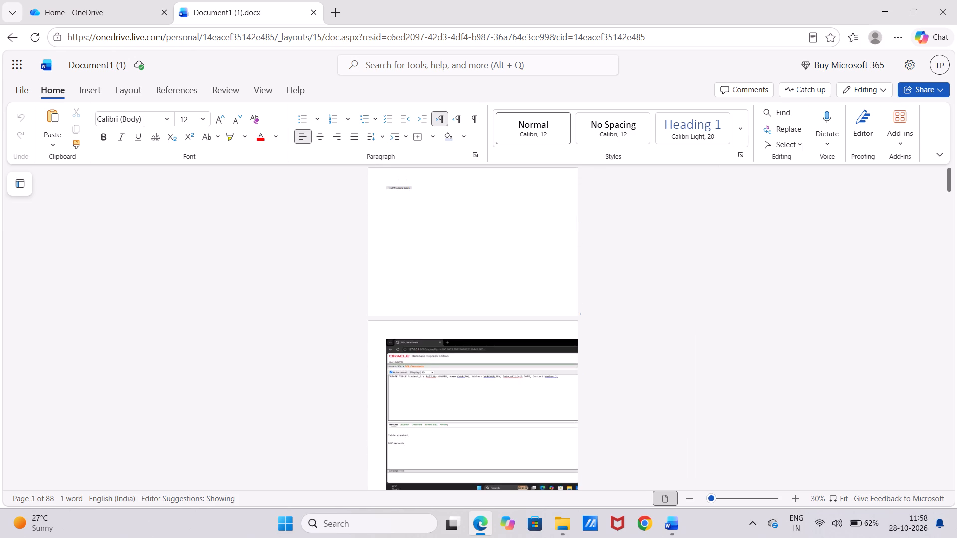
scroll(495, 423, "down", 10)
scroll(495, 423, "up", 1)
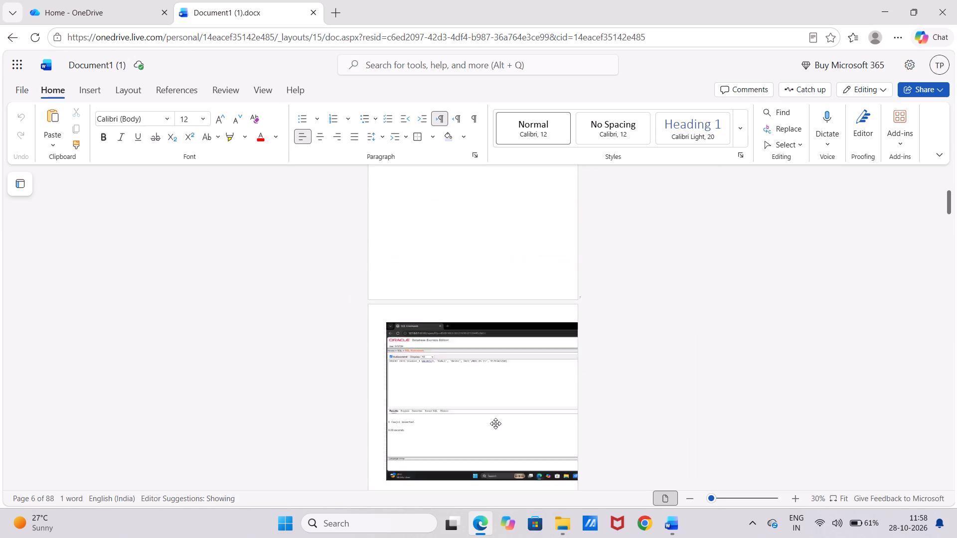
scroll(495, 423, "up", 2)
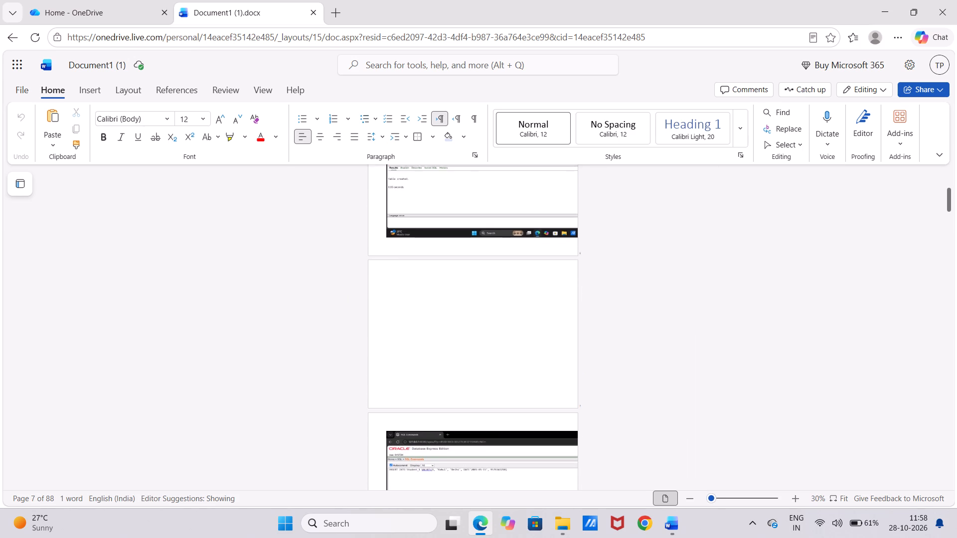
scroll(495, 423, "up", 2)
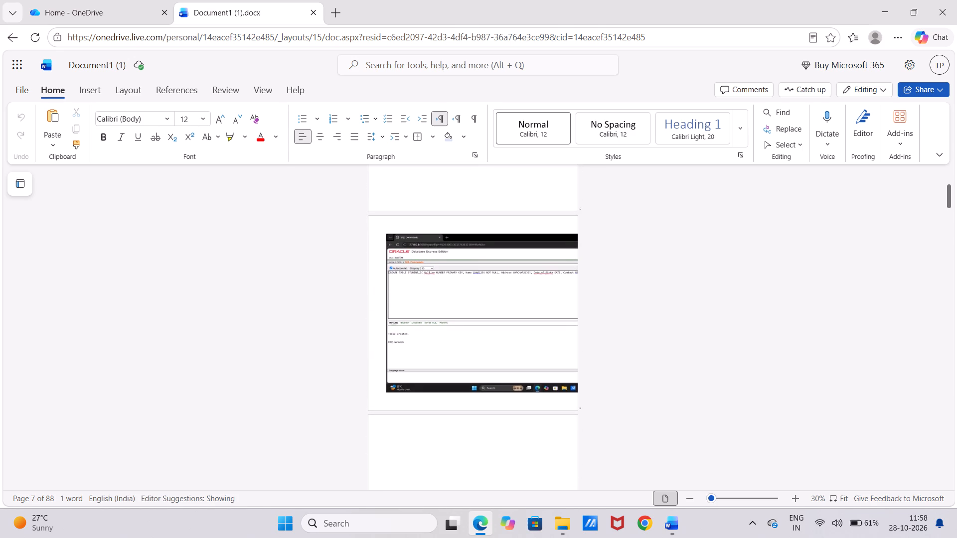
scroll(495, 423, "up", 3)
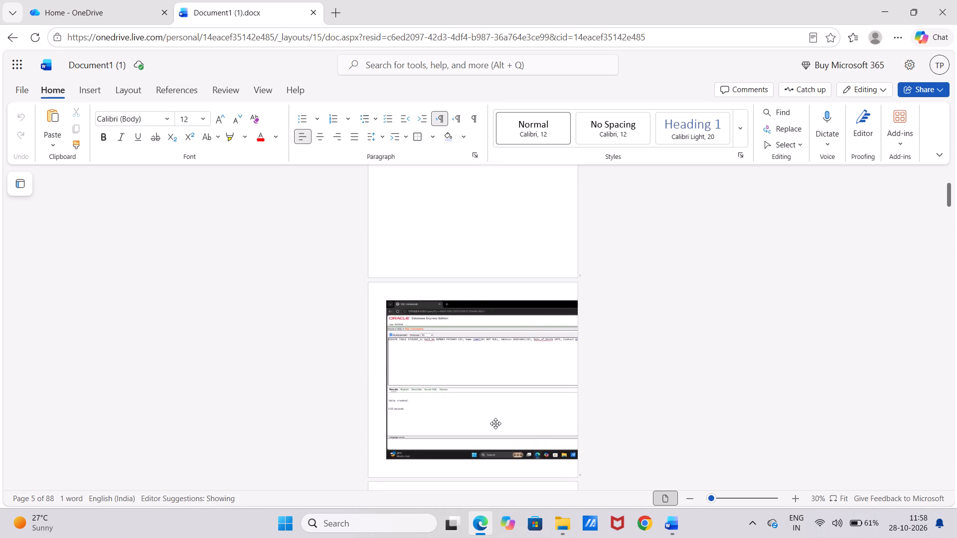
scroll(495, 423, "up", 5)
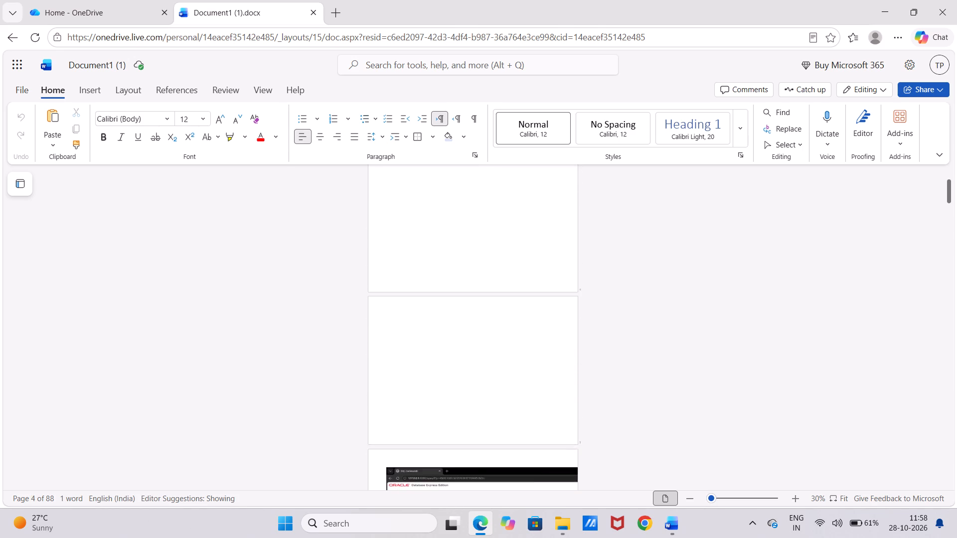
scroll(495, 423, "up", 5)
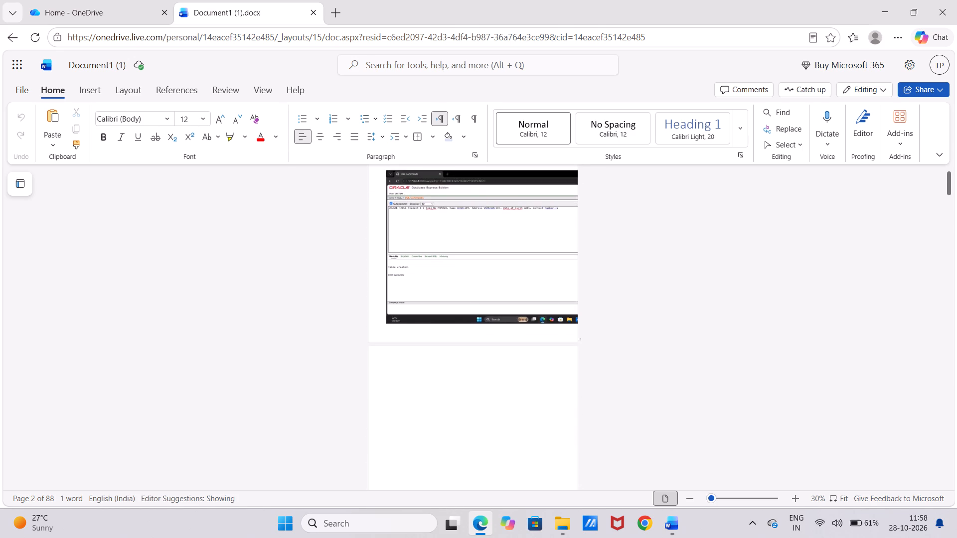
scroll(495, 423, "up", 5)
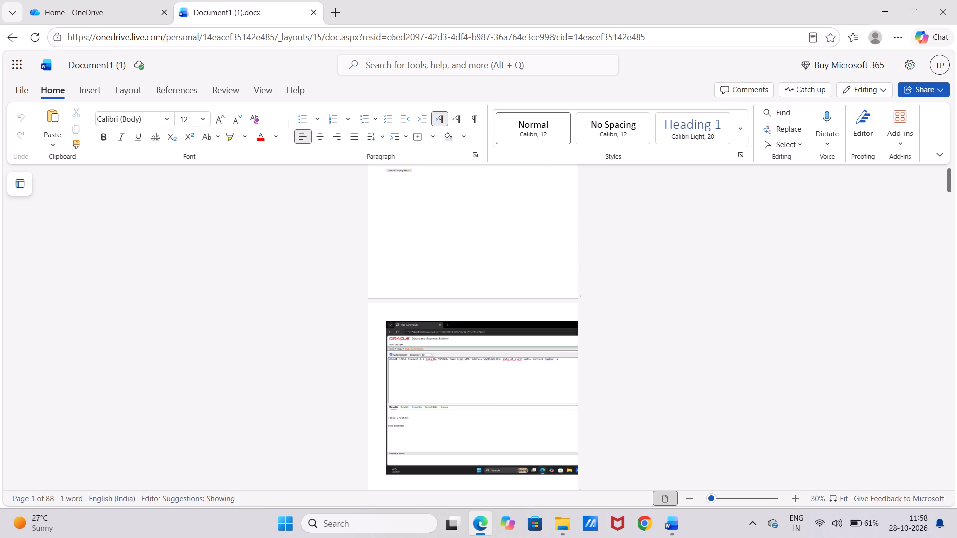
scroll(495, 423, "right", 1)
scroll(495, 423, "up", 1)
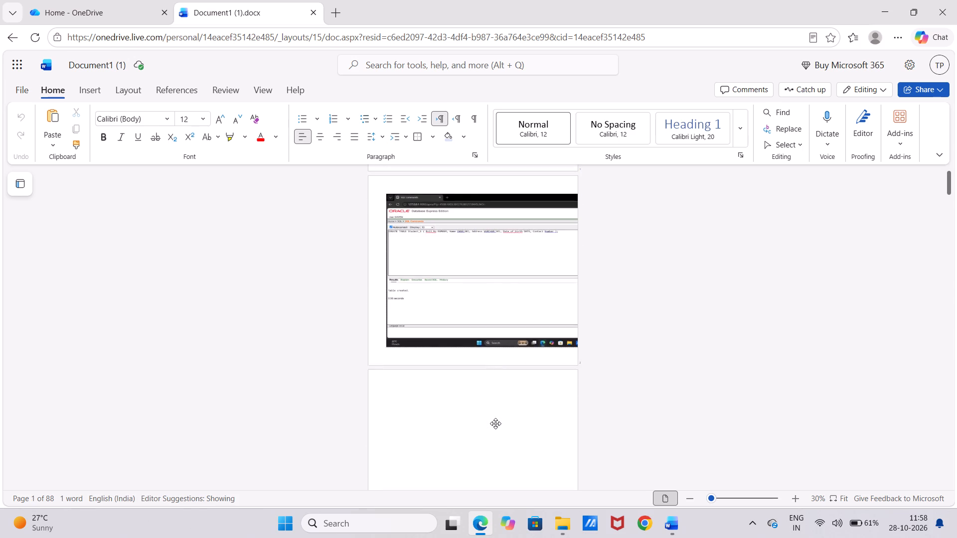
scroll(495, 423, "up", 1)
scroll(495, 423, "down", 4)
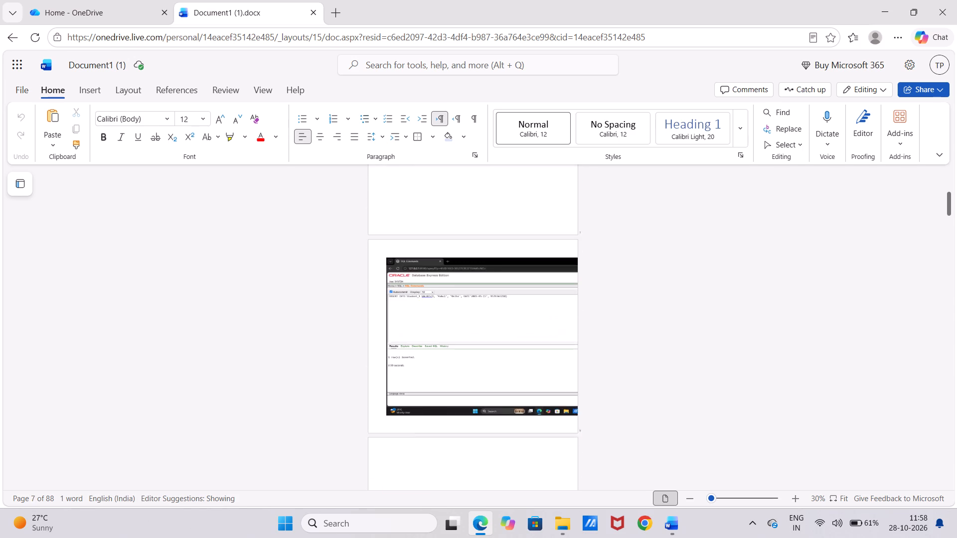
scroll(495, 423, "down", 5)
scroll(408, 291, "up", 4)
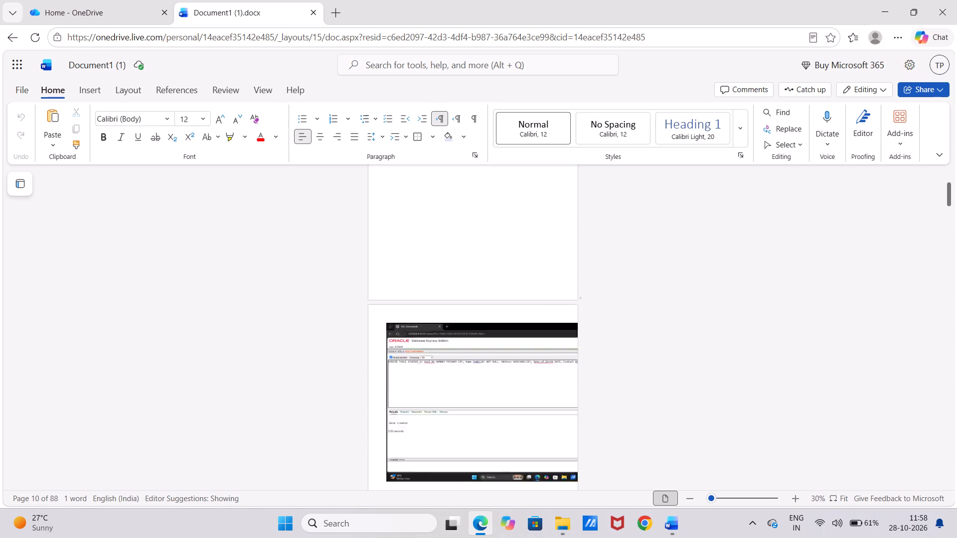
scroll(408, 291, "up", 1)
scroll(406, 240, "up", 5)
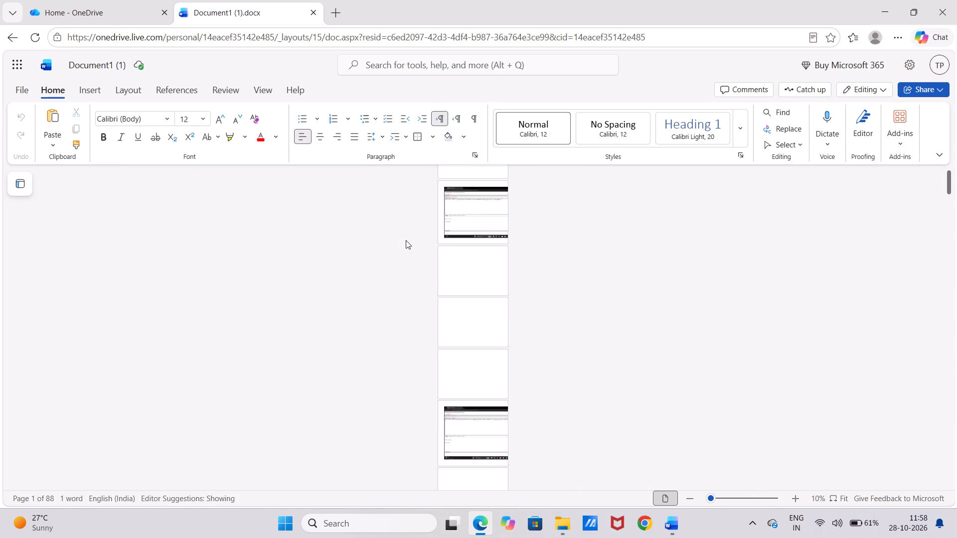
Return to the OneDrive home page, try to go back a page, and close it.
left_click(89, 2)
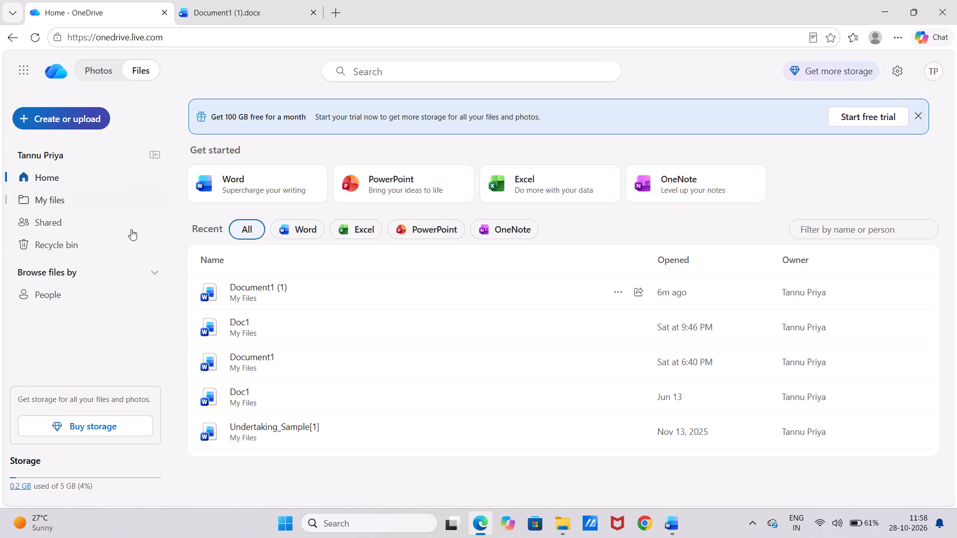
left_click(0, 39)
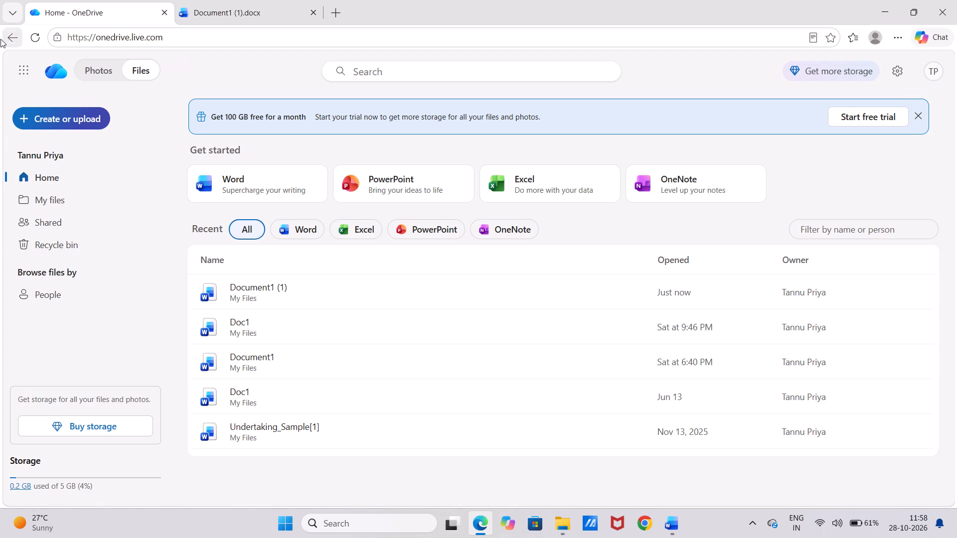
left_click(10, 36)
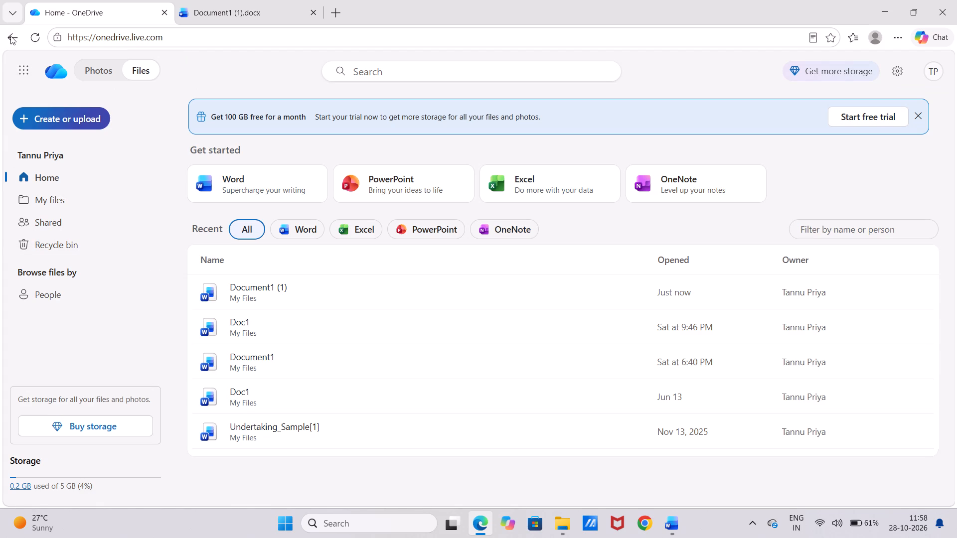
left_click(10, 36)
left_click_drag(143, 2, 250, 203)
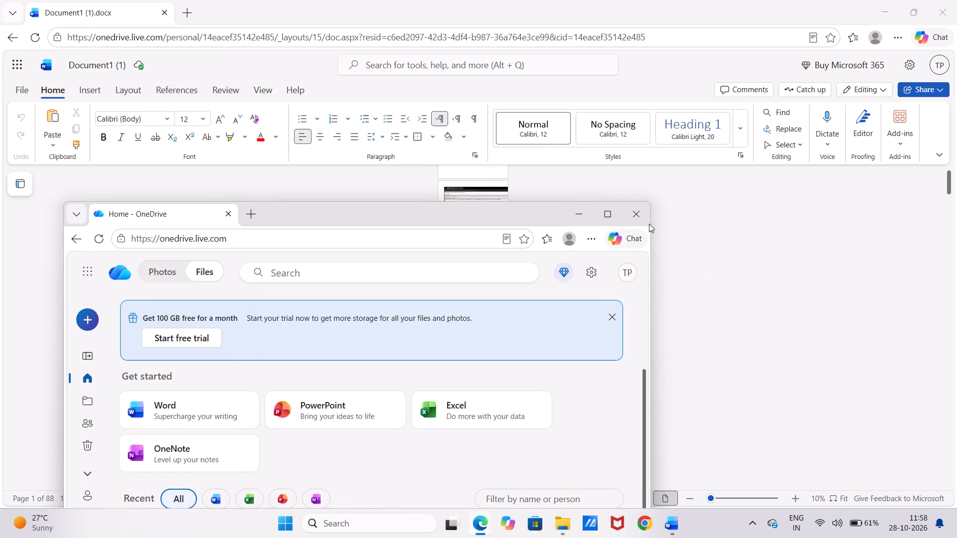
left_click(644, 221)
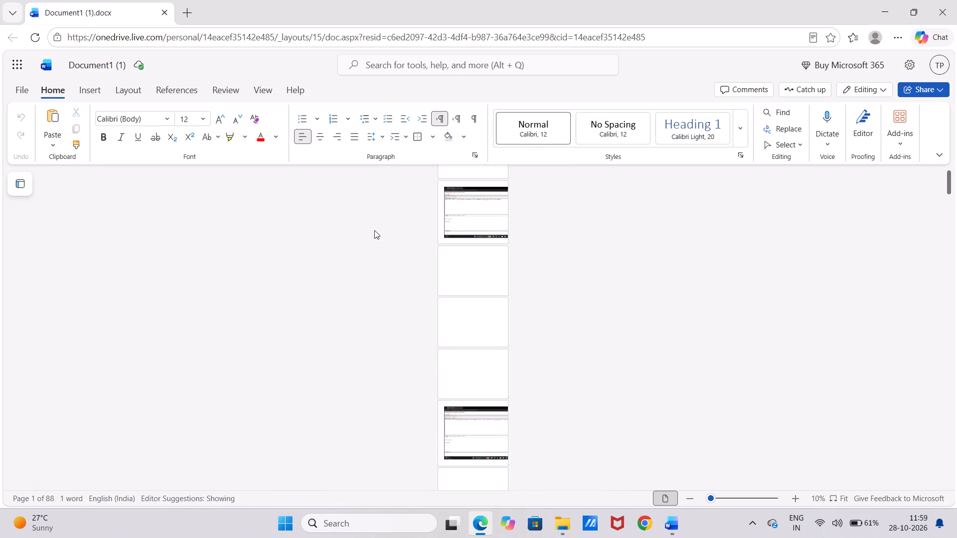
Close the browser copy of Document1 (1) and return to the document in desktop Word.
left_click_drag(17, 36, 110, 10)
left_click_drag(110, 10, 120, 3)
left_click_drag(120, 3, 221, 209)
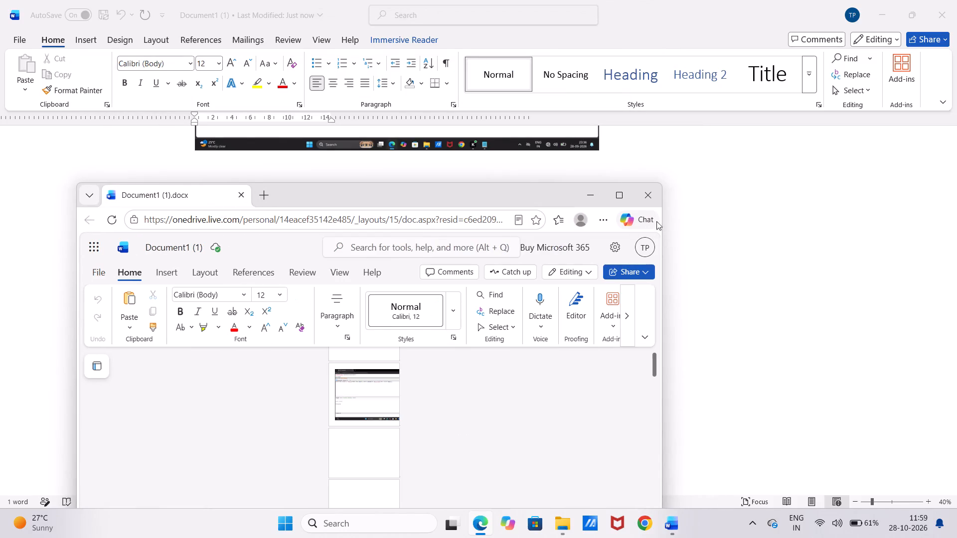
left_click(644, 199)
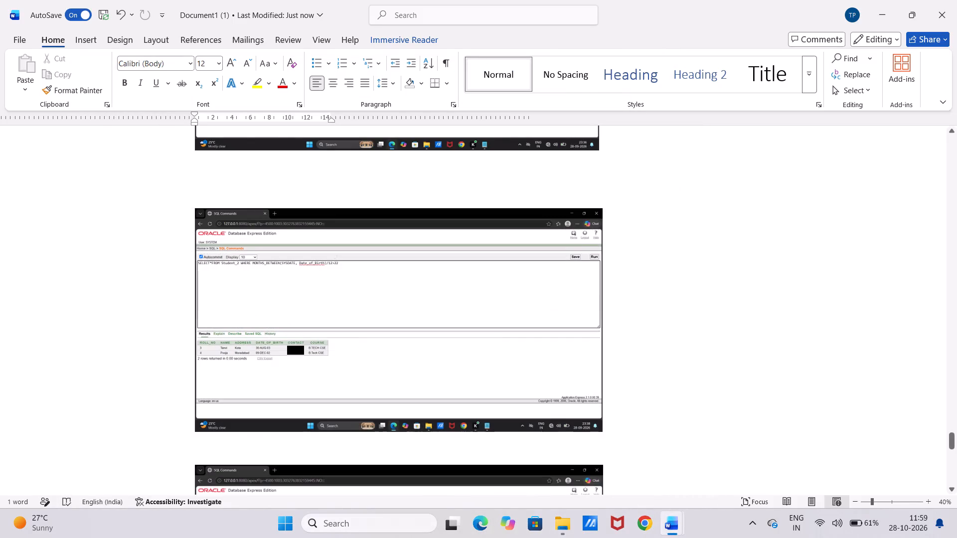
left_click(657, 196)
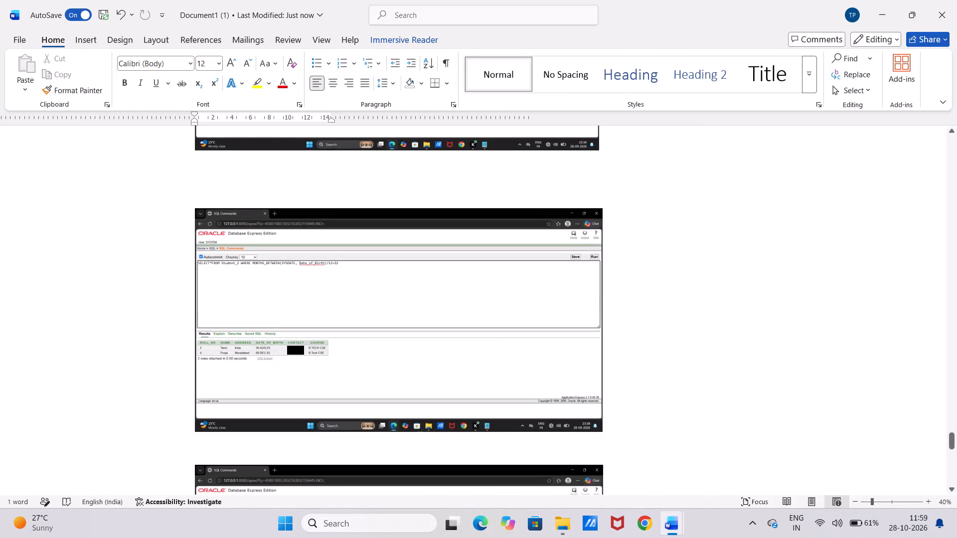
left_click(603, 183)
Create another new document from the Blank document template.
scroll(481, 204, "down", 11)
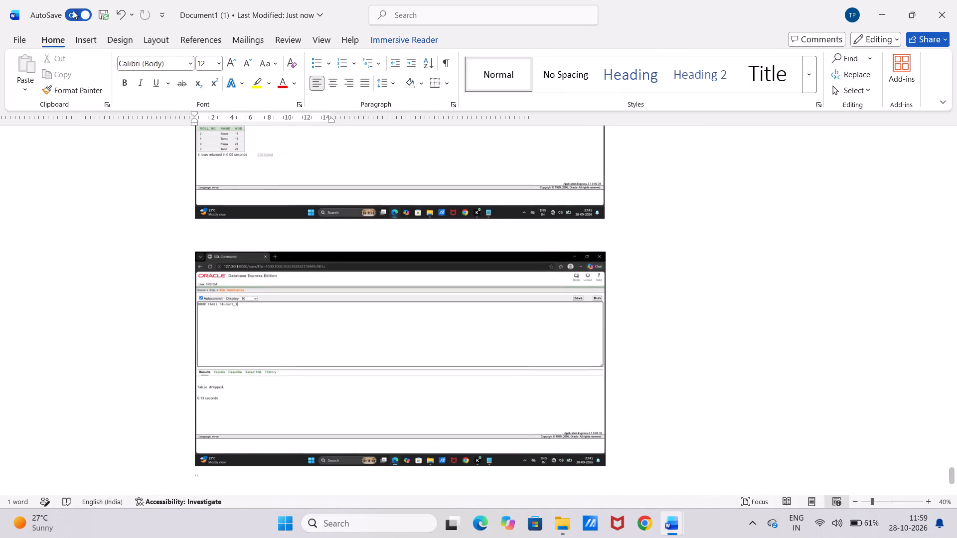
left_click(18, 38)
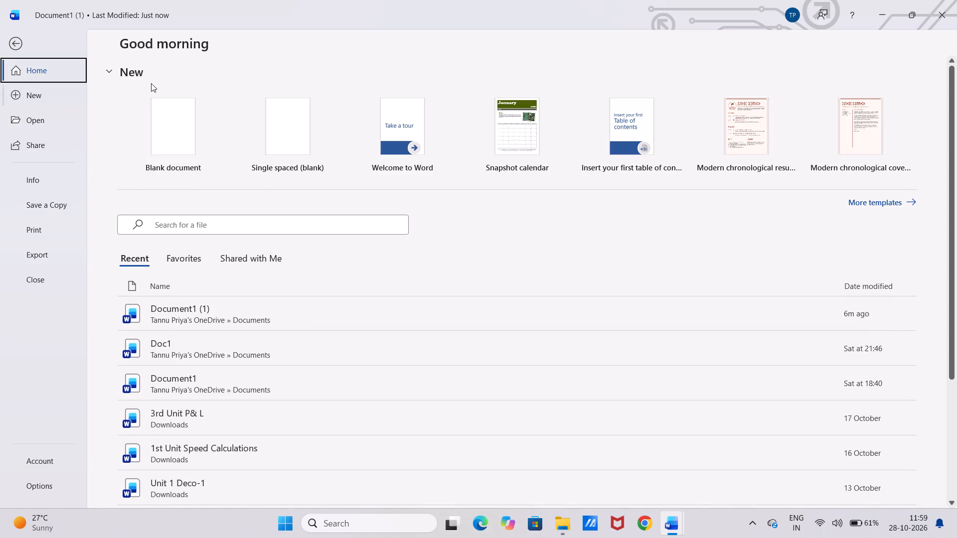
left_click(175, 125)
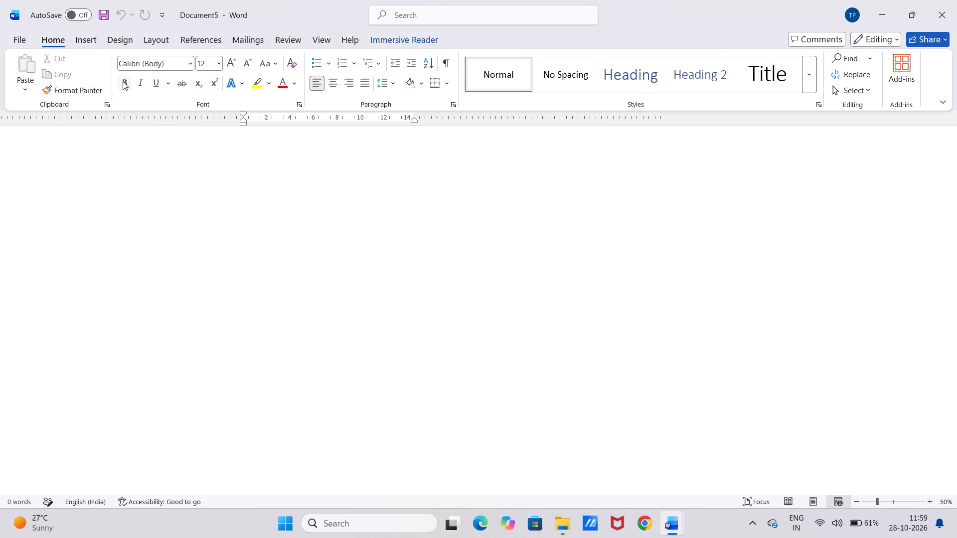
Insert the picture Screenshot (174) from the Screenshots folder into the new document.
left_click(74, 37)
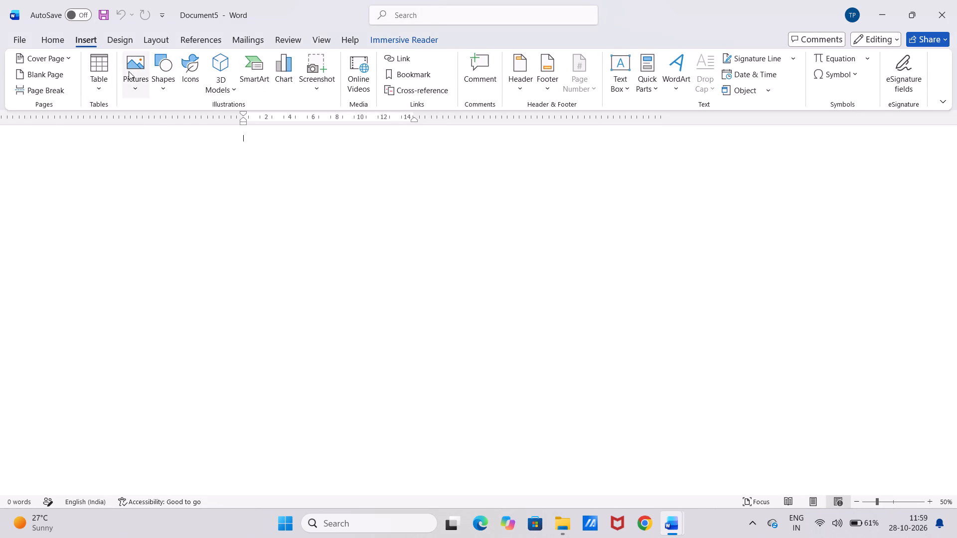
left_click(129, 79)
left_click(156, 127)
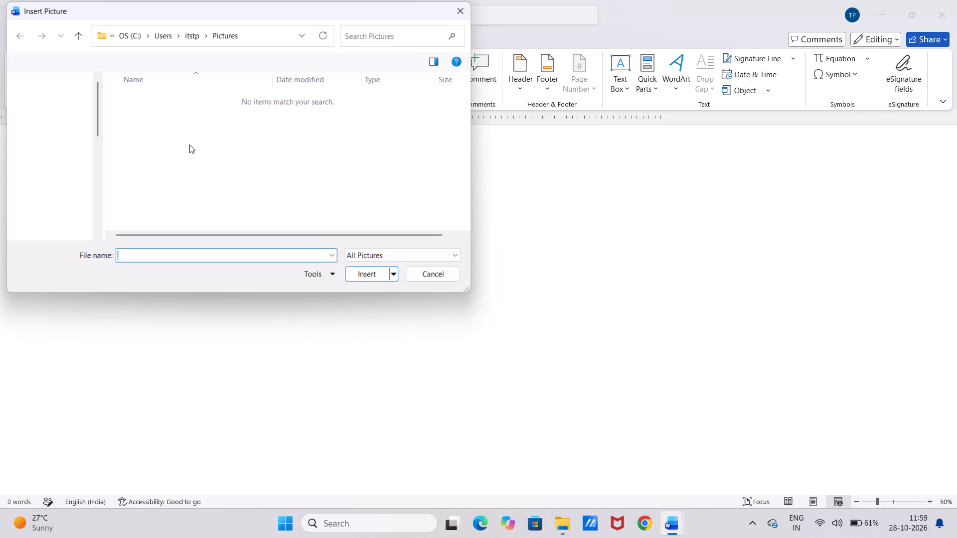
scroll(67, 233, "down", 1)
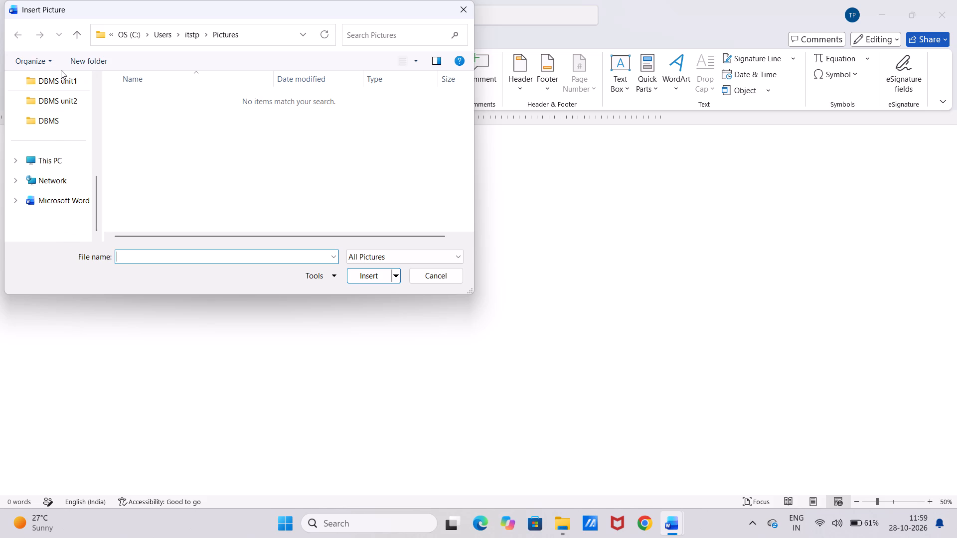
scroll(50, 132, "up", 1)
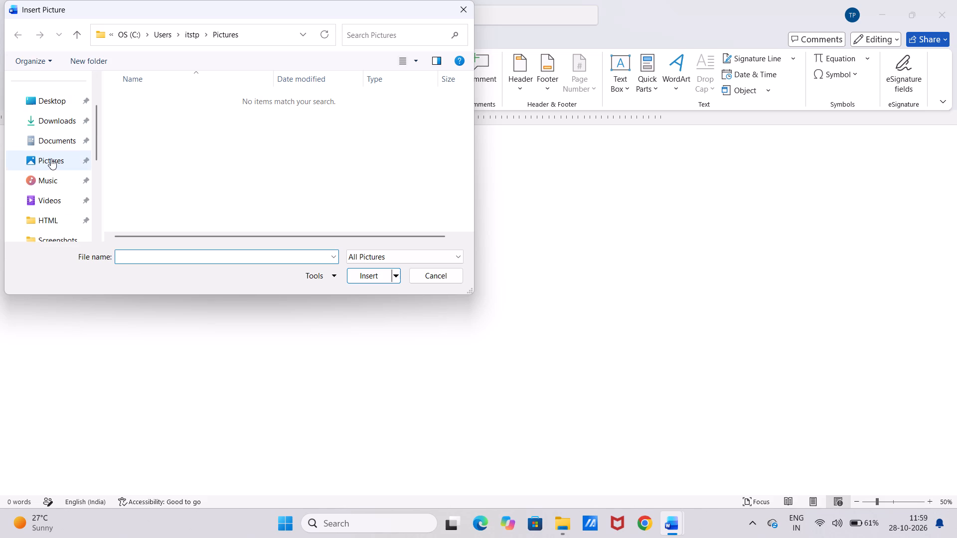
scroll(51, 158, "down", 1)
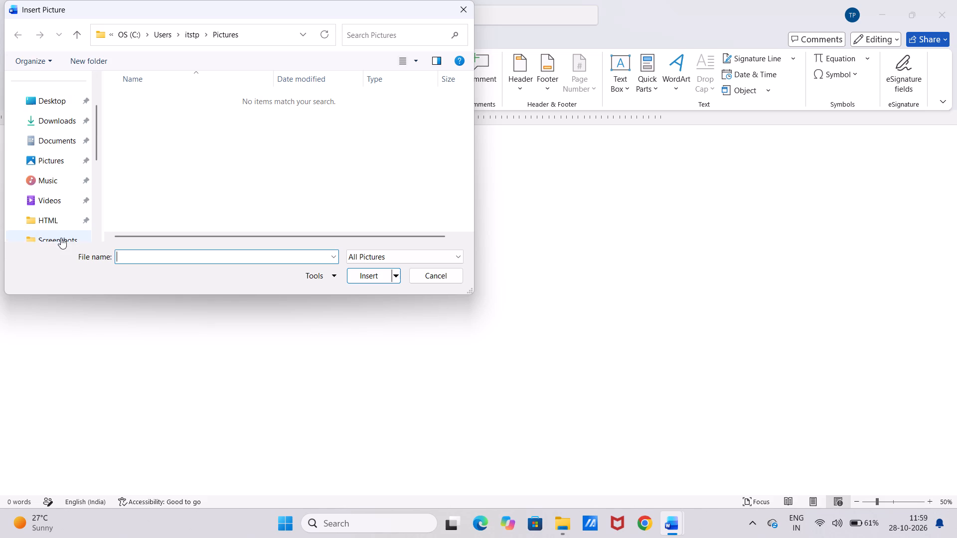
left_click(61, 238)
left_click(159, 124)
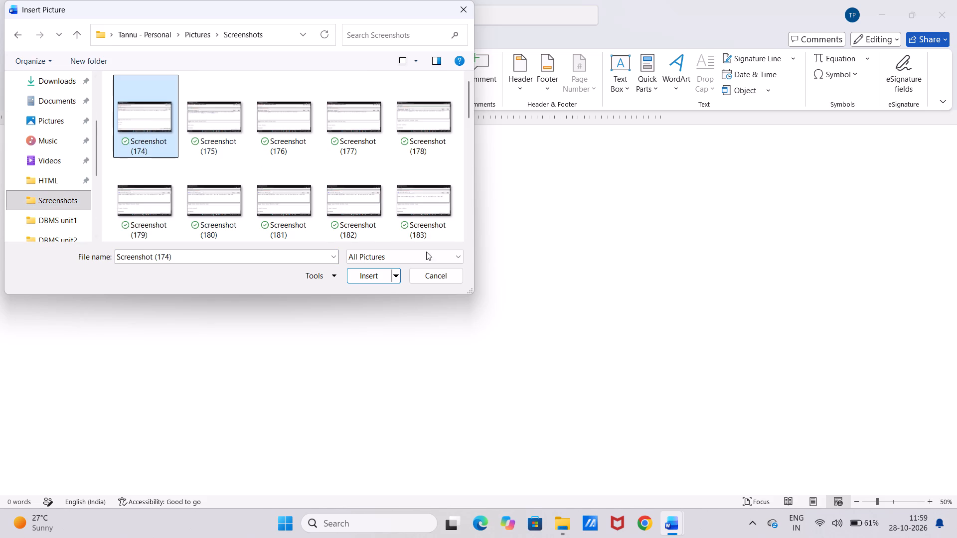
left_click(365, 274)
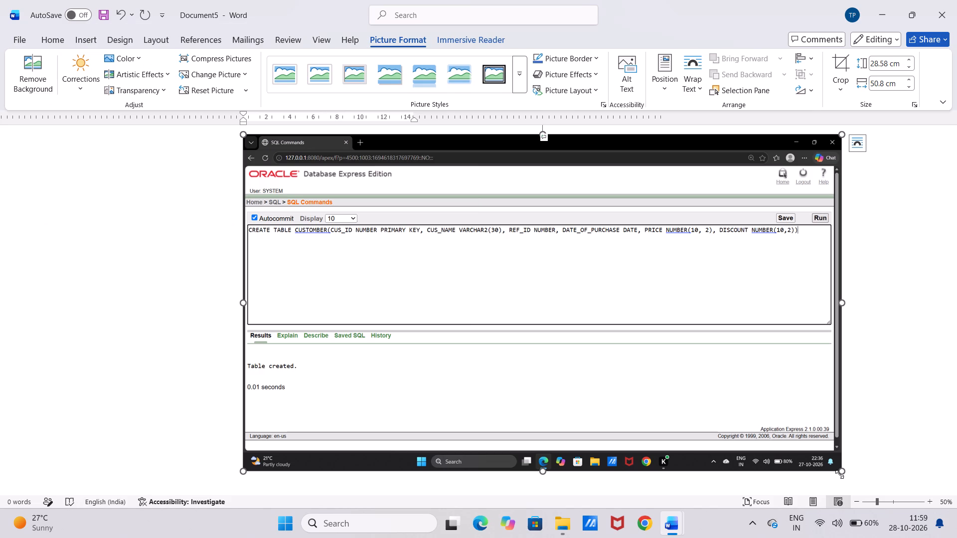
Shrink the inserted screenshot proportionally to about 18.1 cm high and 32.17 cm wide.
left_click_drag(839, 474, 622, 340)
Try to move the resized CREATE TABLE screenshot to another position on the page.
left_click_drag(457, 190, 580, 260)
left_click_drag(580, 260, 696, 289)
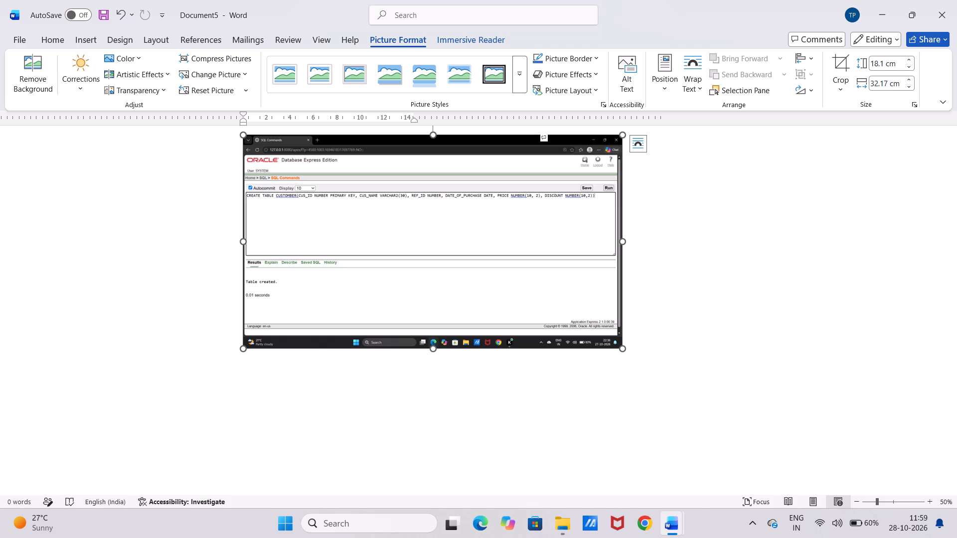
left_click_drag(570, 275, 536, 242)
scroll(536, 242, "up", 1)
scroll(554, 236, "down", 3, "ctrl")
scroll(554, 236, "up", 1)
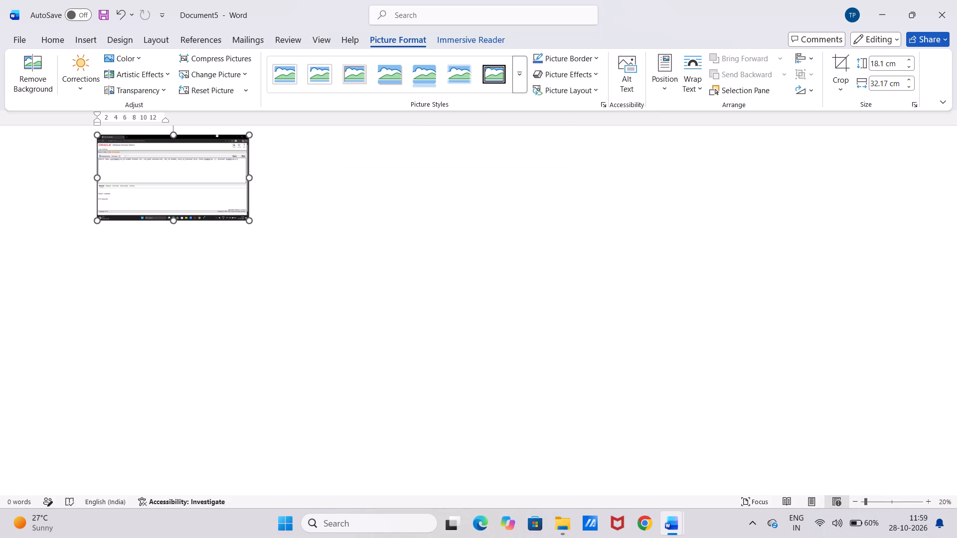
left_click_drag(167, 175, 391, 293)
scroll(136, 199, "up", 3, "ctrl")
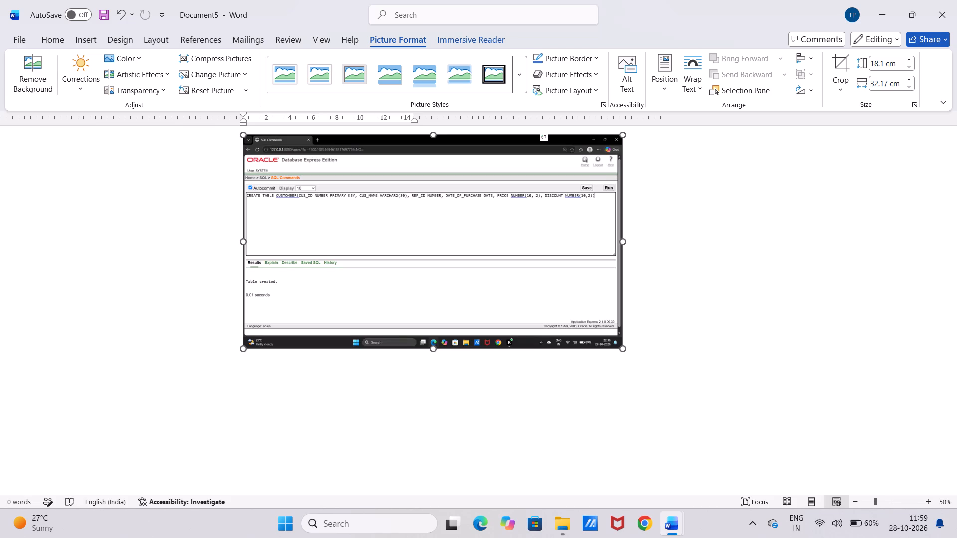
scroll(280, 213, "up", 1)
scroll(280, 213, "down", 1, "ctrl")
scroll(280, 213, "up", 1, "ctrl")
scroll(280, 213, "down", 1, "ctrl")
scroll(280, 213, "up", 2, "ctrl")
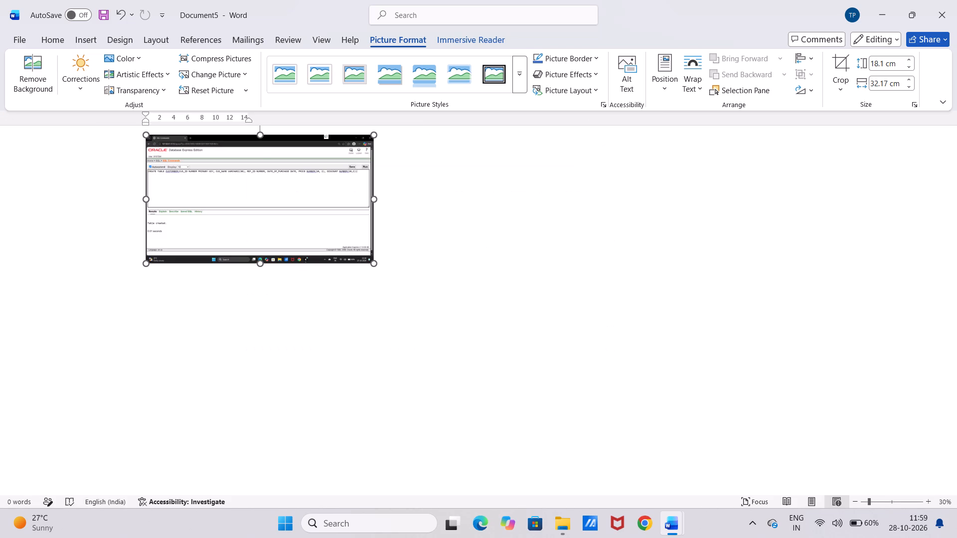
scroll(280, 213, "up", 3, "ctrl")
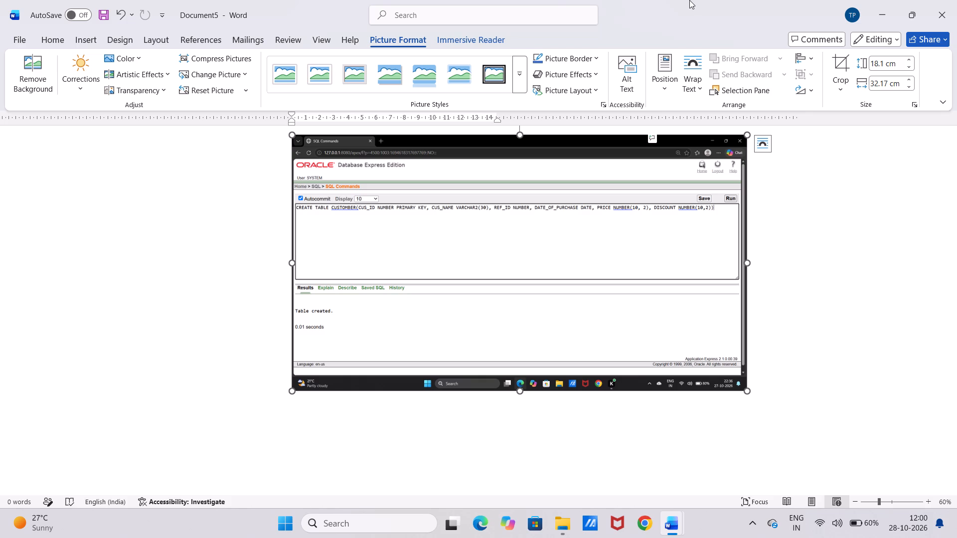
Switch to Document1 (1) by opening it from the recent files list.
left_click(14, 35)
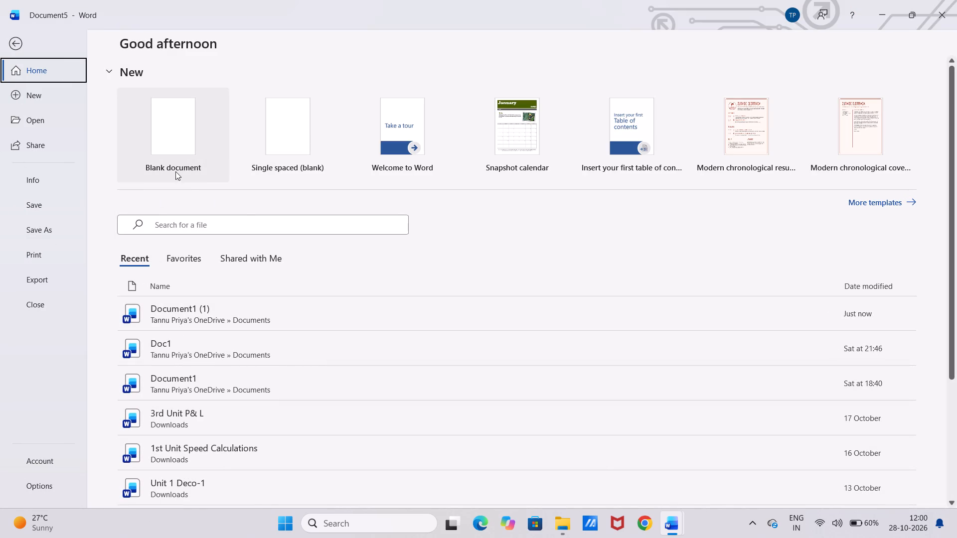
left_click(244, 299)
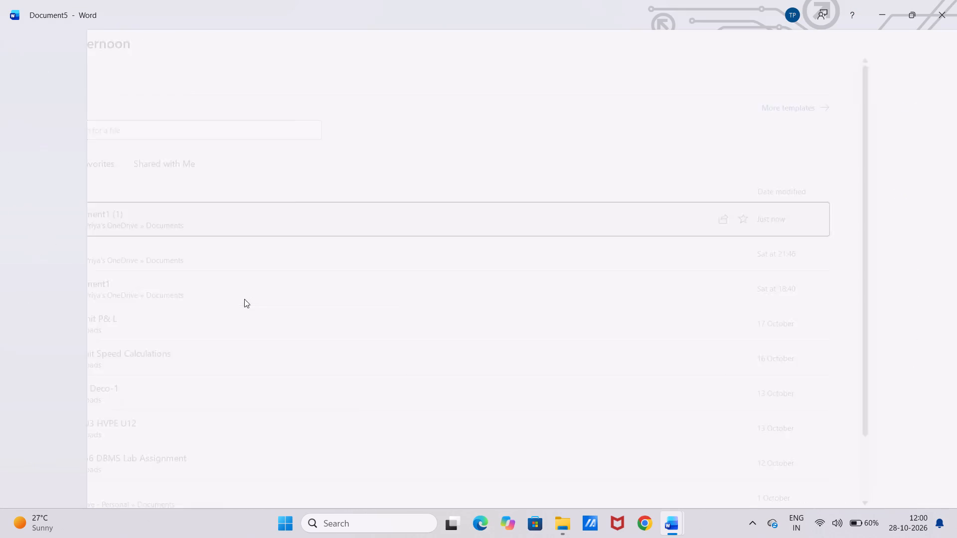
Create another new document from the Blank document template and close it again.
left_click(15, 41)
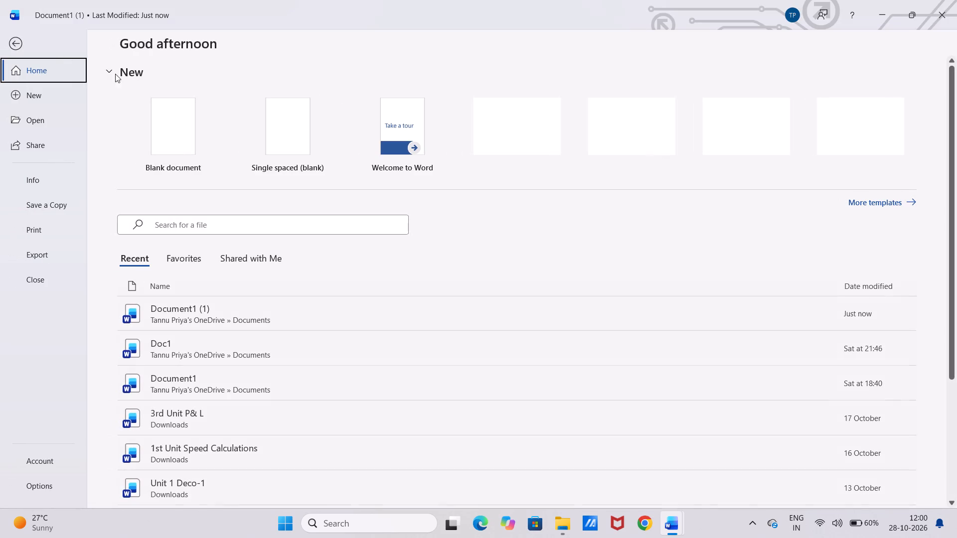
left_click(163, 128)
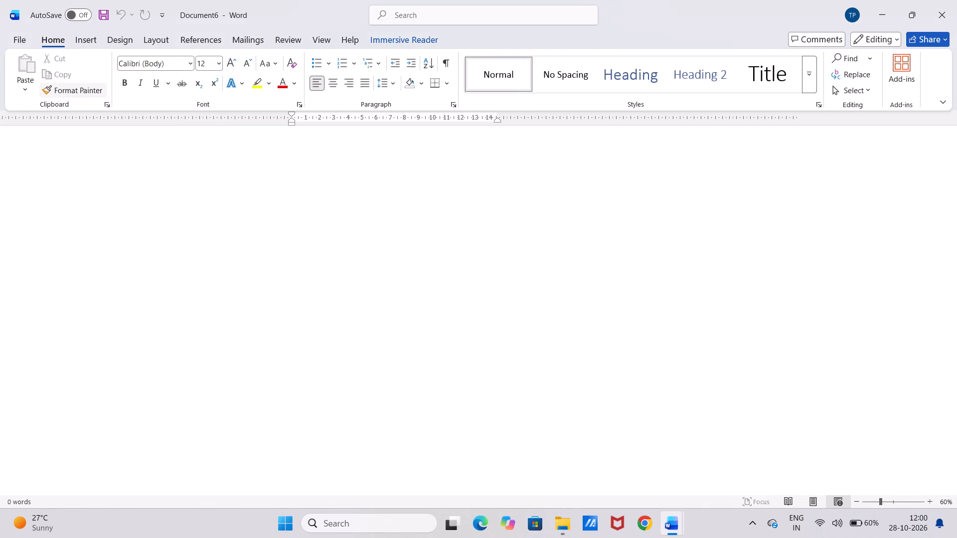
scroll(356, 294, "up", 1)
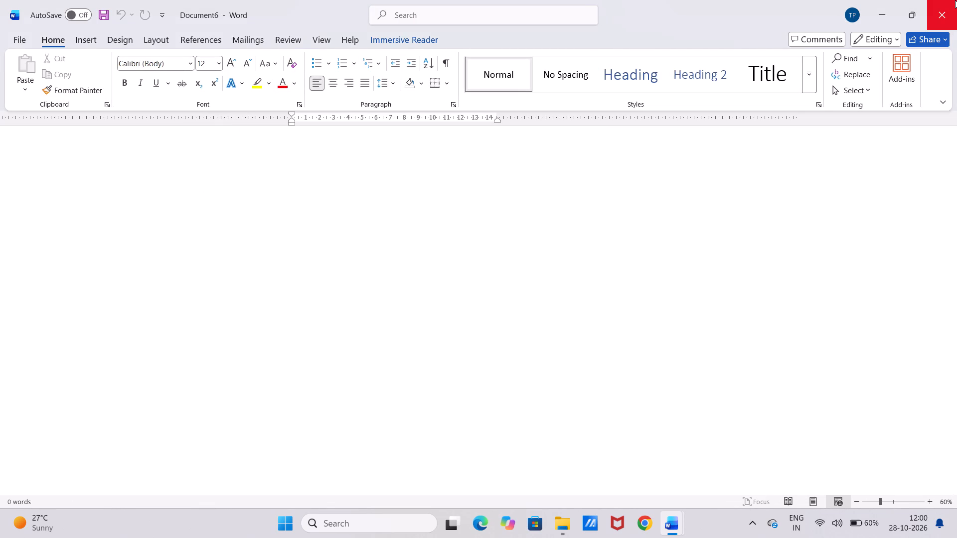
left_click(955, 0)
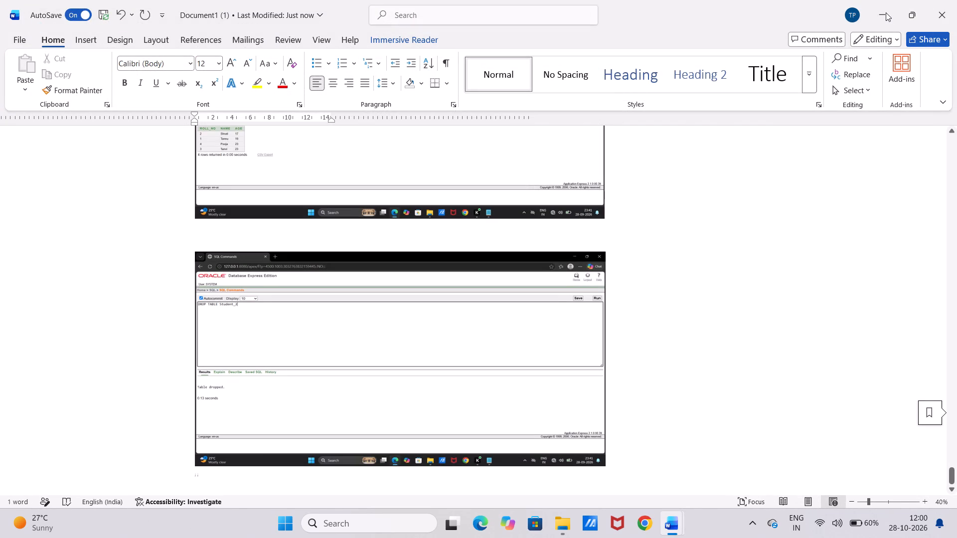
Minimize all the open Word windows to get to the desktop.
left_click(886, 12)
left_click(886, 12)
left_click(886, 12)
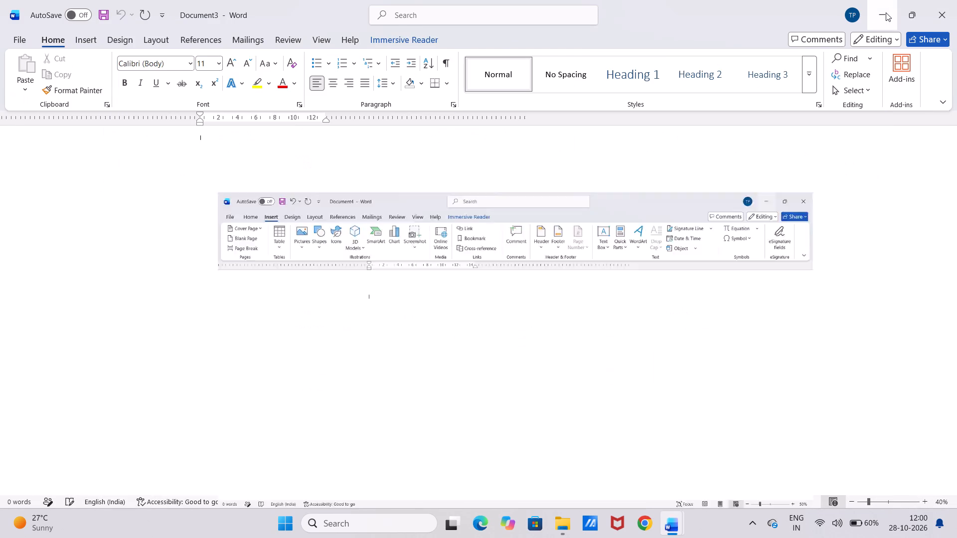
left_click(886, 12)
triple_click(886, 12)
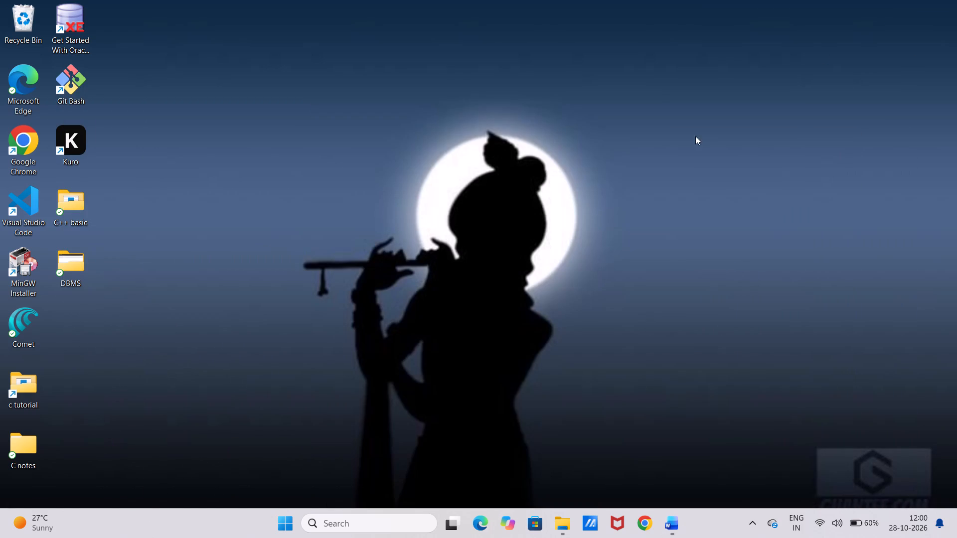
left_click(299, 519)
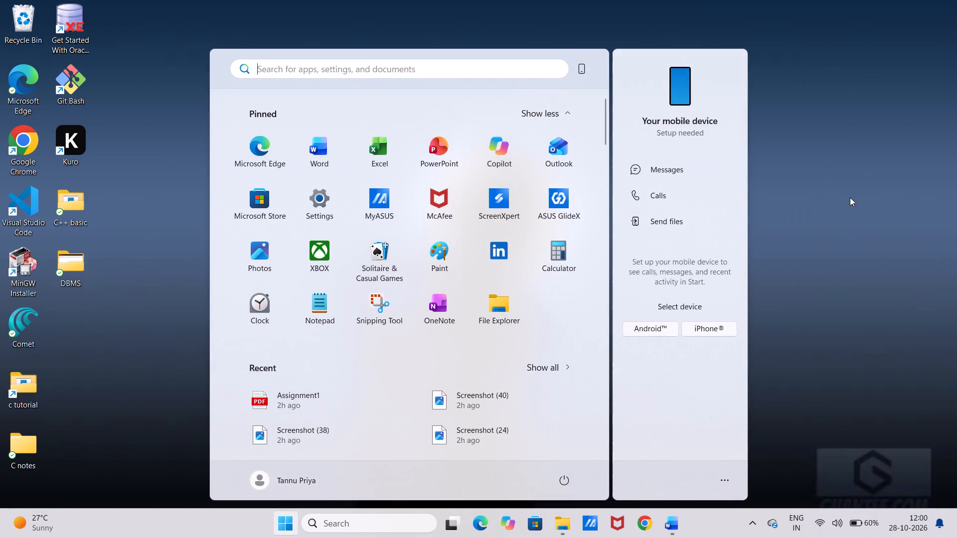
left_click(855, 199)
Open the desktop's personalization themes, try the Windows (light) theme, apply Windows (dark), and minimize Settings.
right_click(490, 279)
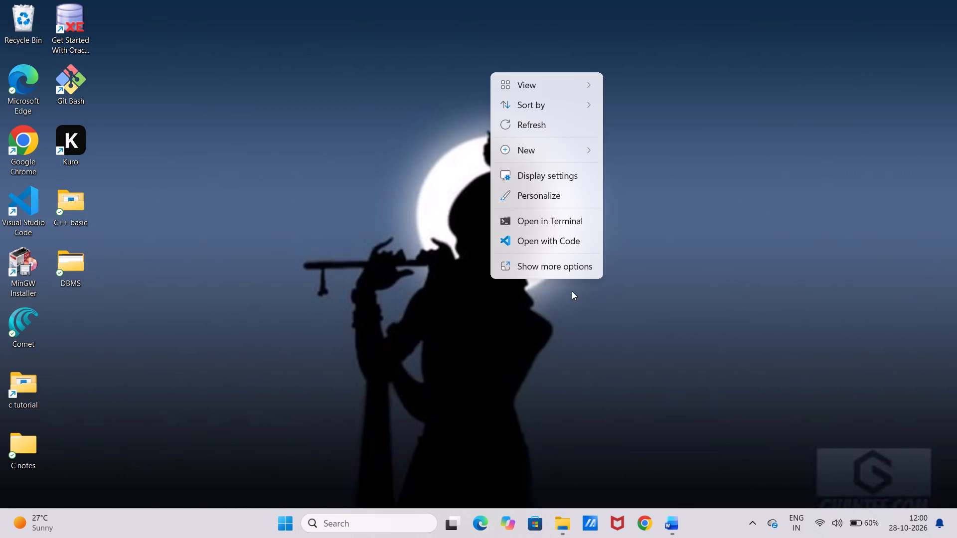
left_click(554, 193)
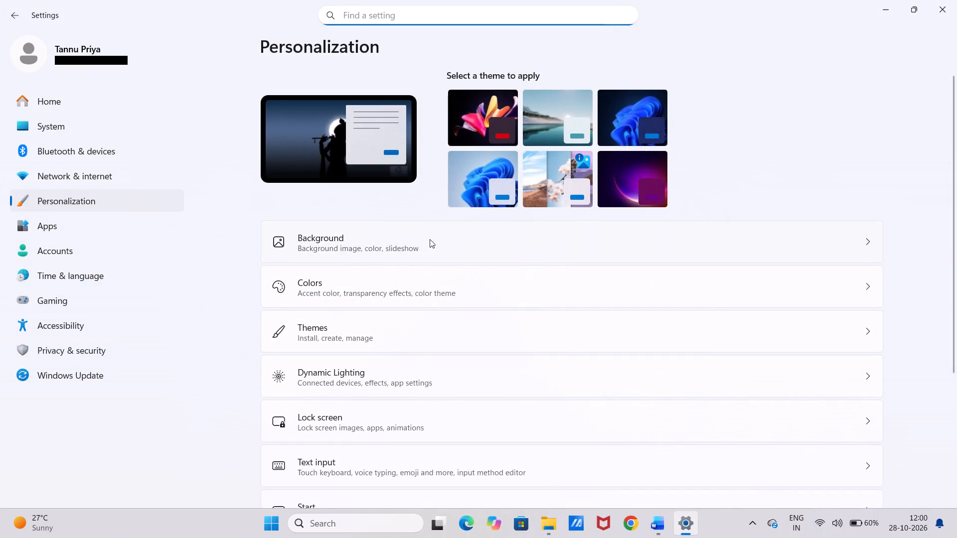
left_click(415, 328)
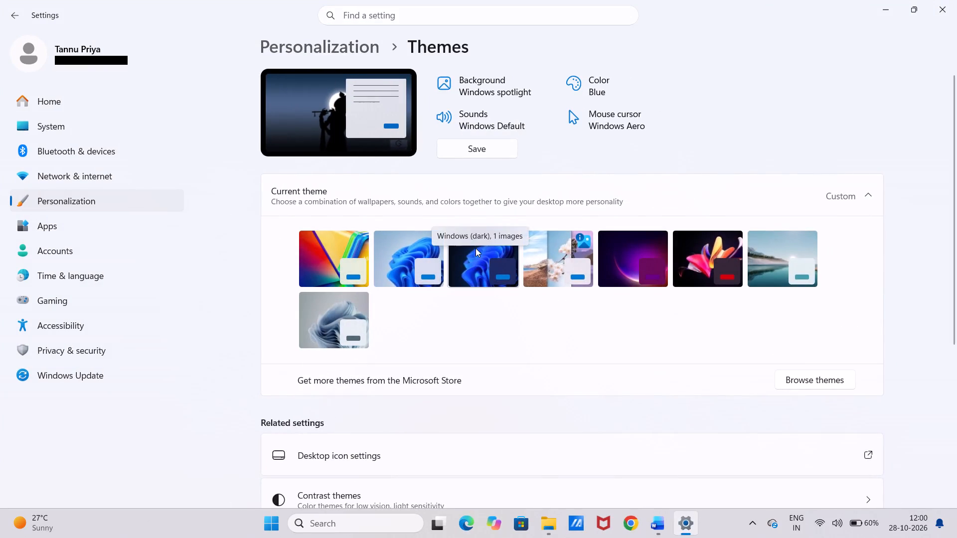
left_click(402, 255)
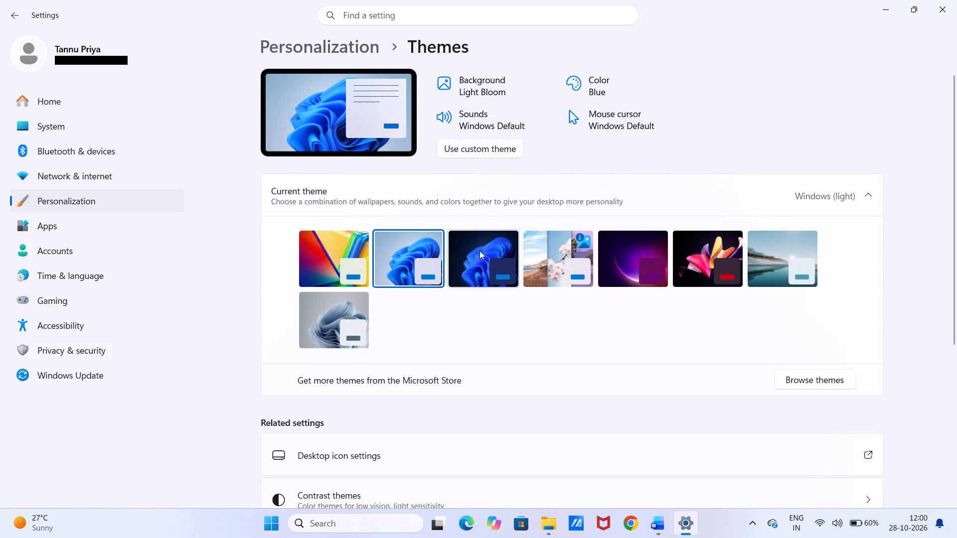
left_click(463, 251)
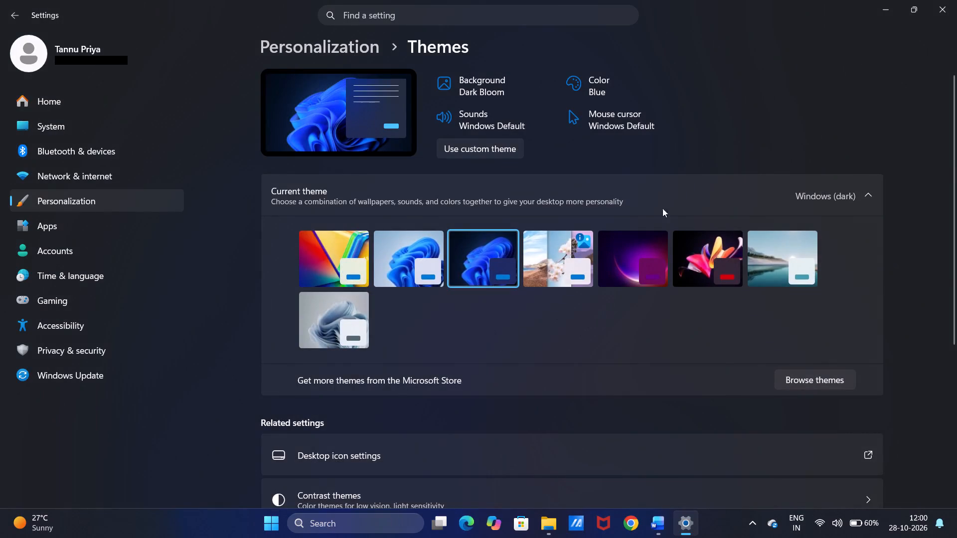
left_click(889, 12)
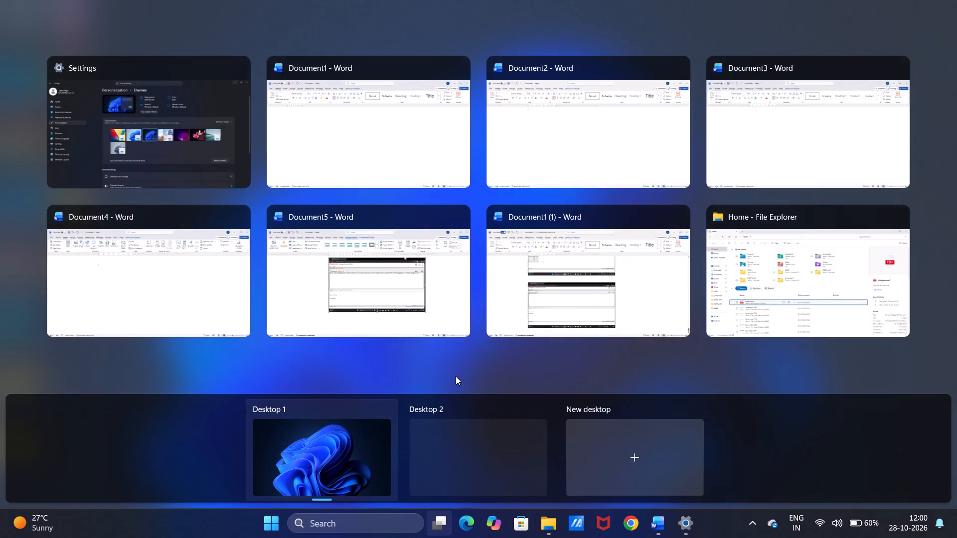
Switch to the Document1 window in Word and create a new document from the Blank document template.
left_click(388, 153)
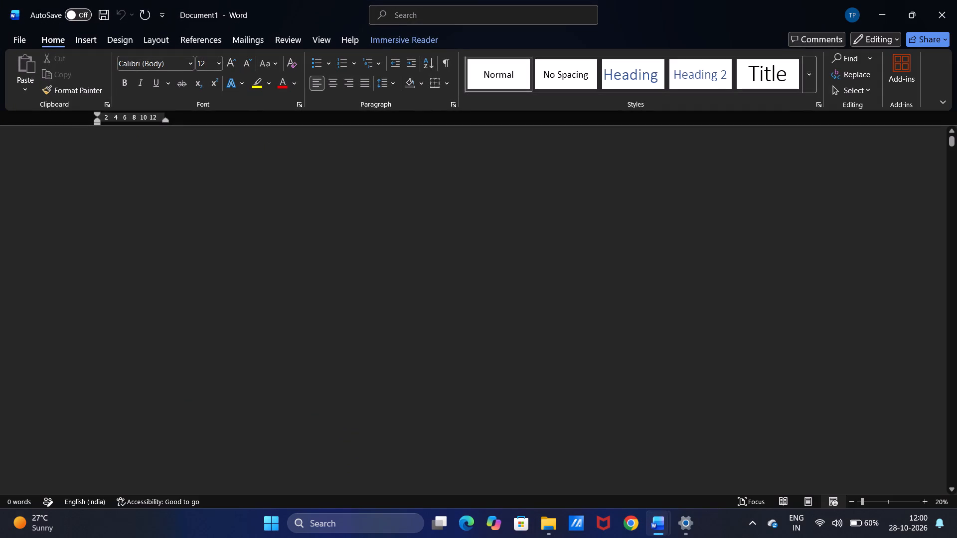
scroll(360, 240, "up", 2)
scroll(360, 240, "down", 2)
scroll(360, 240, "left", 2)
left_click(16, 37)
left_click(170, 165)
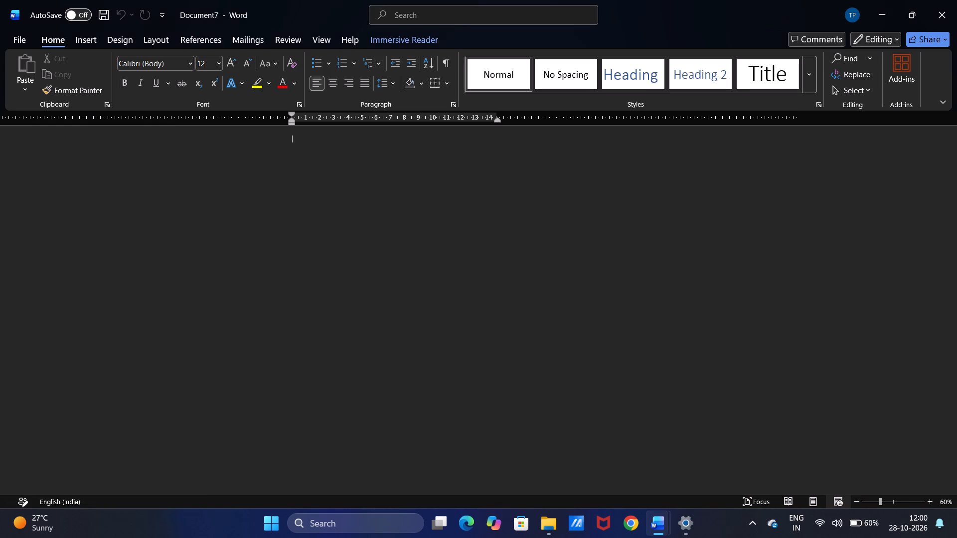
scroll(312, 261, "down", 1)
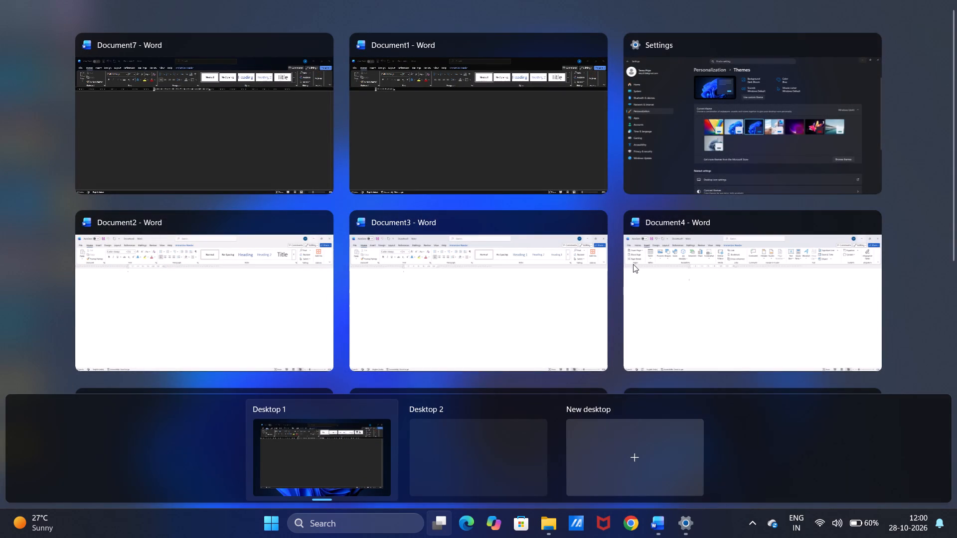
Switch to the Document7 window and minimize the open Word windows to get to the desktop.
left_click(246, 113)
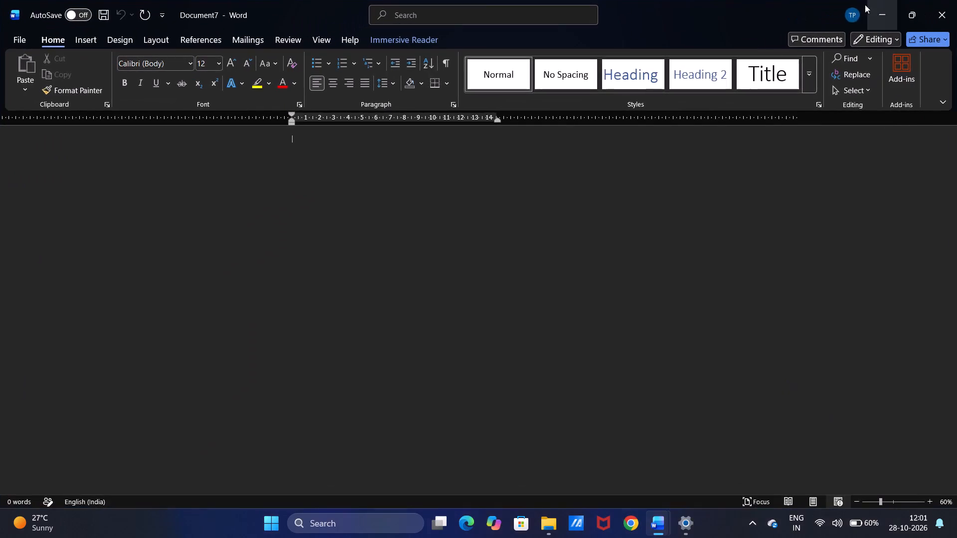
left_click(879, 11)
left_click(879, 11)
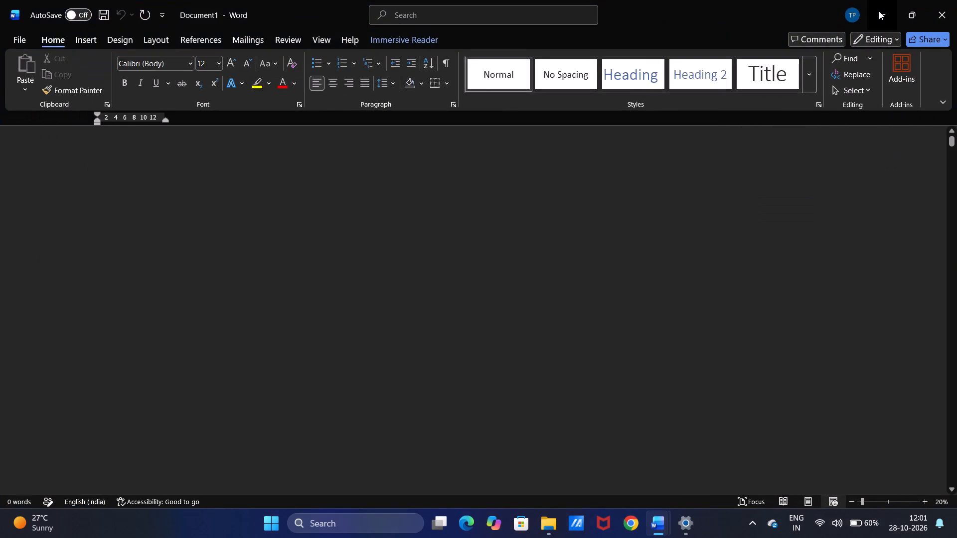
left_click(879, 11)
Open the desktop's personalization themes and apply the Flow theme.
right_click(557, 244)
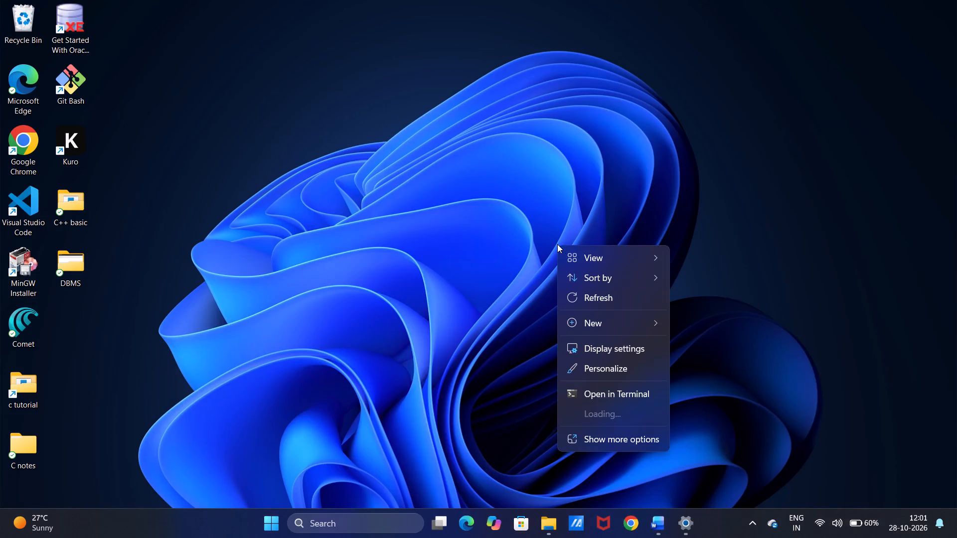
left_click(594, 373)
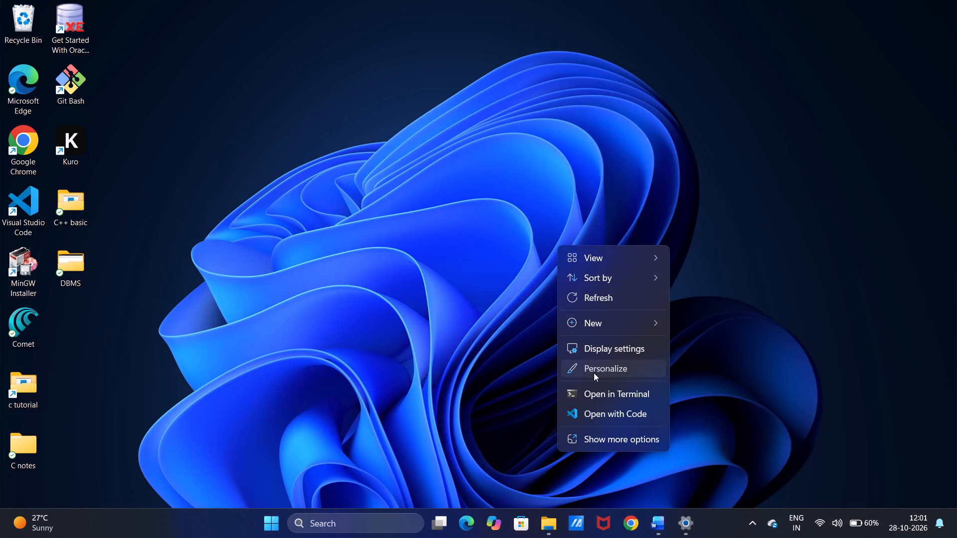
left_click(514, 332)
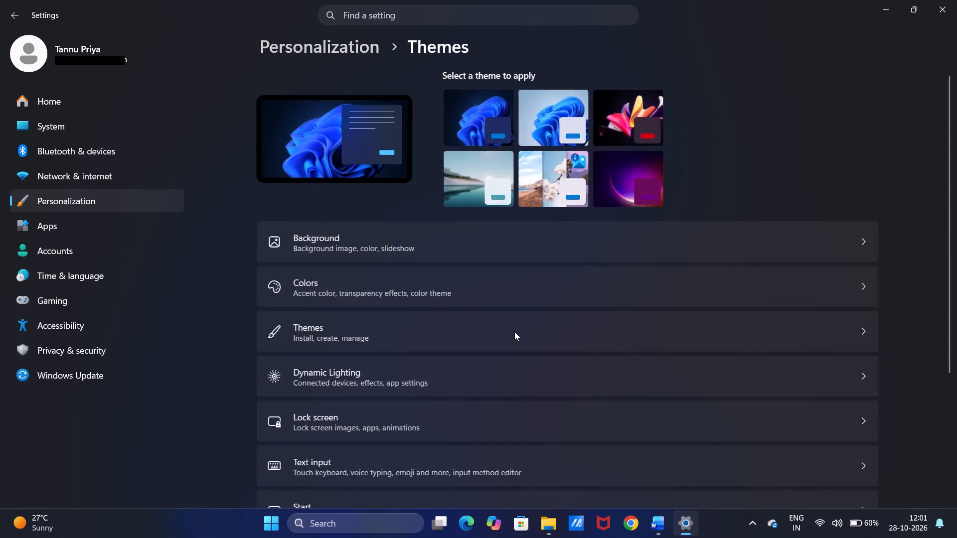
scroll(446, 332, "down", 1)
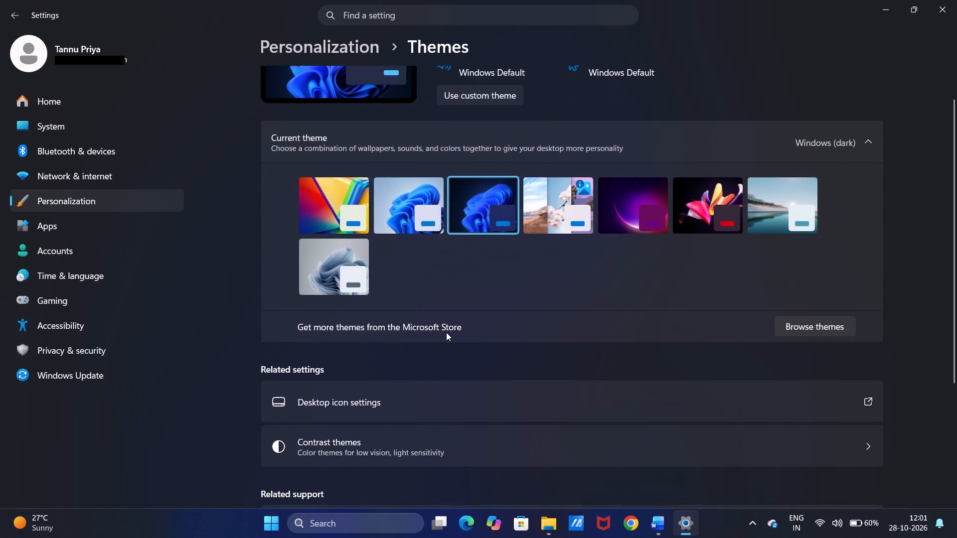
scroll(446, 332, "down", 1)
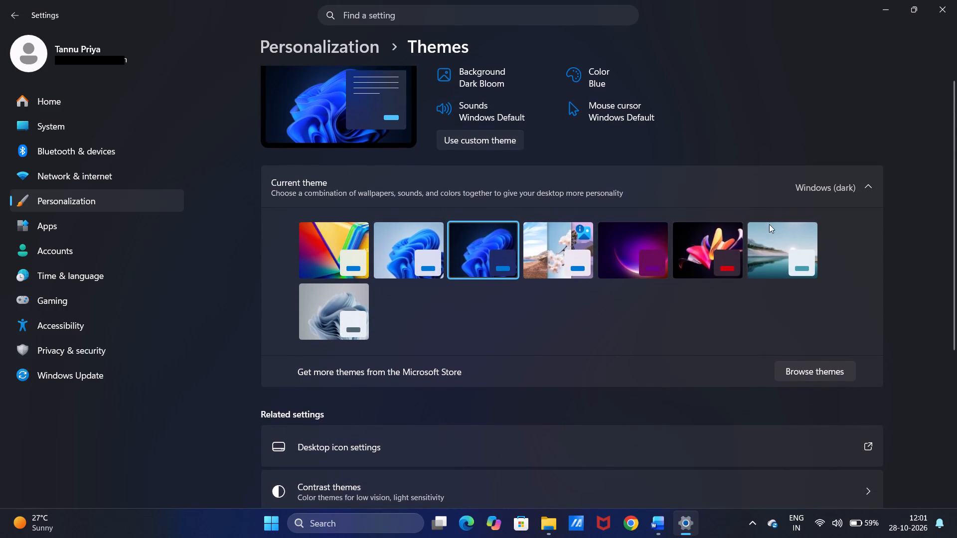
left_click(320, 304)
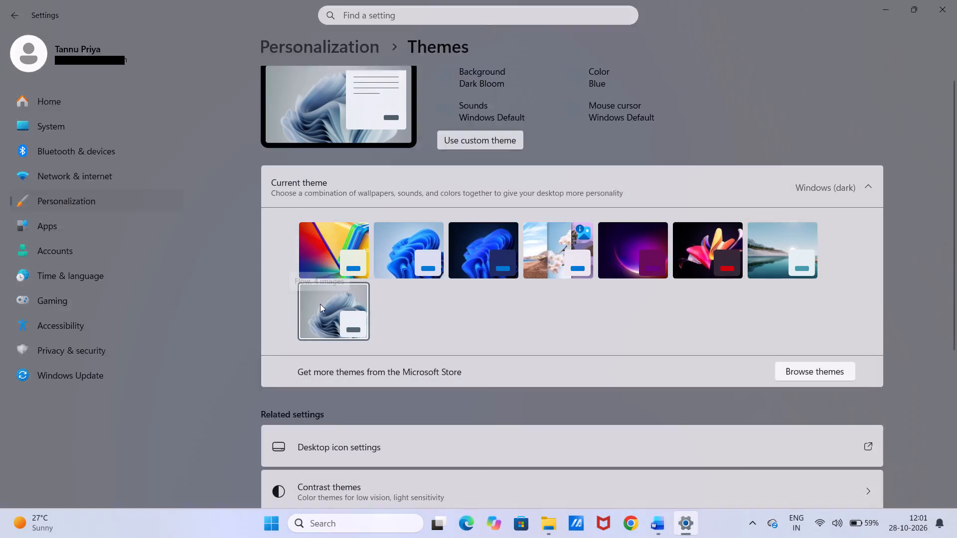
scroll(468, 344, "up", 2)
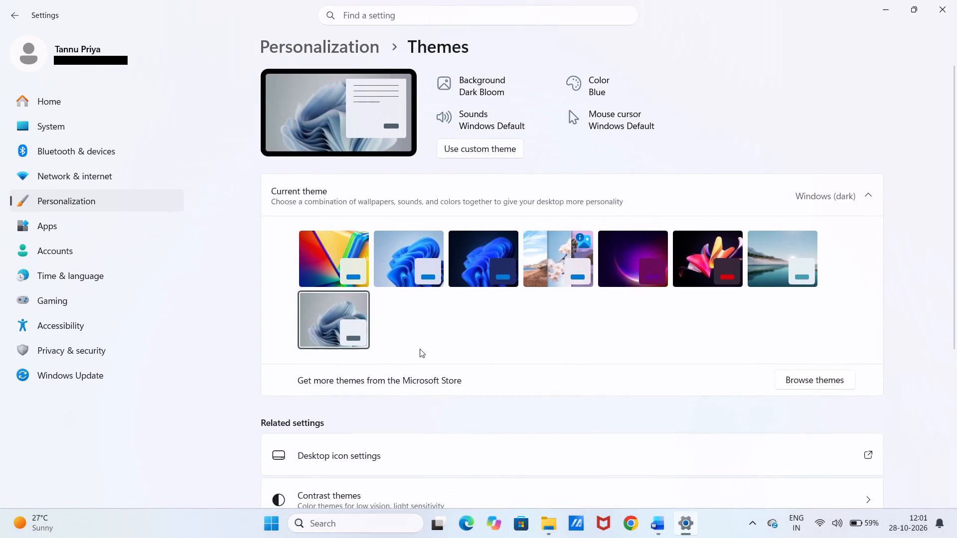
scroll(487, 372, "down", 1)
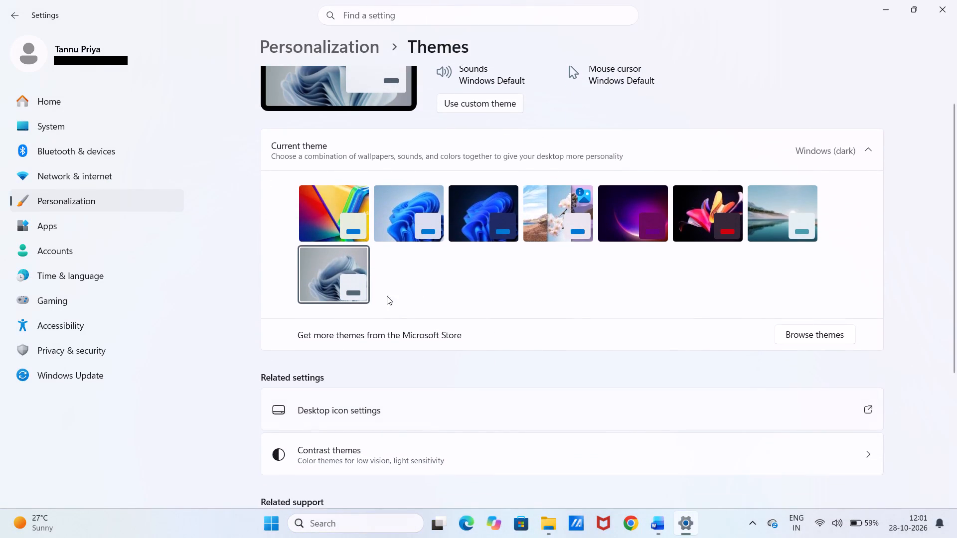
scroll(409, 236, "up", 2)
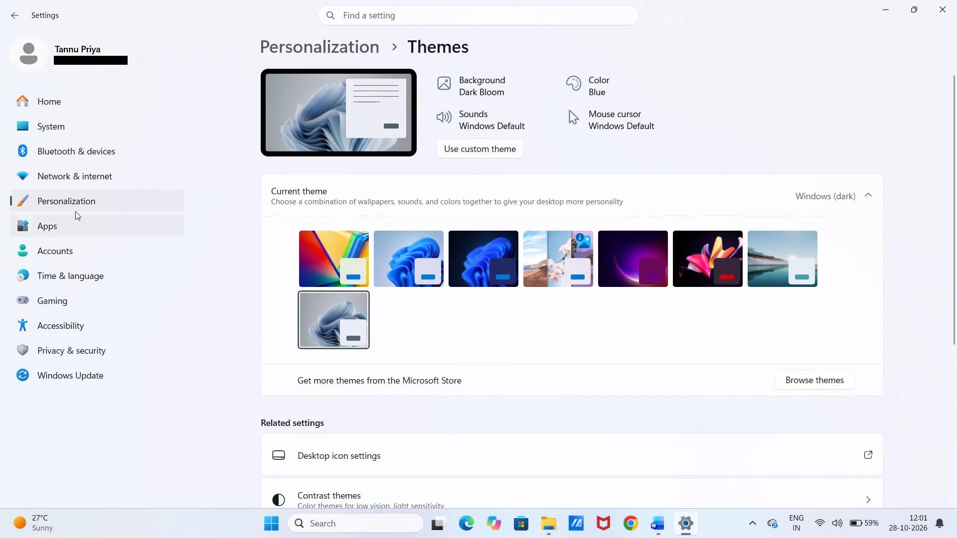
Review the Background and Themes pages of the personalization settings, and close Settings.
left_click(75, 199)
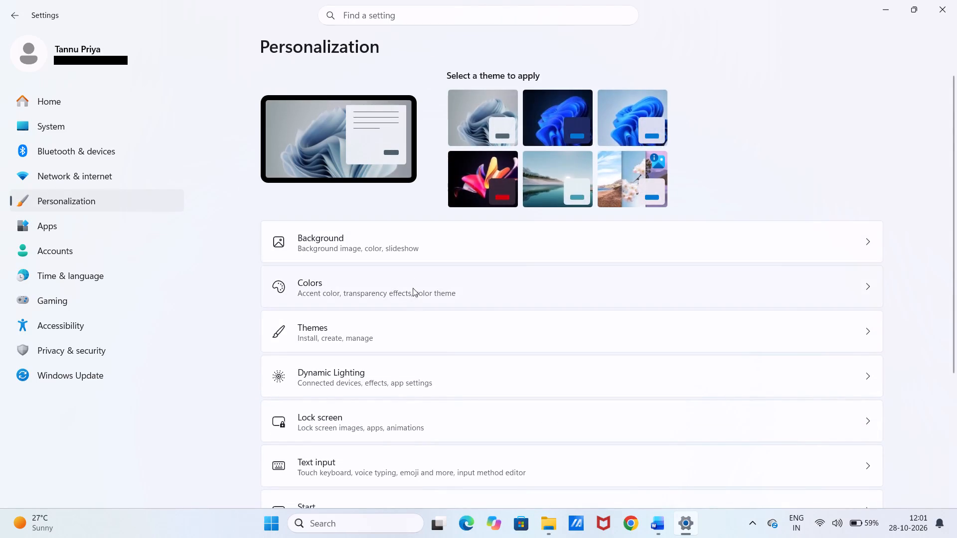
left_click(457, 247)
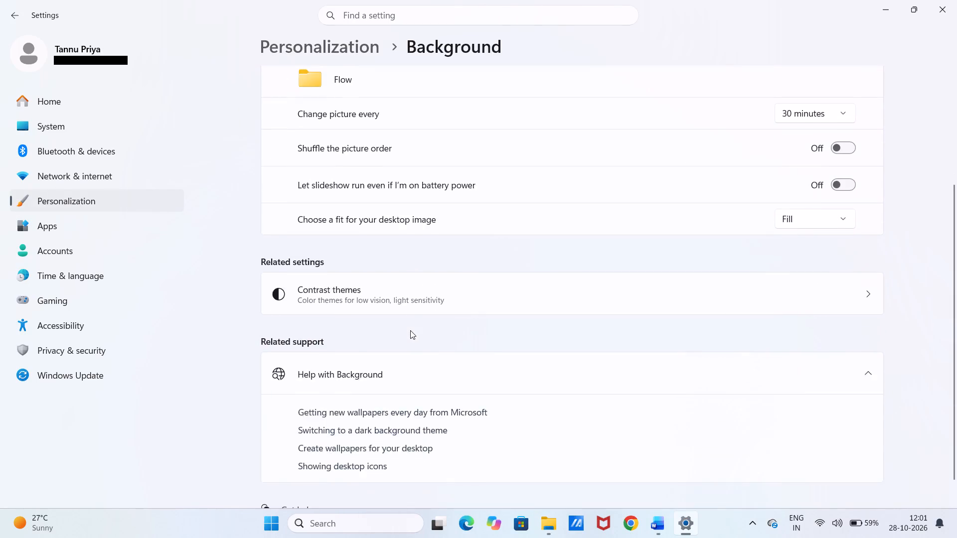
left_click(55, 204)
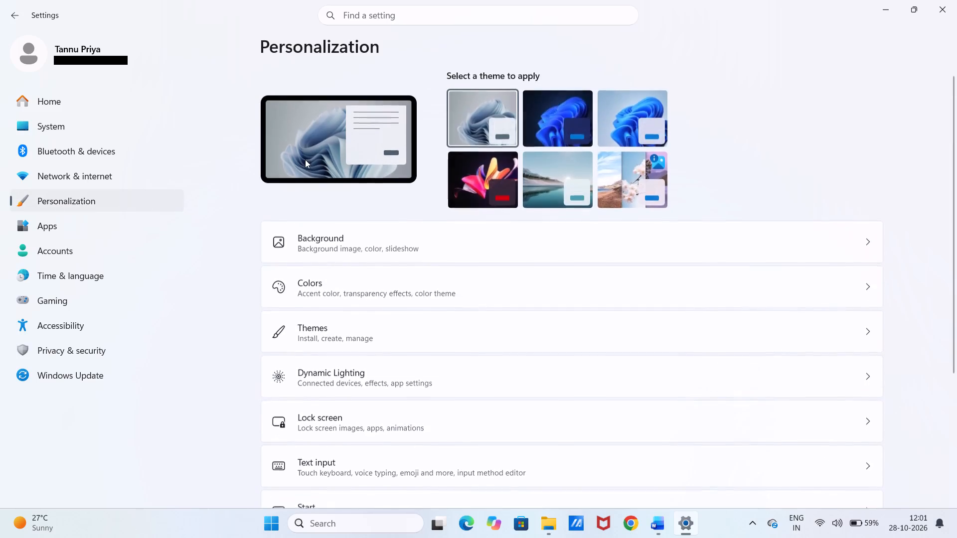
scroll(407, 330, "down", 1)
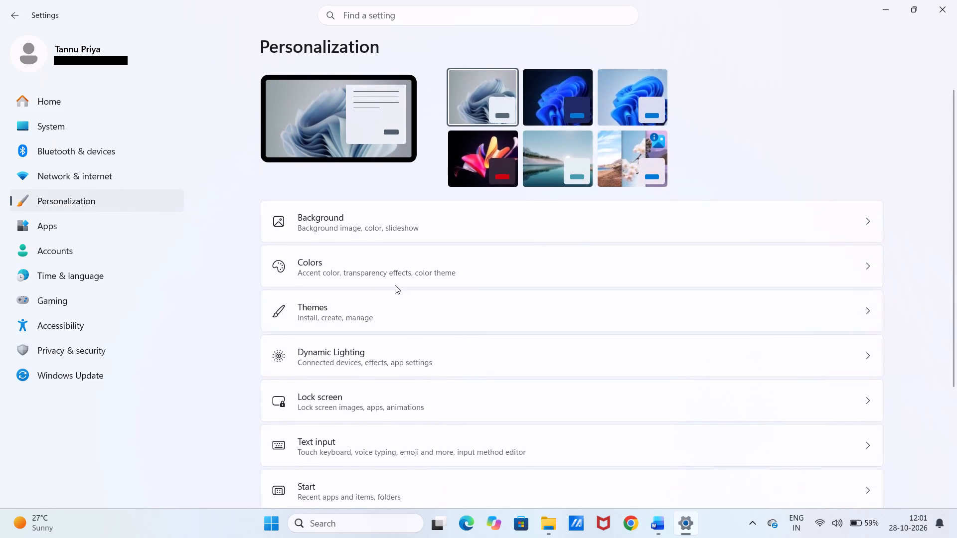
left_click(391, 308)
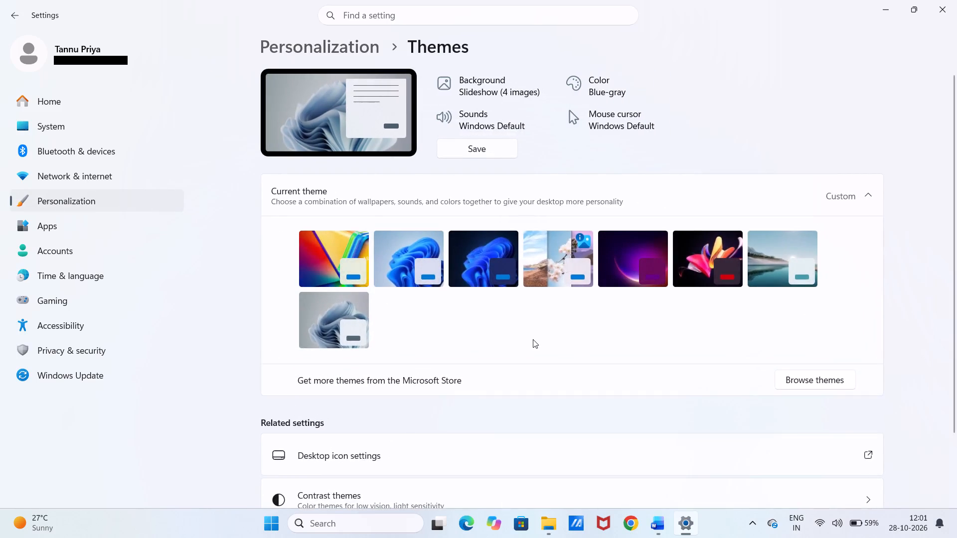
scroll(533, 339, "down", 8)
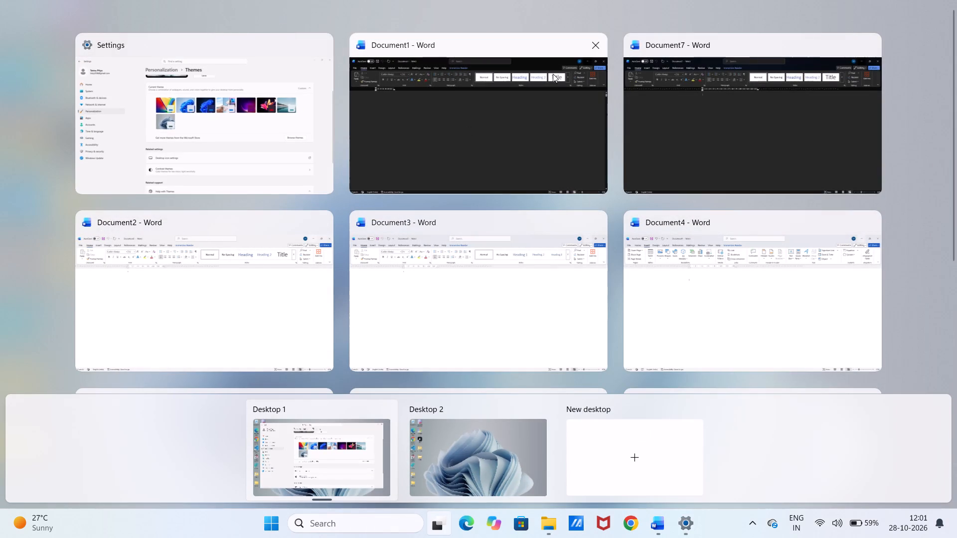
left_click(324, 41)
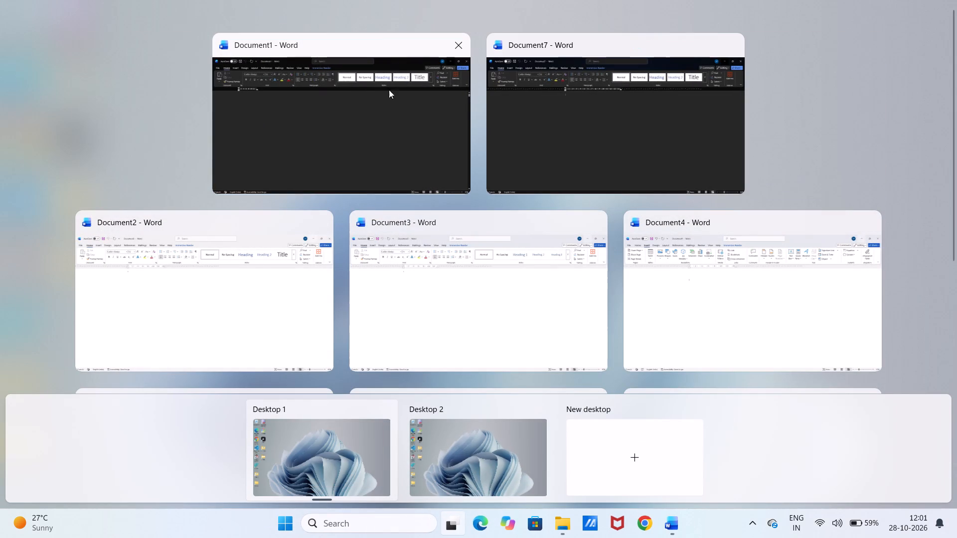
Switch to the Document1 window in Word and create a new document from the Blank document template.
left_click(346, 116)
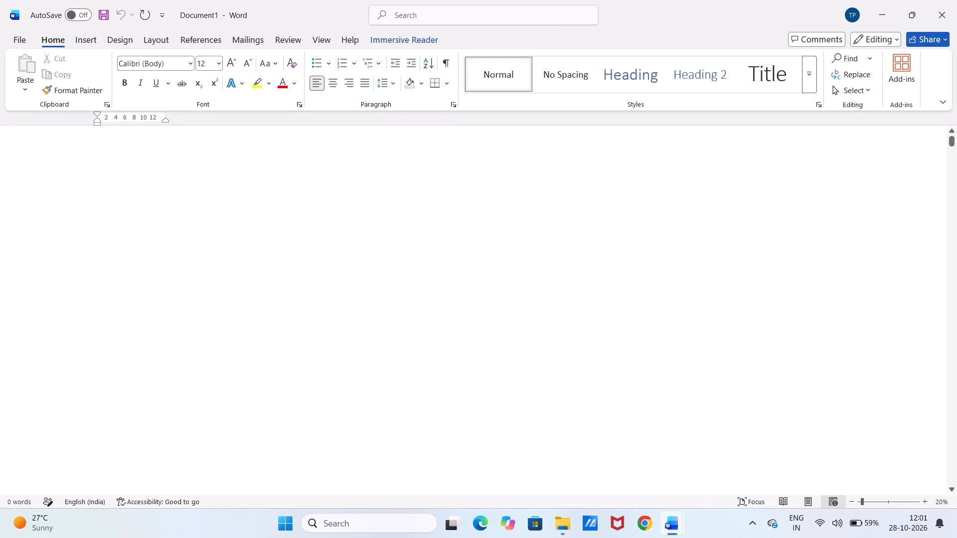
scroll(380, 318, "up", 4)
left_click(17, 34)
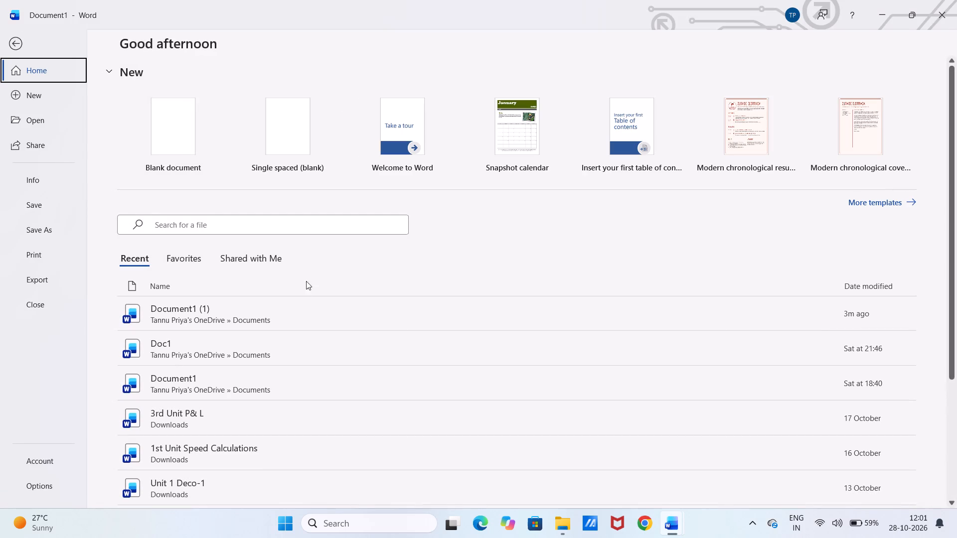
left_click(151, 131)
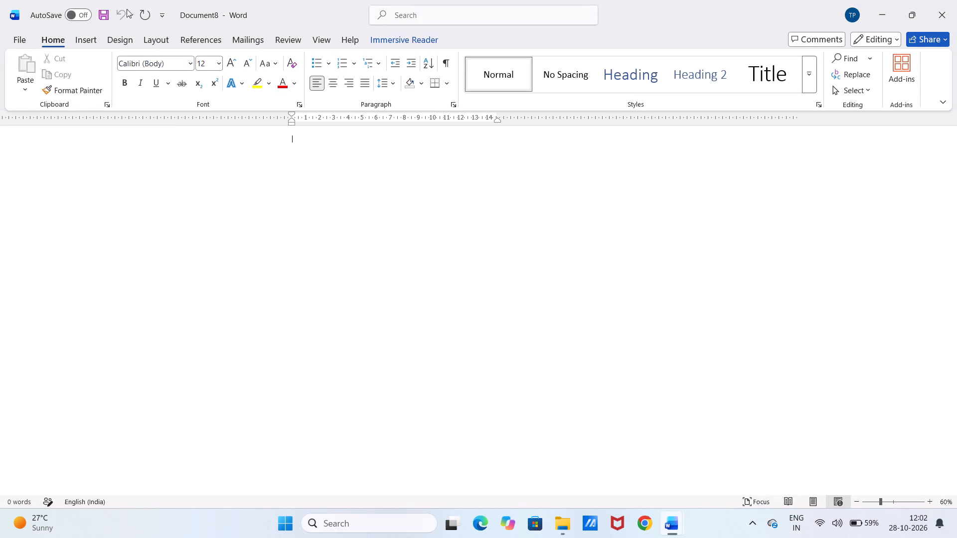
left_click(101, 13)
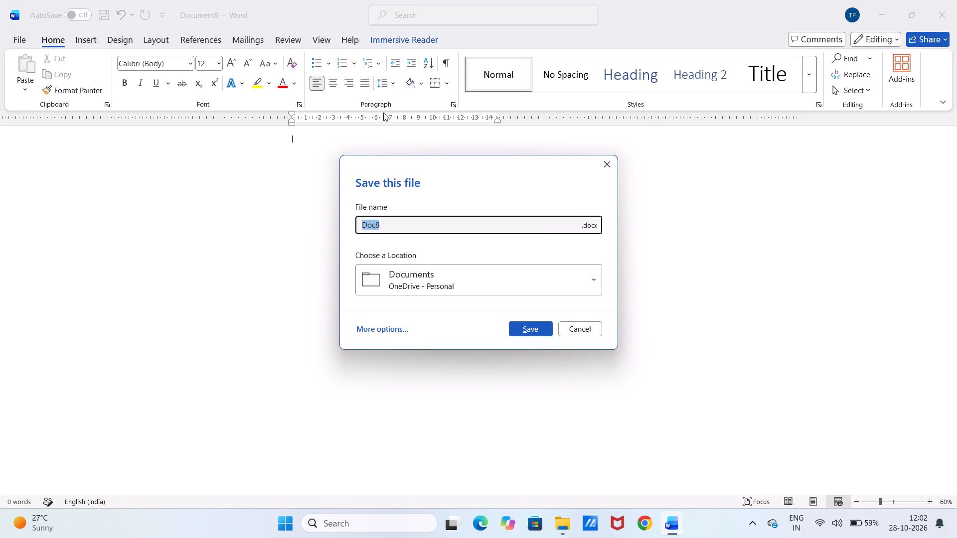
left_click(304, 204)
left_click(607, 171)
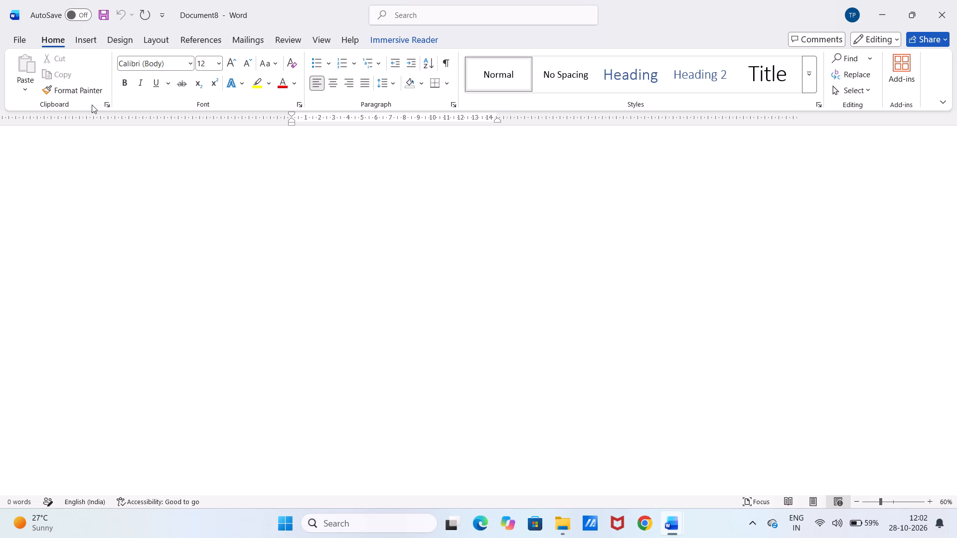
Create another new document from the Blank document template.
left_click(19, 42)
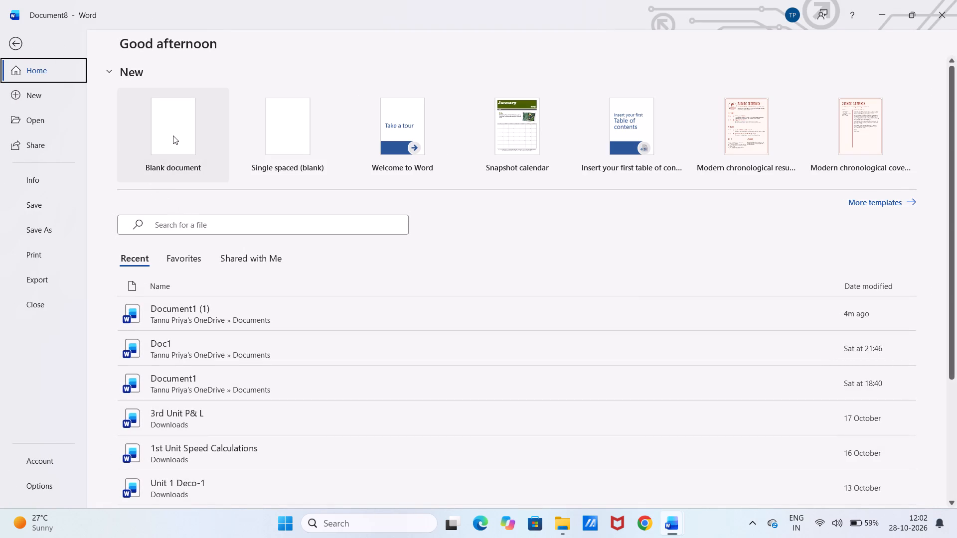
left_click(173, 135)
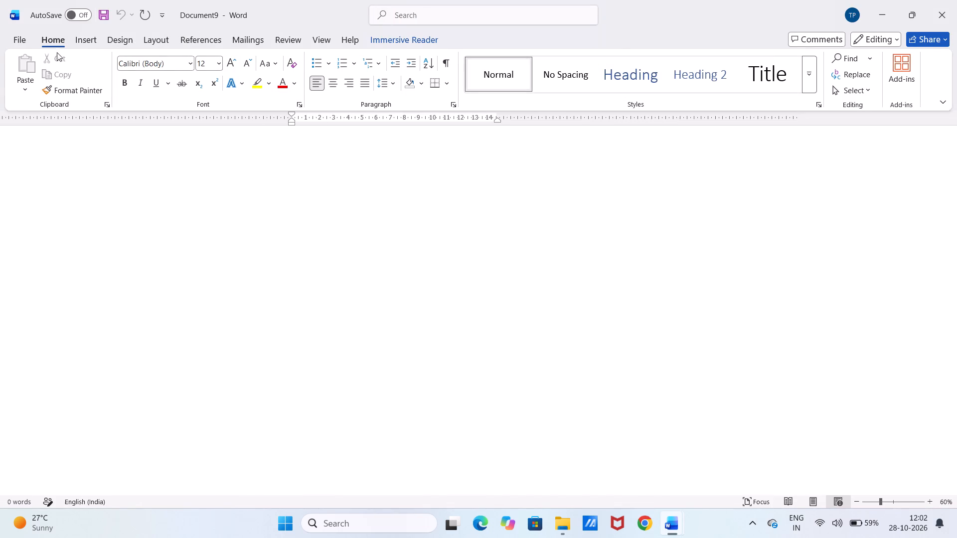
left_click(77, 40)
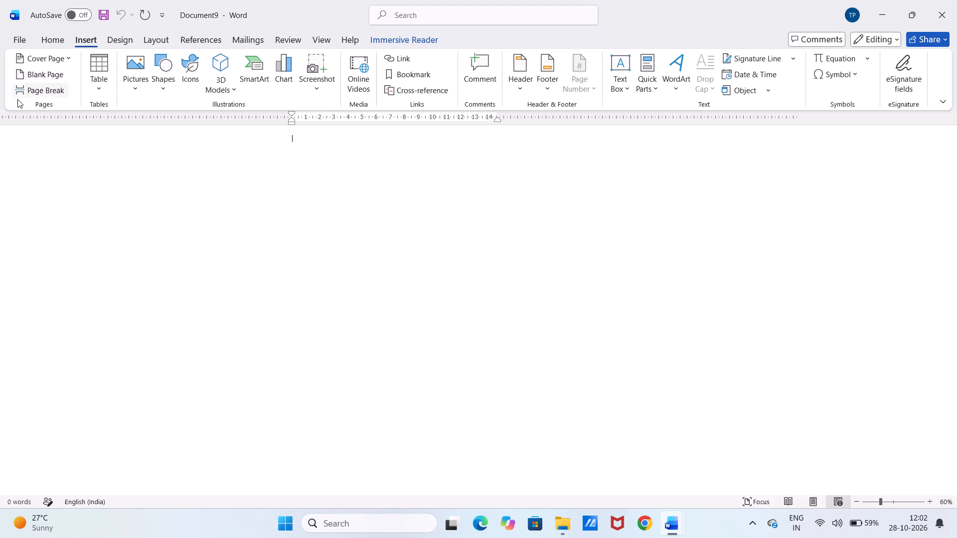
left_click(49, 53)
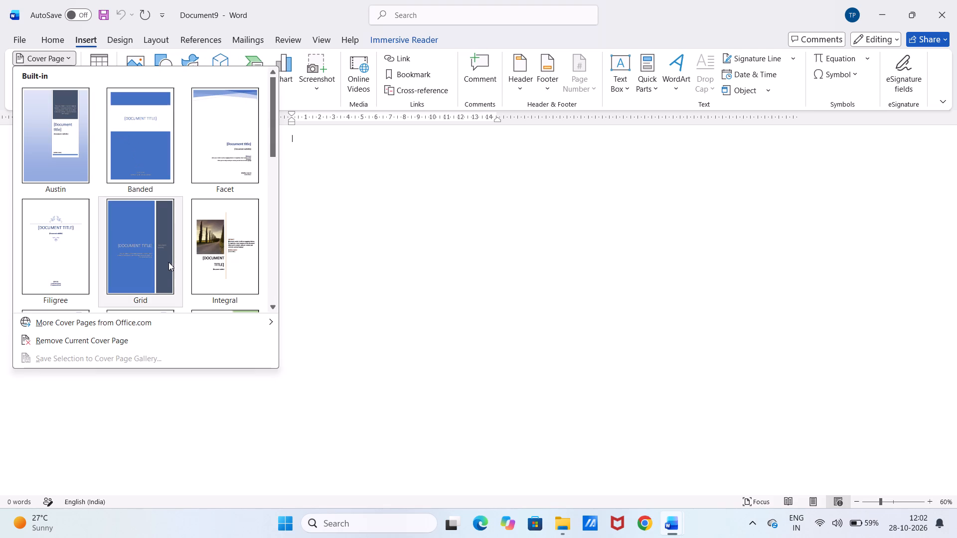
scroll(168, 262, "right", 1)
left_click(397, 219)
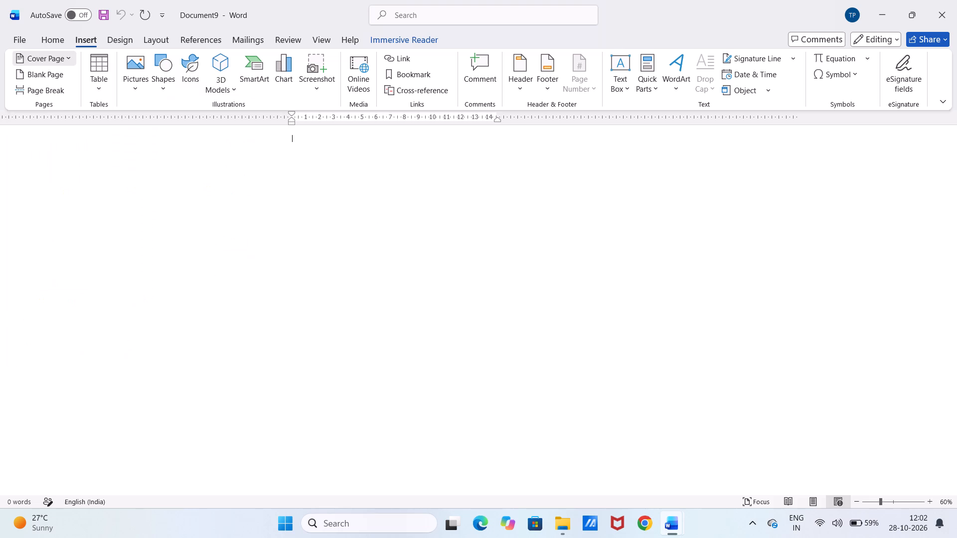
Insert a blank page into the new document.
left_click(66, 69)
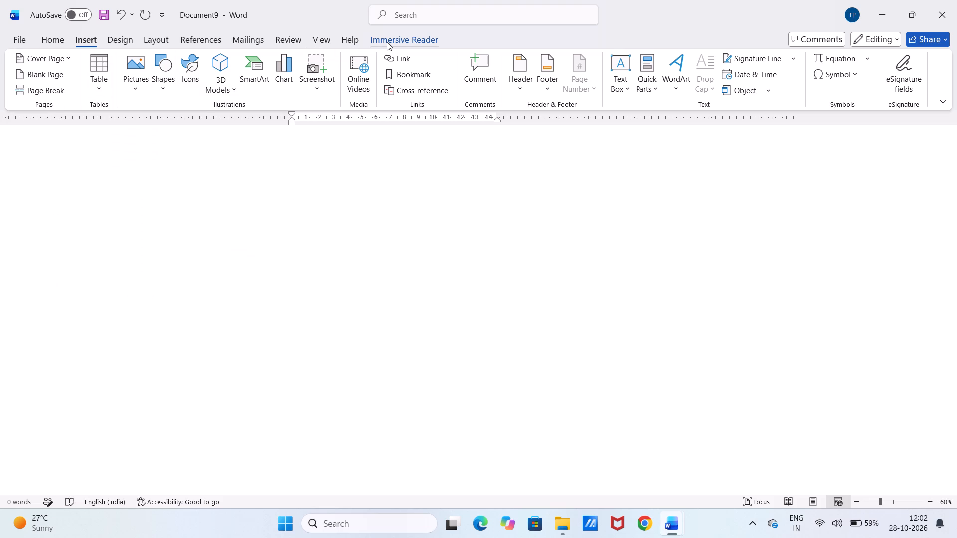
Split the document window into two panes and check both panes of the document.
left_click(330, 39)
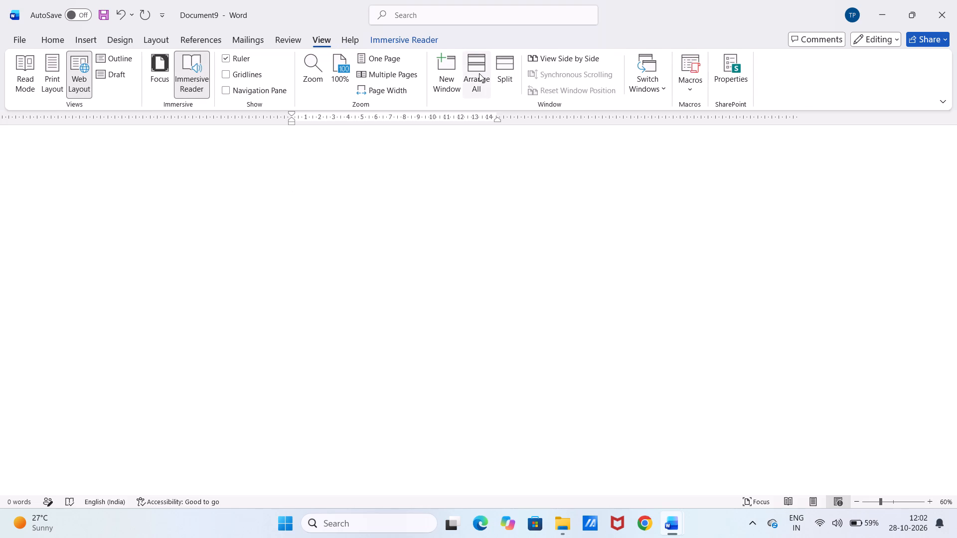
left_click(511, 71)
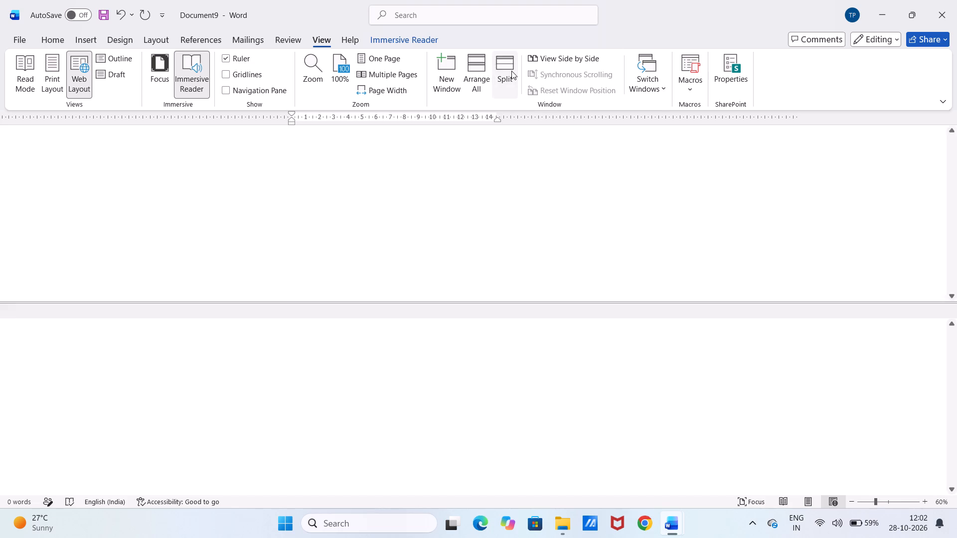
scroll(410, 302, "down", 3)
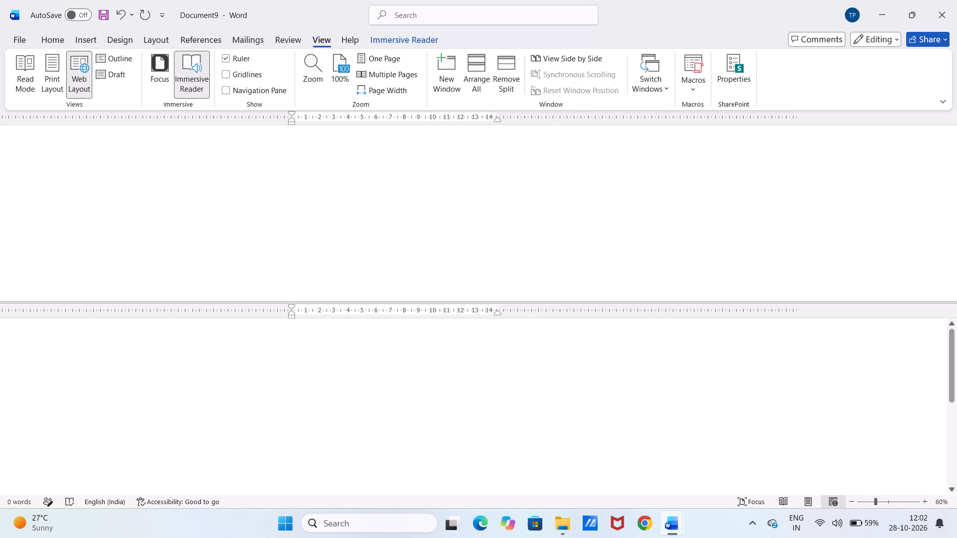
scroll(412, 302, "down", 2)
scroll(410, 302, "up", 2)
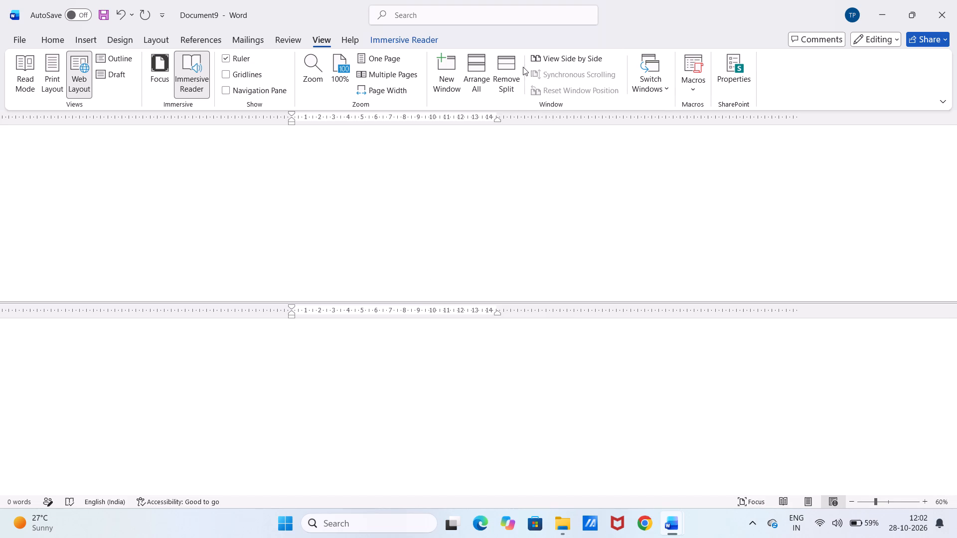
Remove the split from the Document9 window and arrange all open document windows together on the screen.
left_click(510, 71)
left_click_drag(462, 65, 475, 60)
left_click(475, 60)
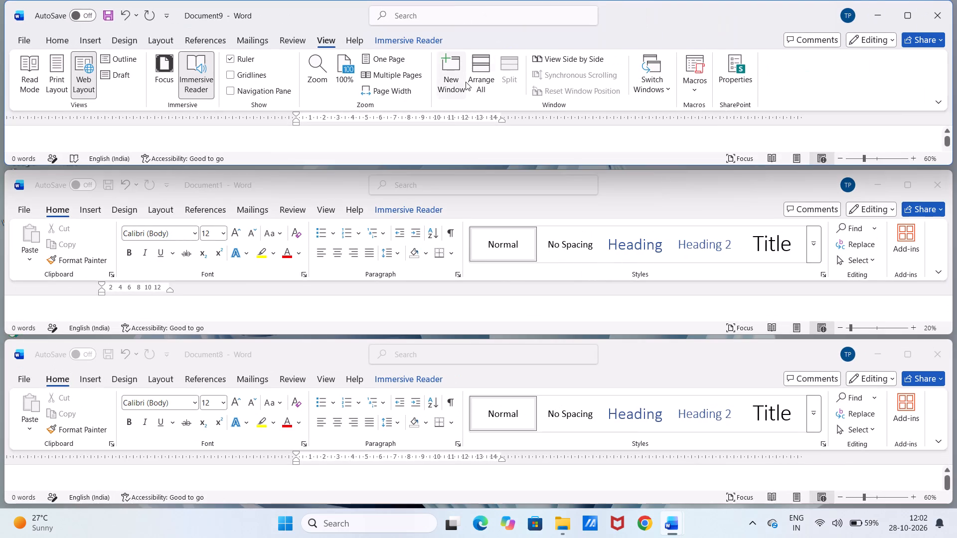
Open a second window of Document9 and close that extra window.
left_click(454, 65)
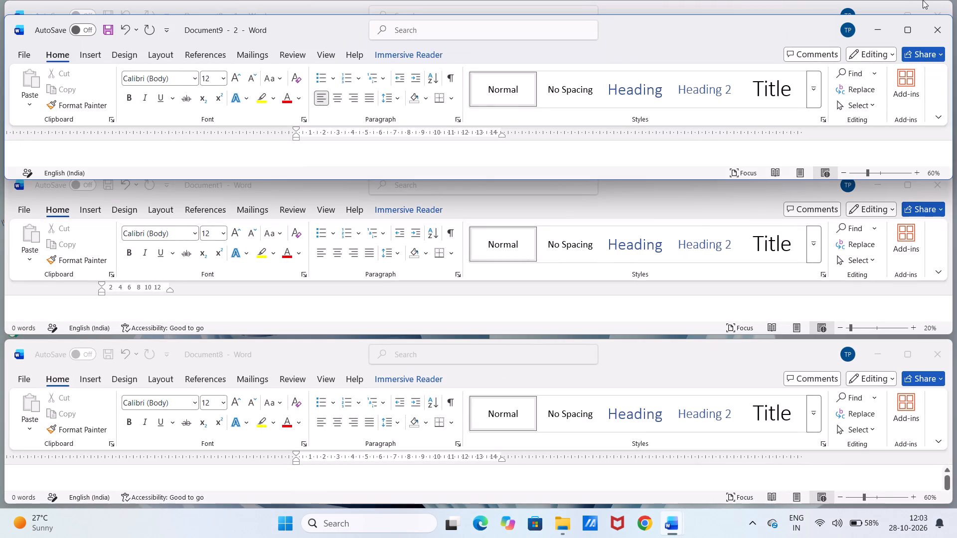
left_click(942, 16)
Close the Document9 and Document1 windows and maximize the Document8 window.
left_click(940, 14)
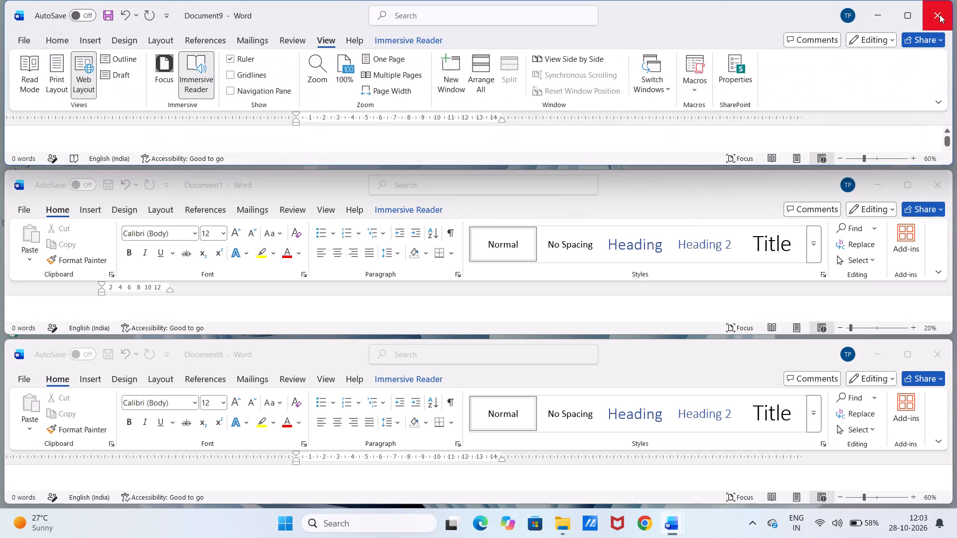
left_click(520, 170)
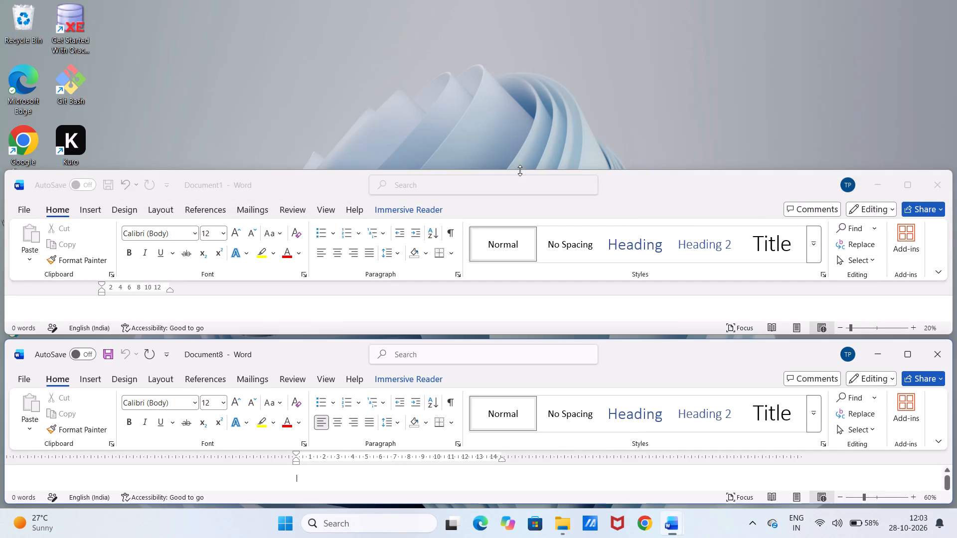
left_click(934, 186)
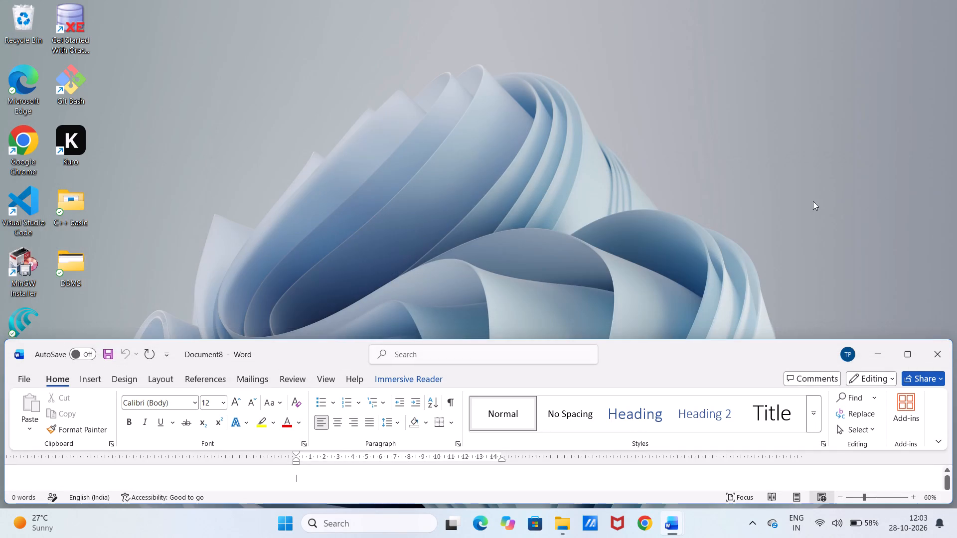
left_click(898, 350)
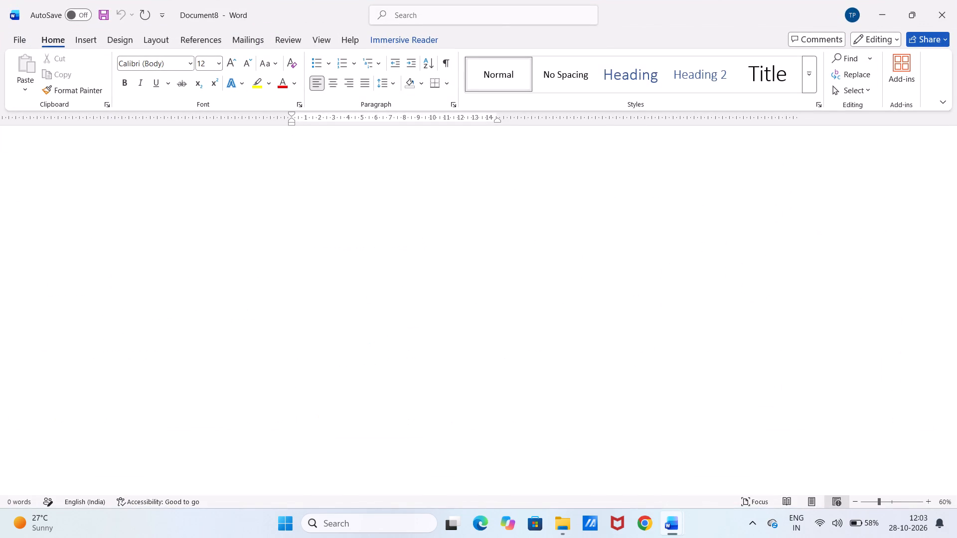
Apply the Multiple Pages zoom setting to Document8.
scroll(436, 273, "up", 2)
left_click(319, 42)
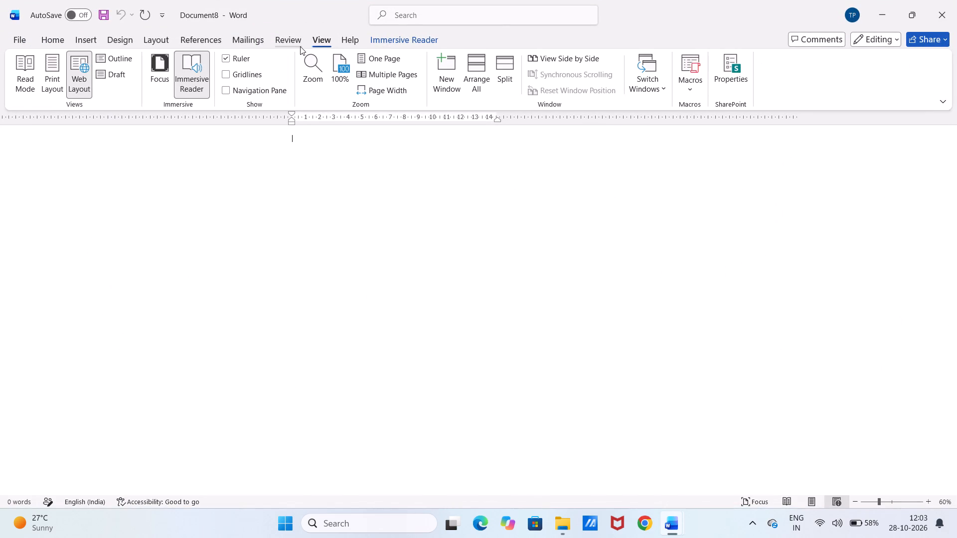
left_click(298, 46)
left_click(323, 36)
left_click(395, 76)
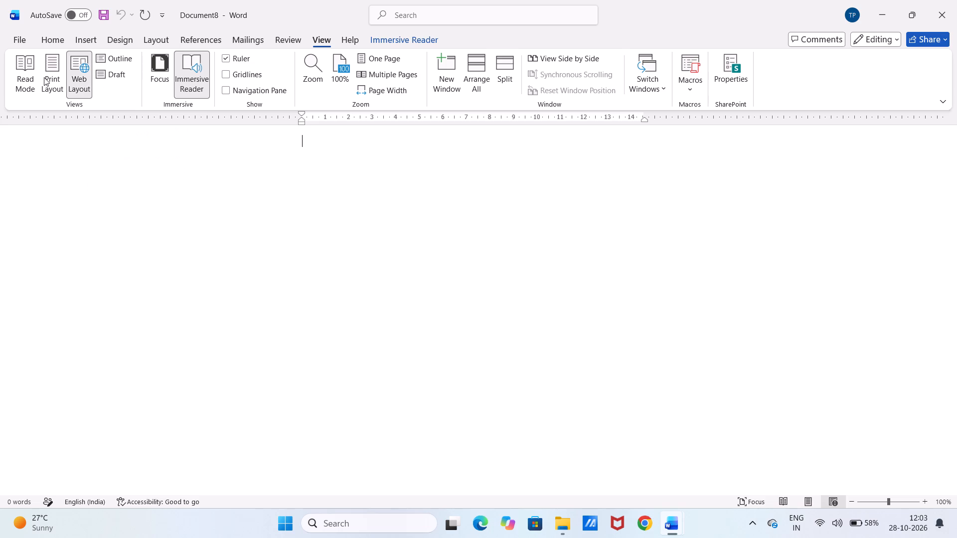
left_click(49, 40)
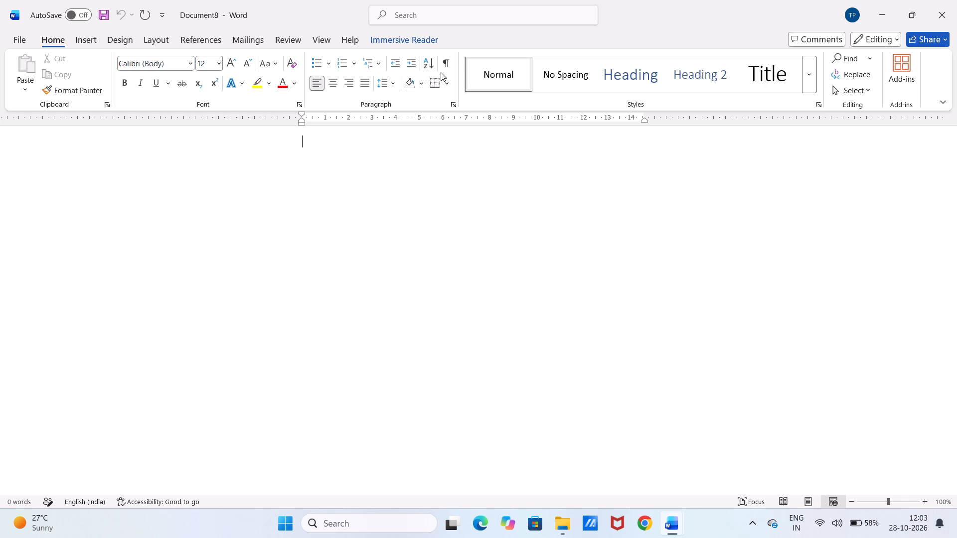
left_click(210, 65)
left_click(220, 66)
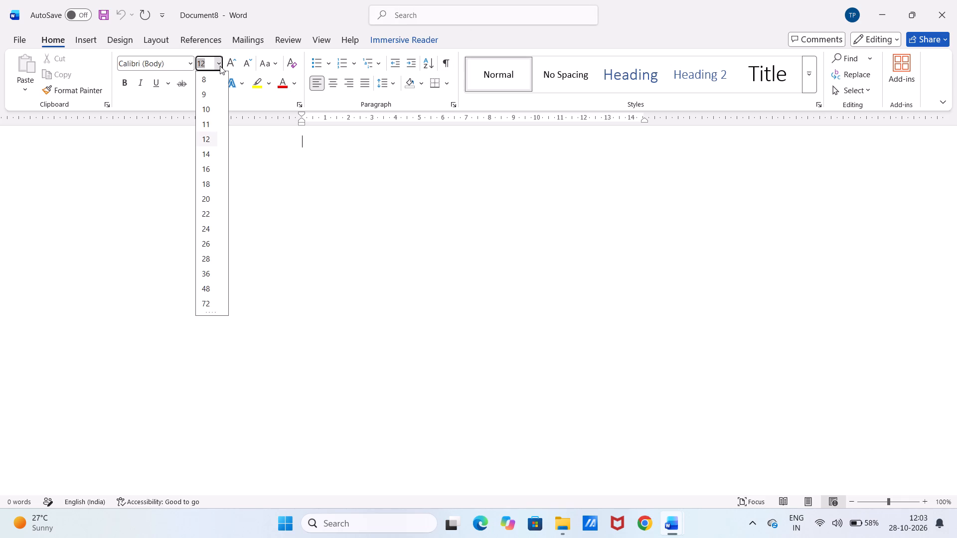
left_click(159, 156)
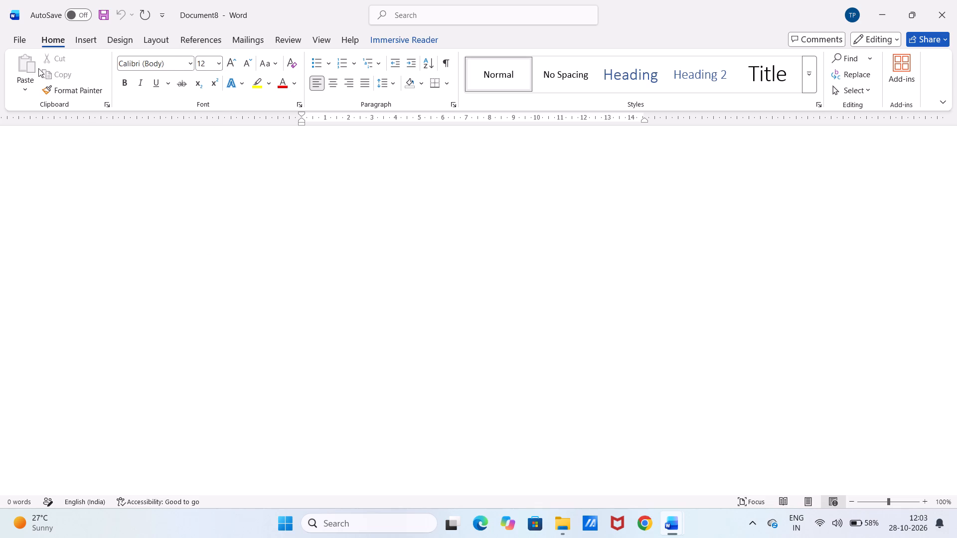
Create a new document from the Blank document template.
left_click(3, 40)
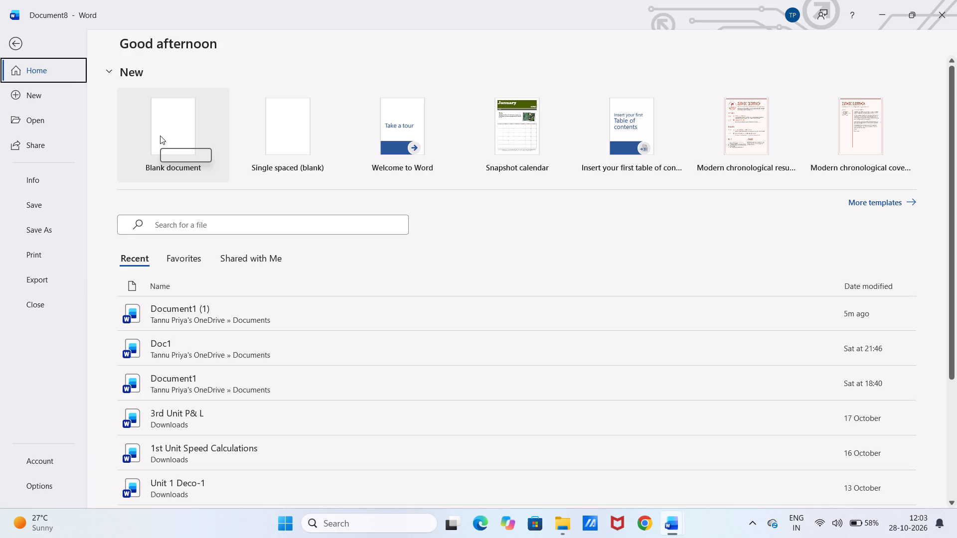
left_click(160, 135)
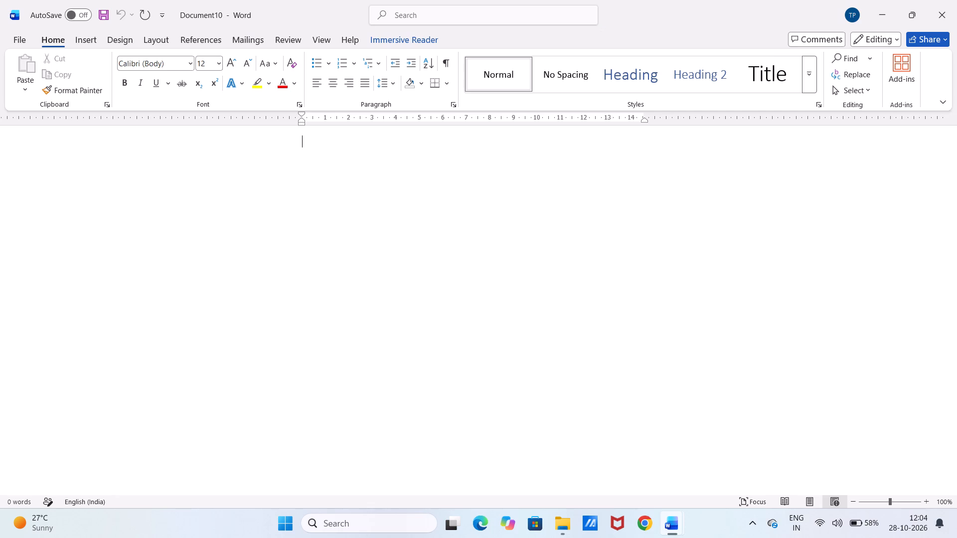
Insert a page break at the start of the new blank document.
left_click(84, 38)
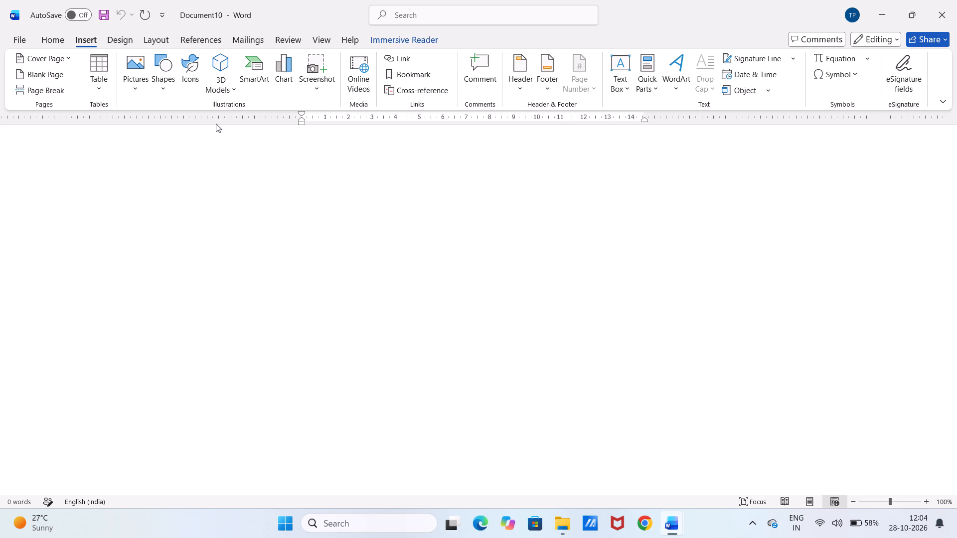
left_click(64, 58)
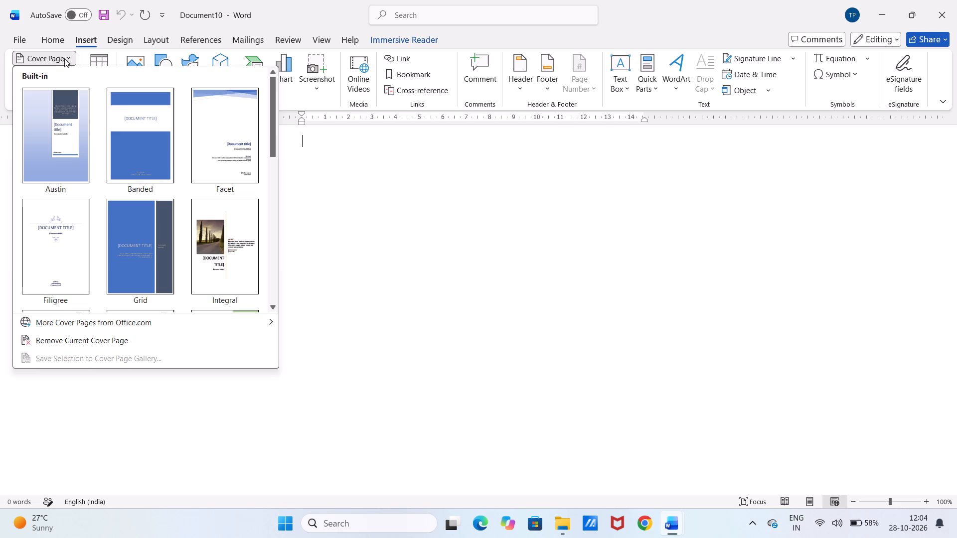
left_click(64, 58)
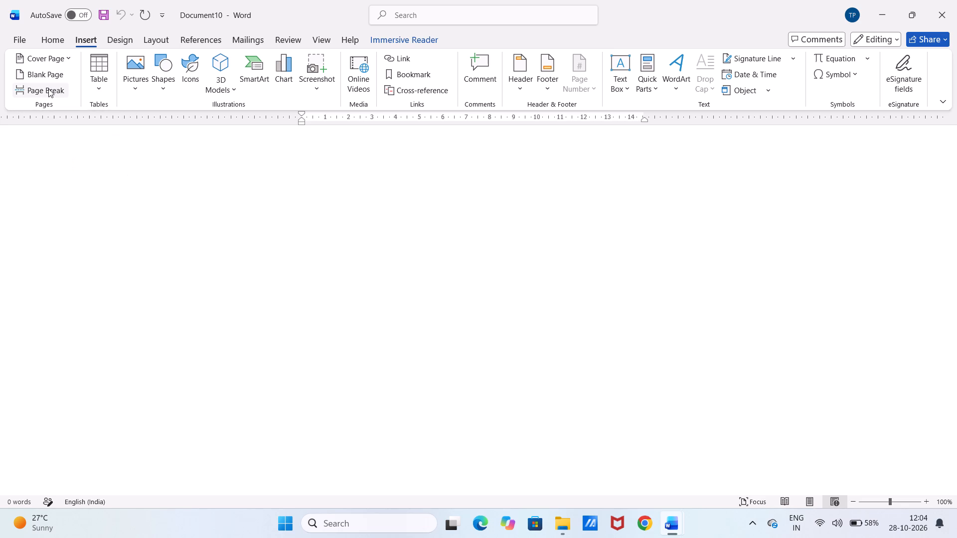
left_click(48, 89)
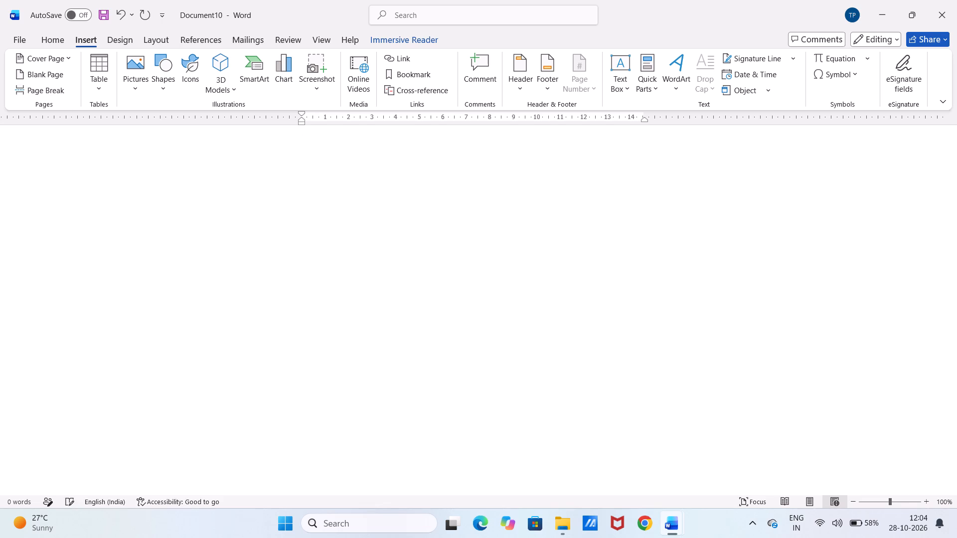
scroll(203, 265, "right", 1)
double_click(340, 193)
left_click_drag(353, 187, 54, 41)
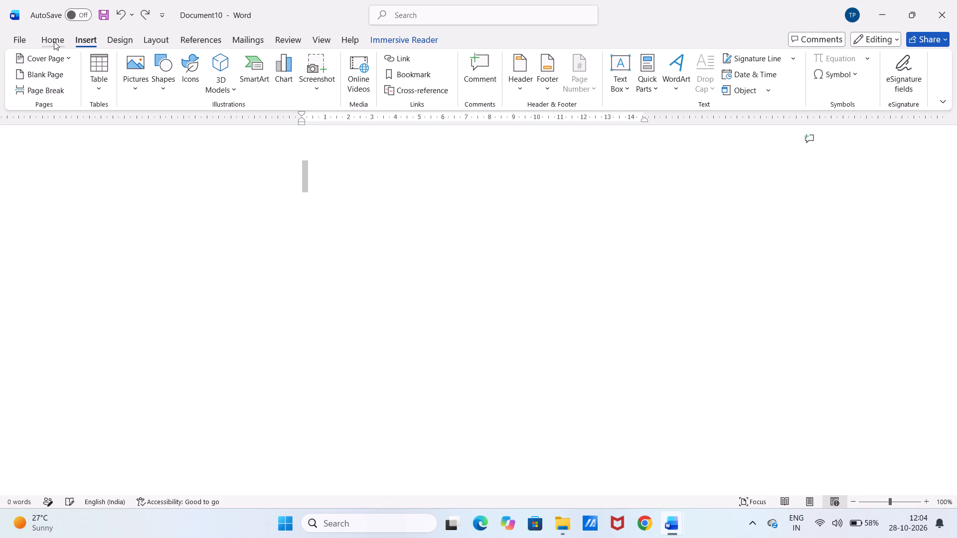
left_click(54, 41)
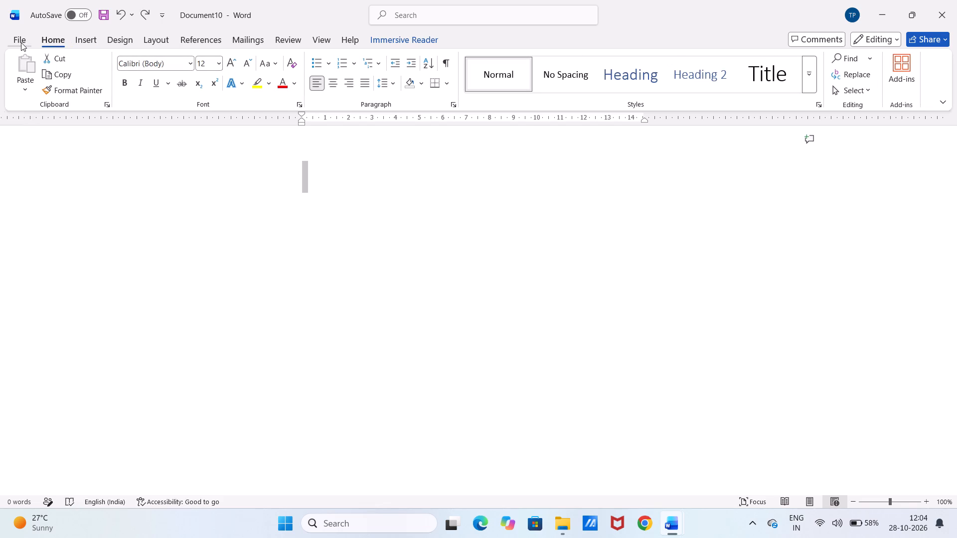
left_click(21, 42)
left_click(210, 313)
Inspect the blank document at smaller and larger text zoom levels, ending at 150%.
scroll(173, 242, "up", 4)
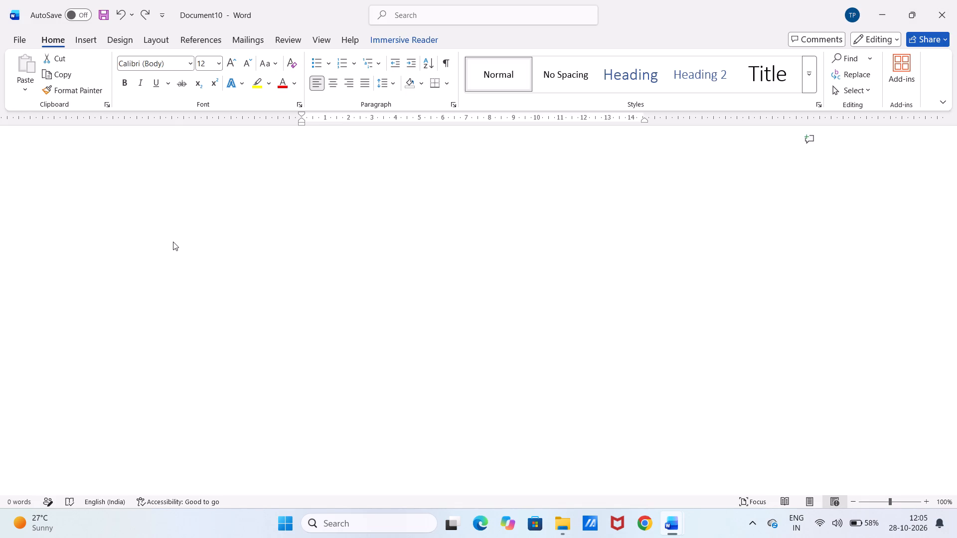
scroll(173, 242, "down", 6, "ctrl")
scroll(173, 242, "up", 1)
scroll(173, 242, "down", 1, "ctrl")
scroll(173, 242, "up", 2, "ctrl")
scroll(173, 242, "down", 3, "ctrl")
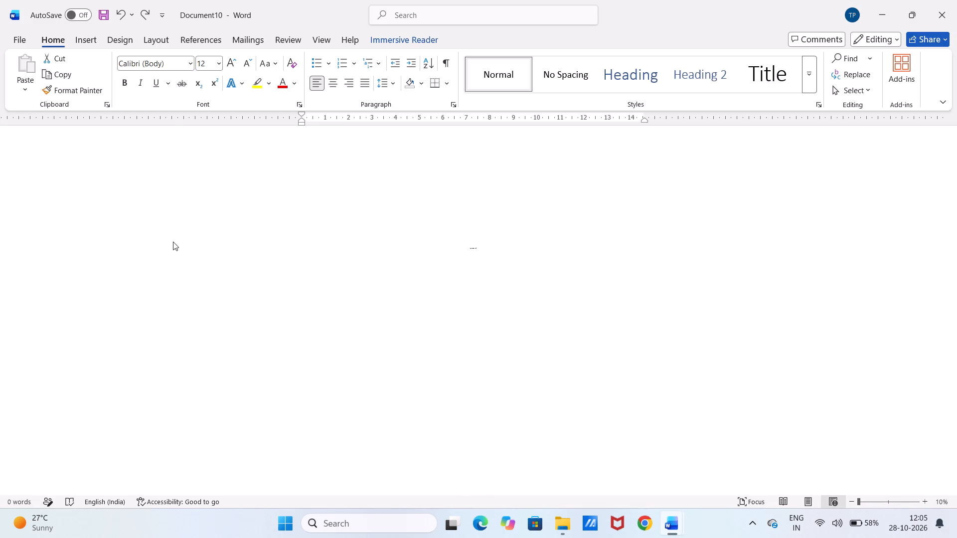
scroll(173, 242, "down", 4, "ctrl")
scroll(173, 242, "up", 10, "ctrl")
scroll(173, 242, "up", 3)
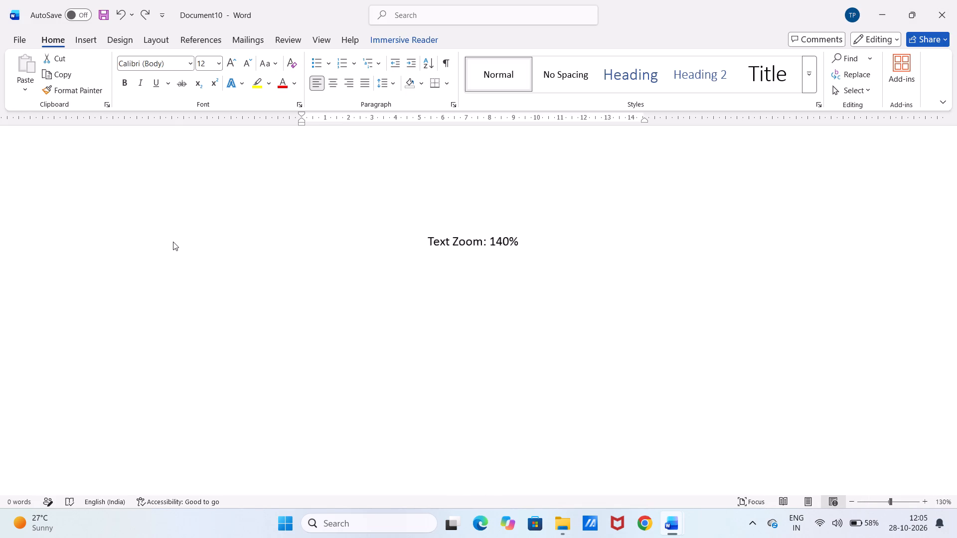
scroll(173, 242, "up", 6)
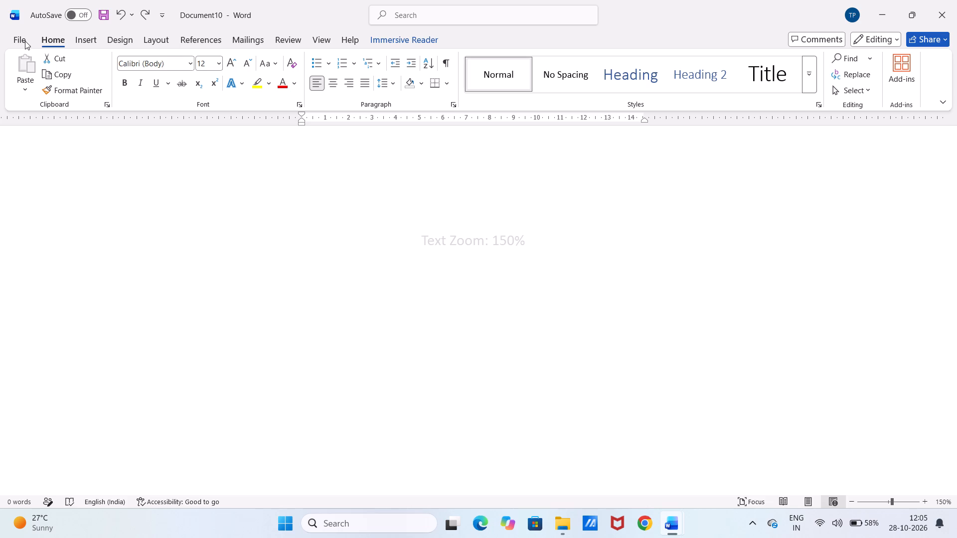
Try to open the file management view for Document10.
left_click(25, 37)
left_click(23, 37)
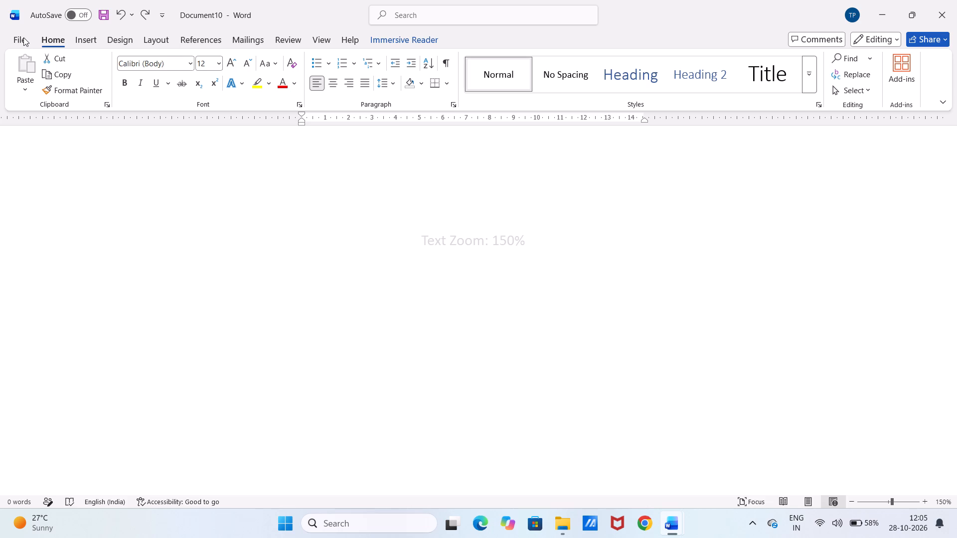
left_click(22, 37)
left_click(19, 38)
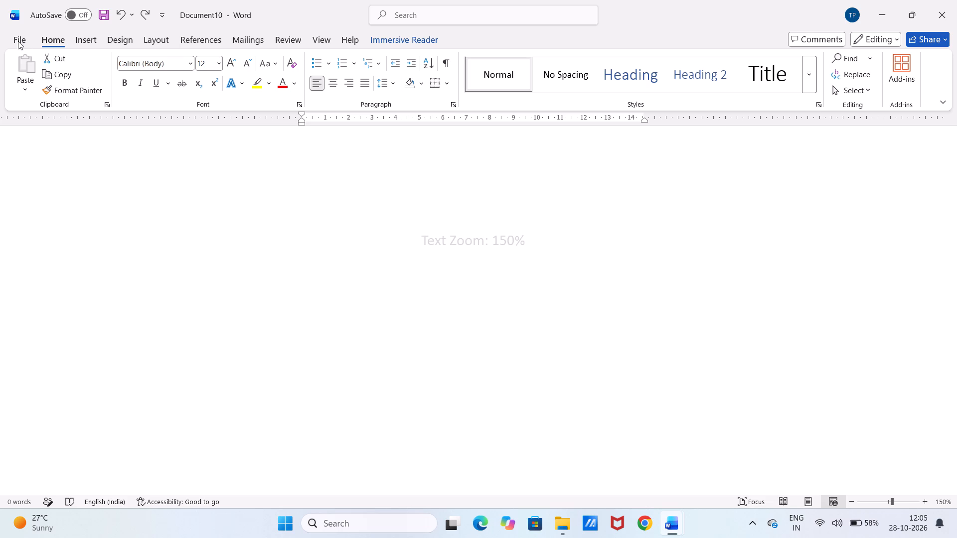
triple_click(17, 41)
double_click(17, 41)
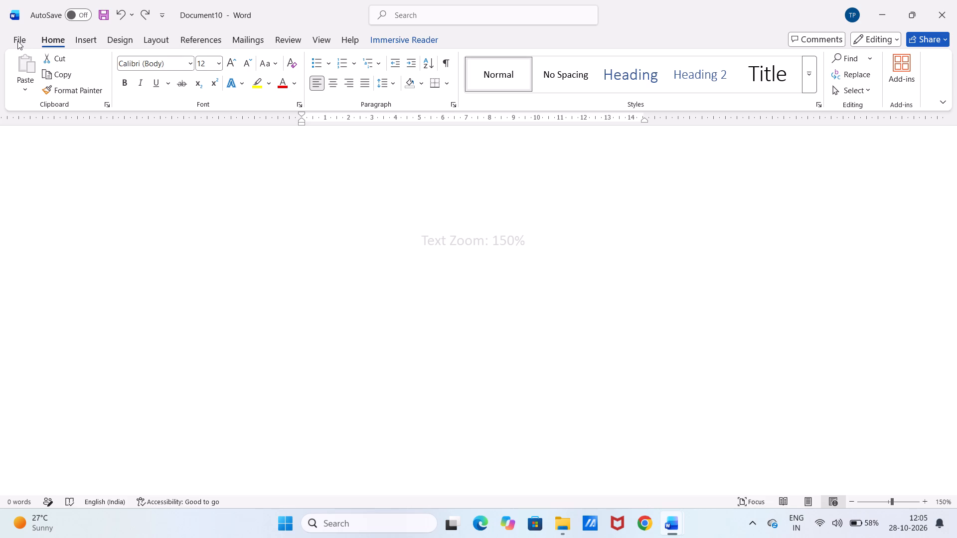
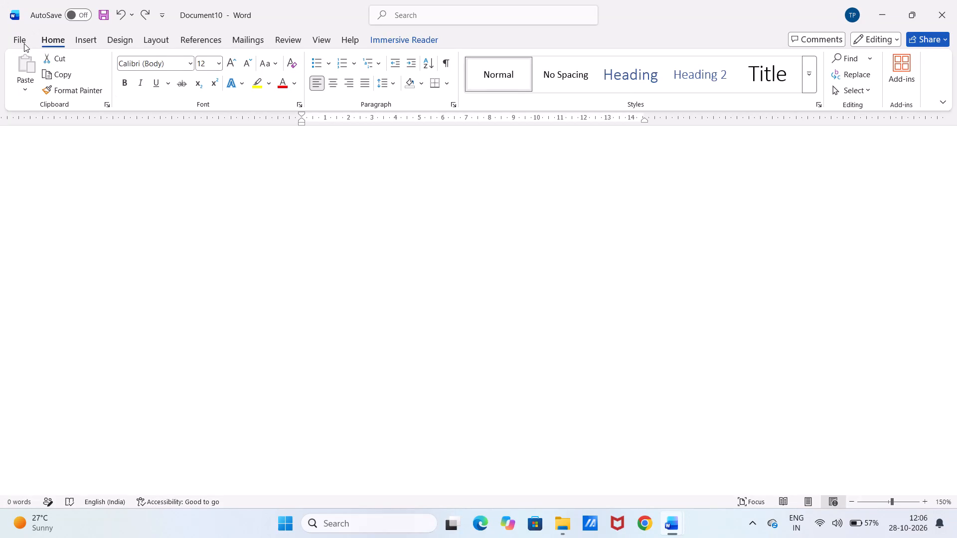
Close Document10 without saving it, and close the remaining open Word document windows.
left_click(949, 24)
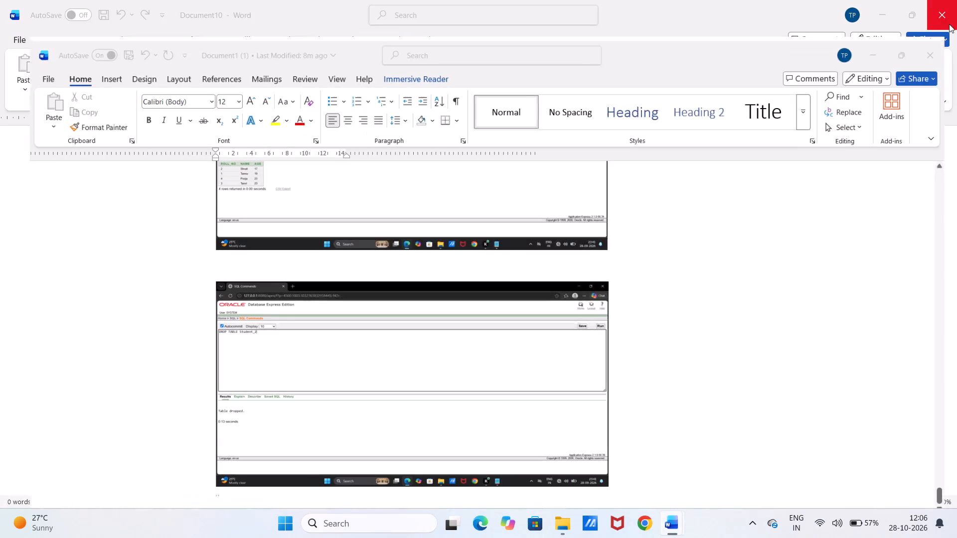
left_click(523, 350)
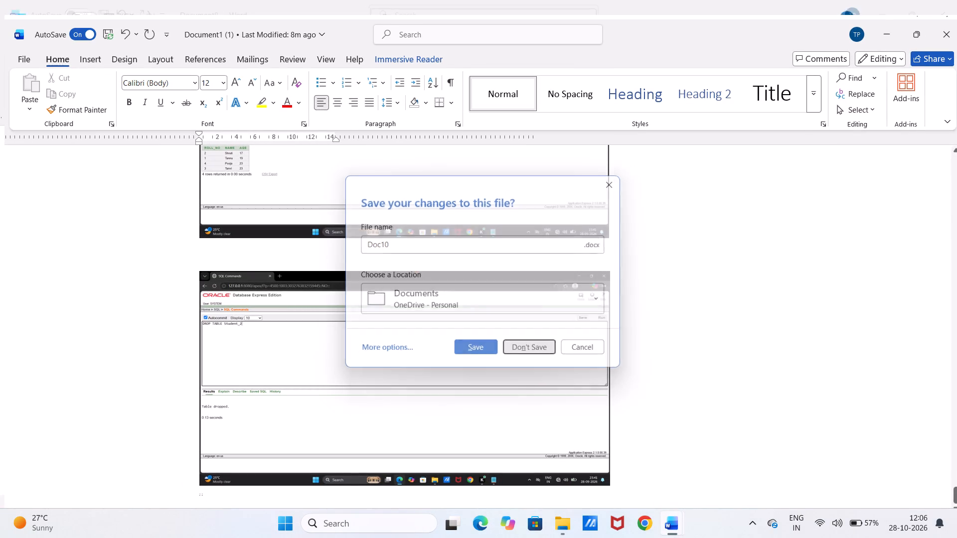
left_click(938, 19)
left_click(944, 30)
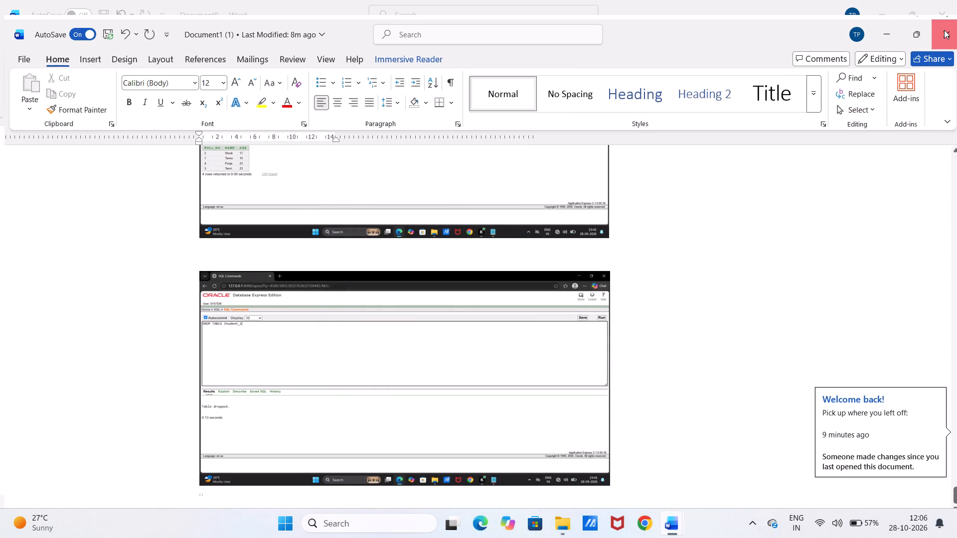
left_click(949, 5)
left_click(946, 9)
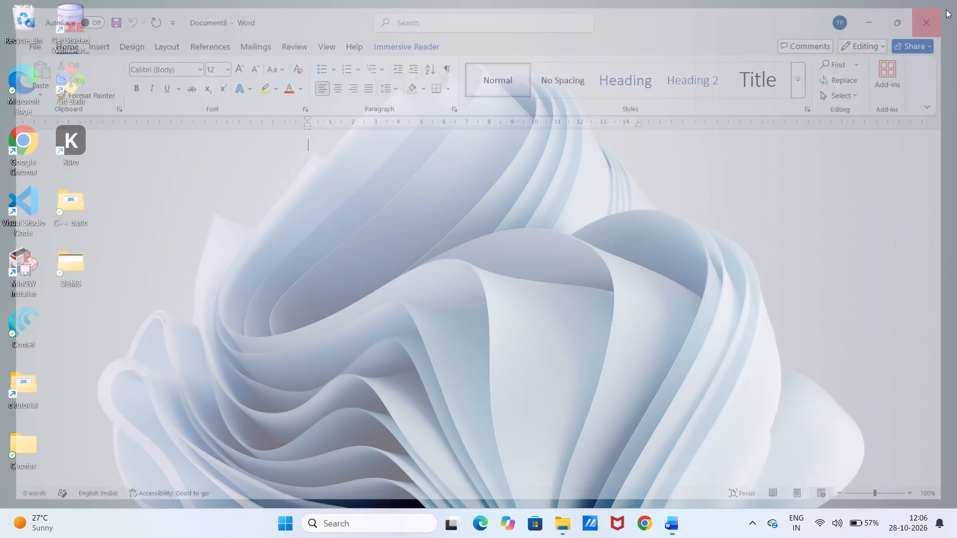
Restart Word, create a document from the Single spaced (blank) template, close the leftover Document11 window and maximize the new one.
left_click(279, 525)
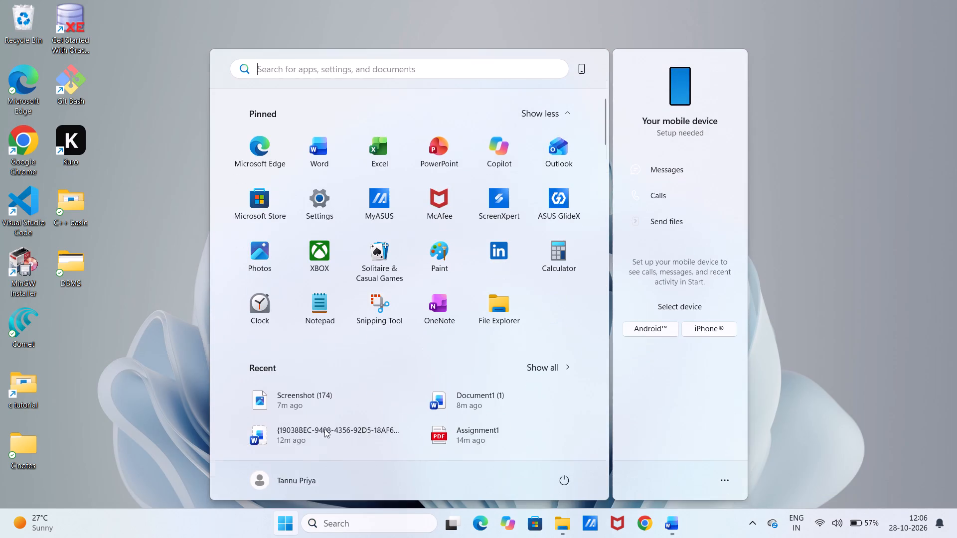
left_click(314, 161)
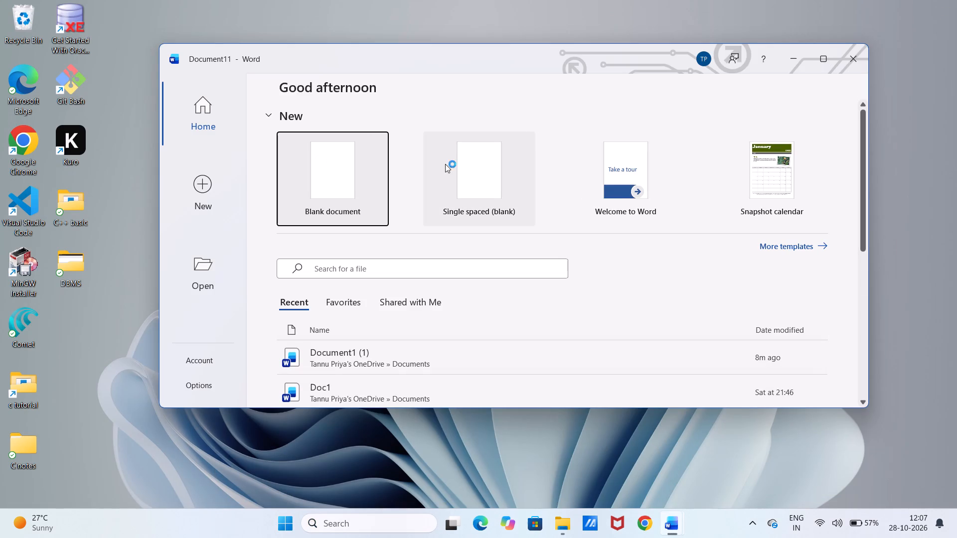
left_click(456, 166)
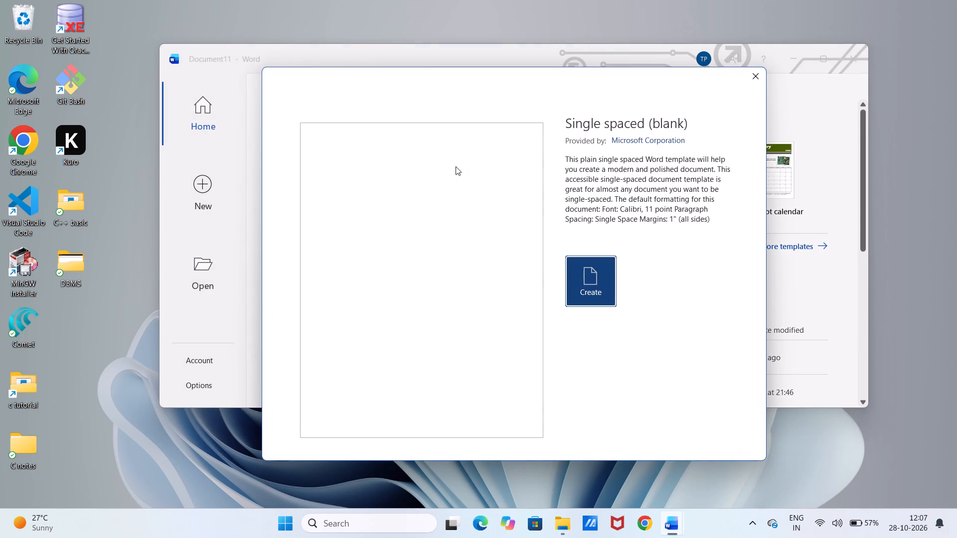
left_click(586, 273)
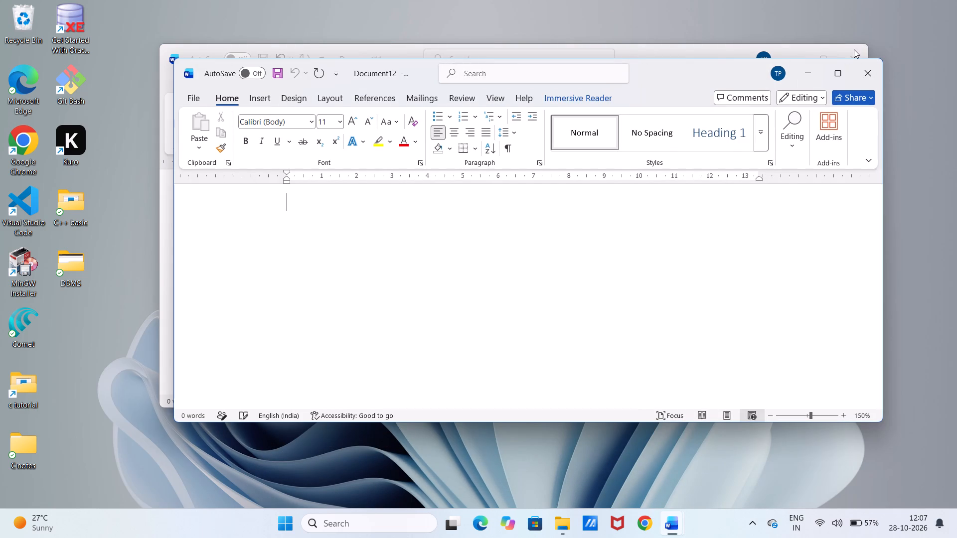
left_click(854, 49)
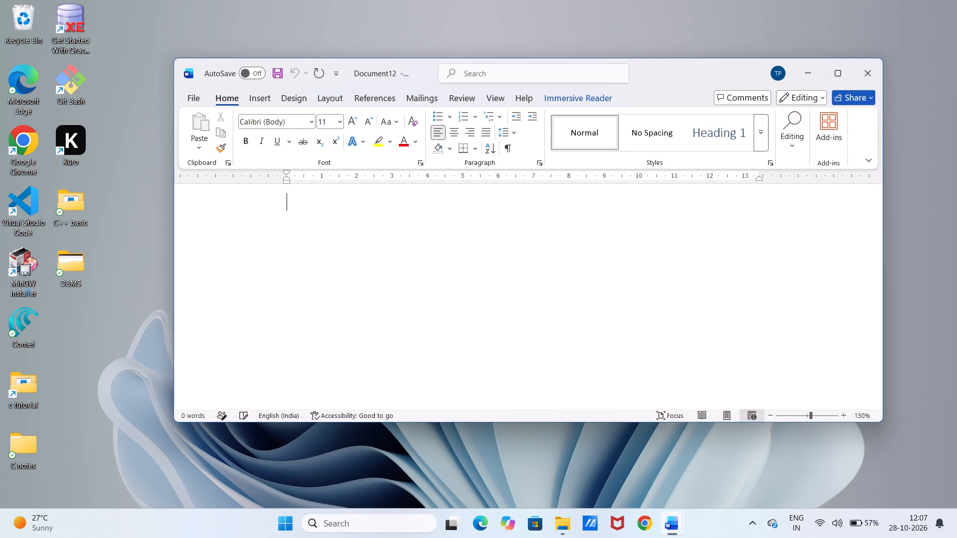
left_click(827, 76)
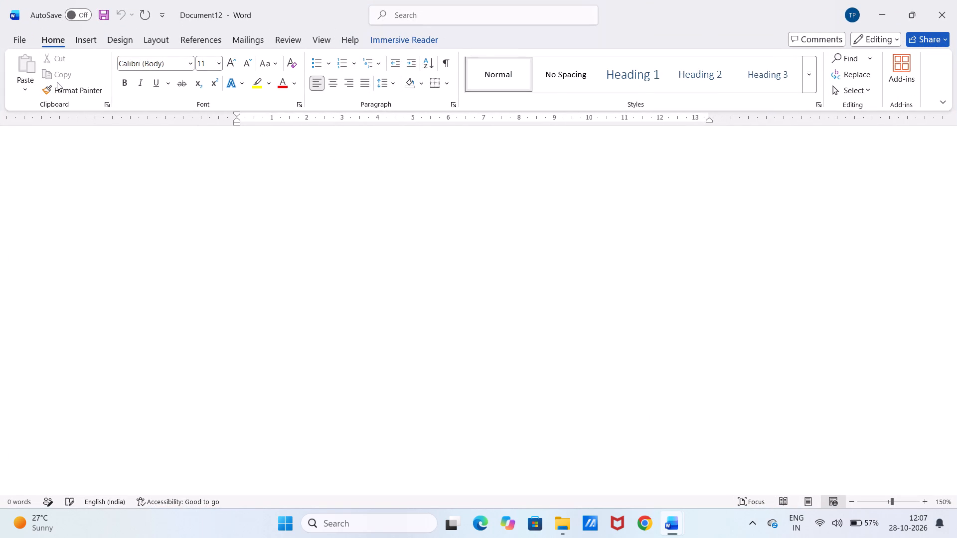
Insert a blank page at the start of Document12.
left_click(87, 43)
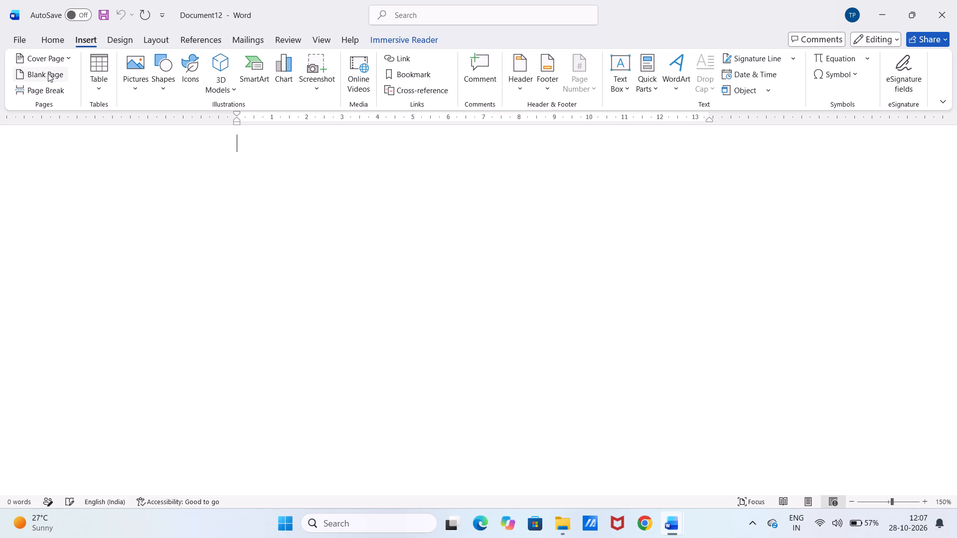
left_click(48, 73)
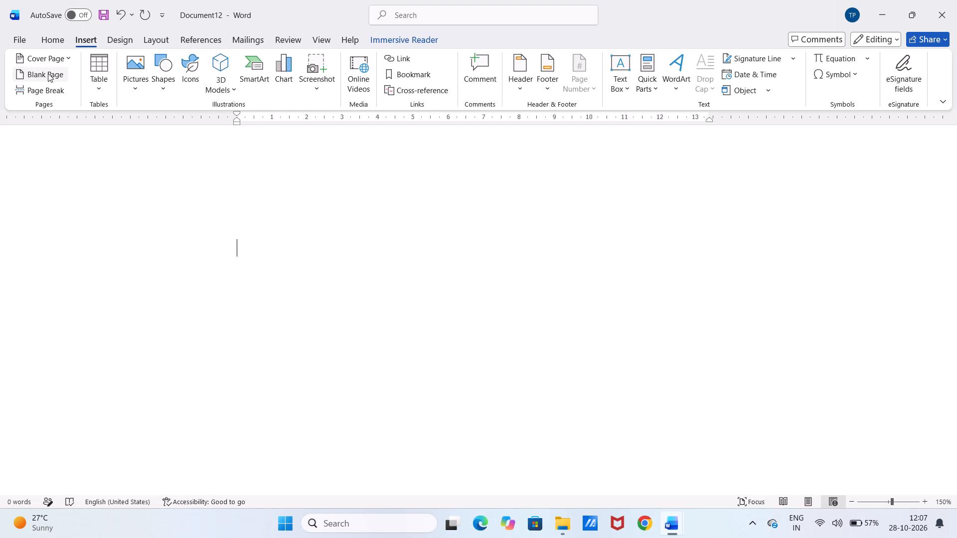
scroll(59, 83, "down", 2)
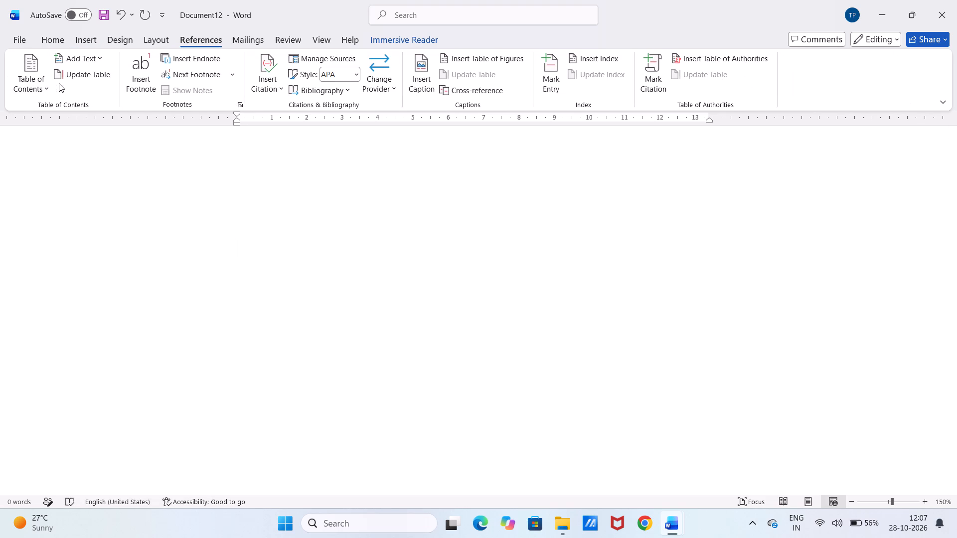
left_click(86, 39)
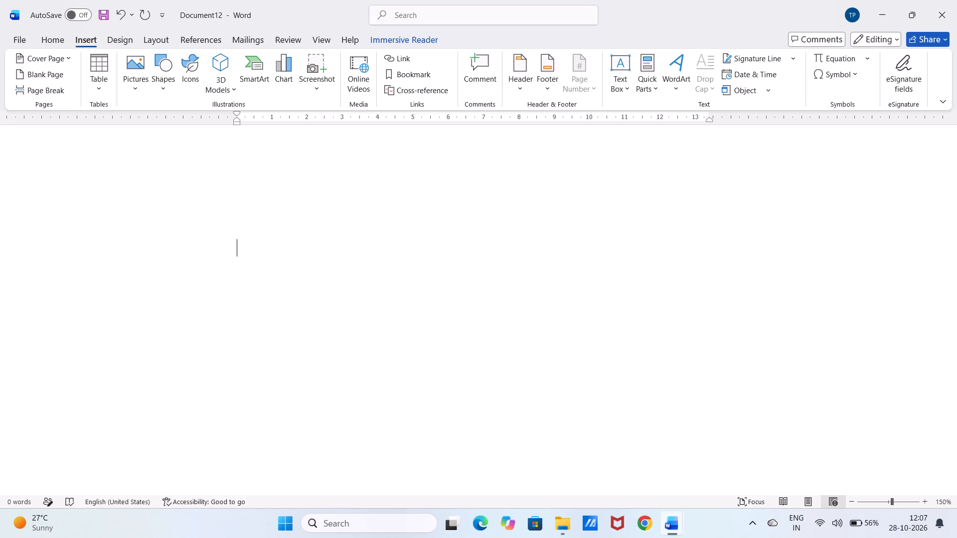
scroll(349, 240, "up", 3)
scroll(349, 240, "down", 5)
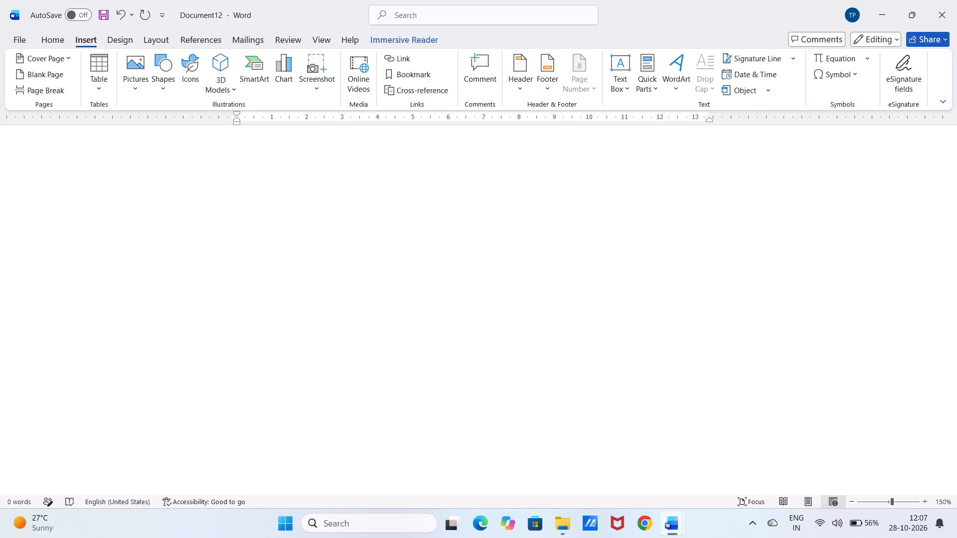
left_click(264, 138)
Switch to File Explorer, open the DBMS folder and arrange it side by side with Document12.
left_click(882, 10)
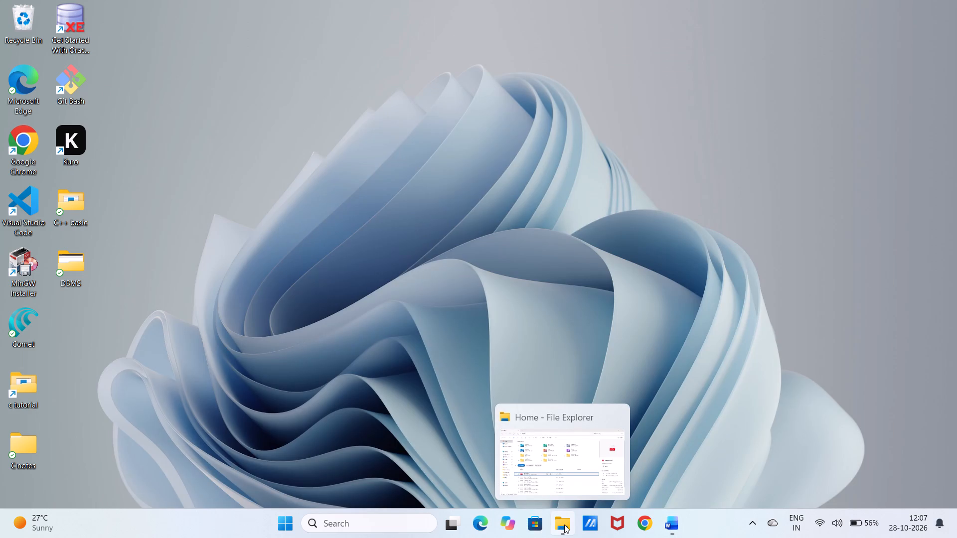
left_click(564, 525)
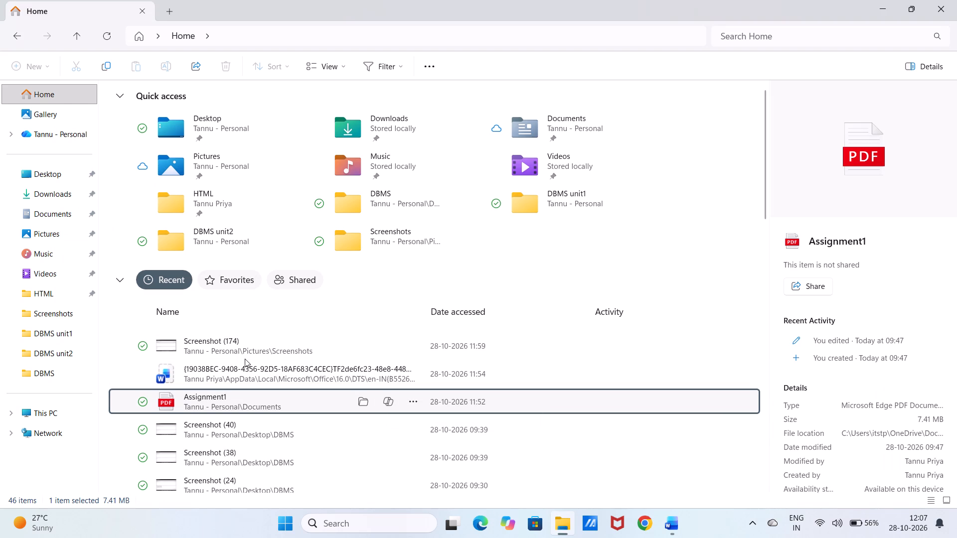
left_click(45, 374)
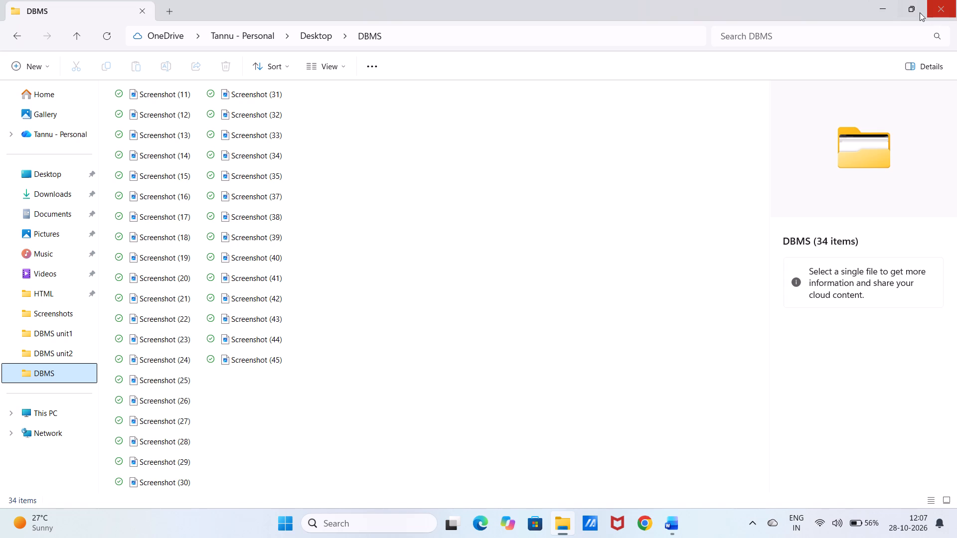
left_click(853, 41)
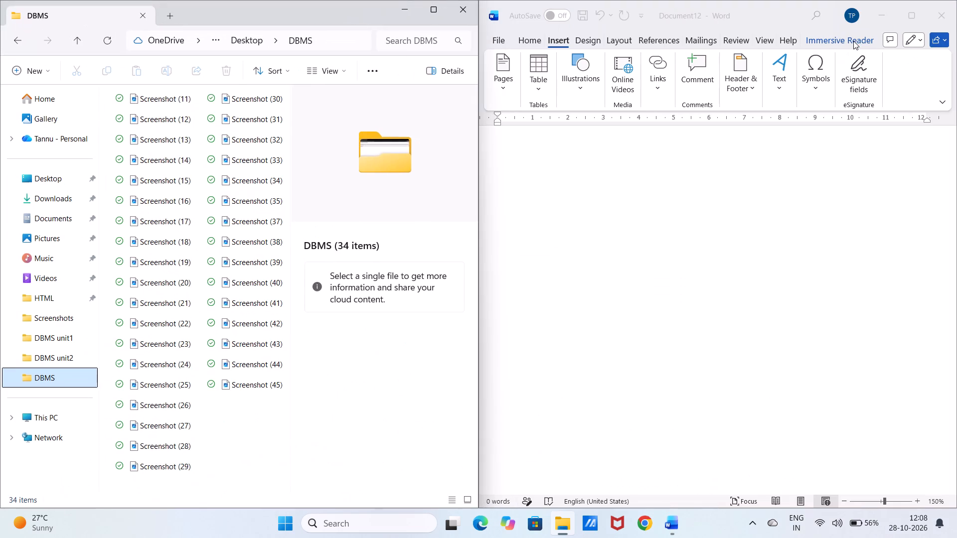
left_click(556, 206)
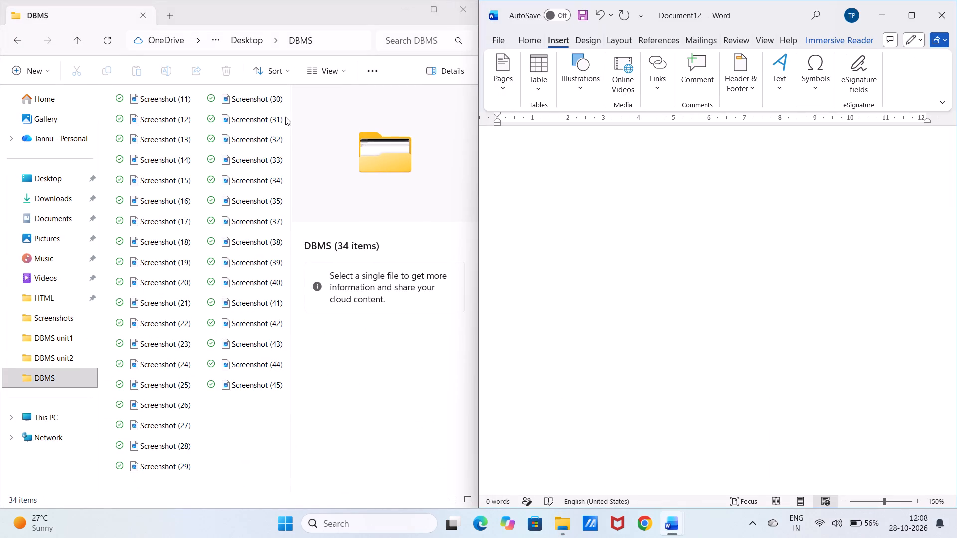
Copy the Screenshot (11) file from the DBMS folder and paste it into Document12.
left_click(169, 104)
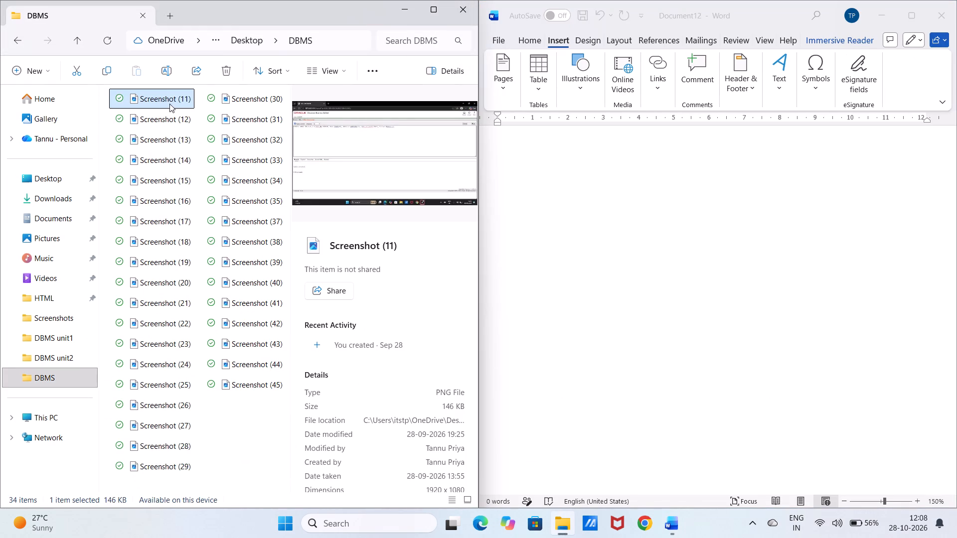
key("ctrl+c")
left_click(572, 134)
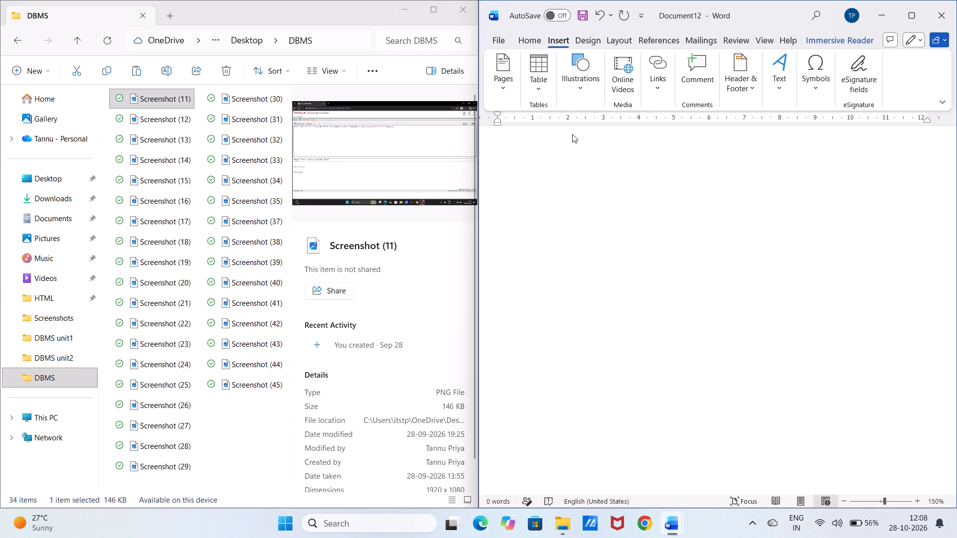
key("ctrl+v")
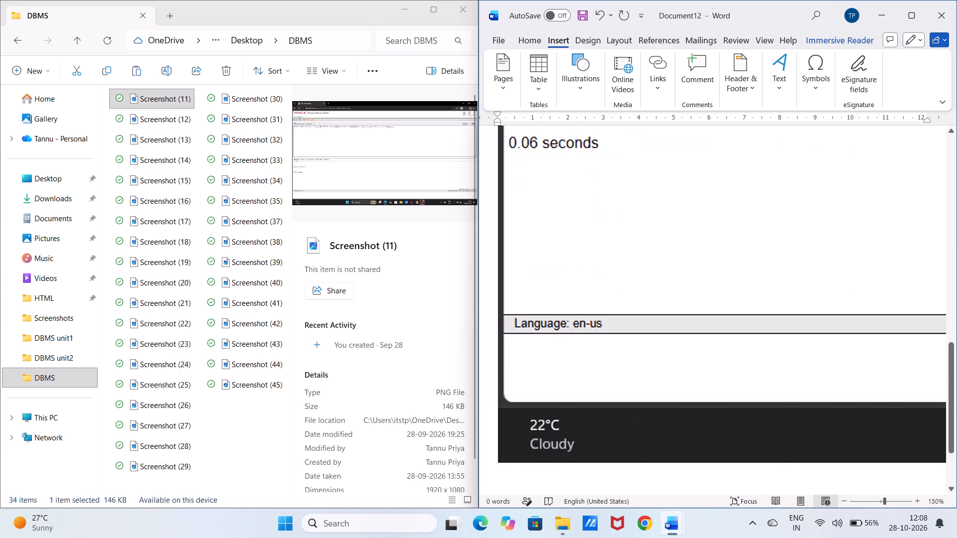
Maximize Document12, zoom out to 40% and shrink the pasted screenshot to about two-thirds of its width and height.
left_click(901, 10)
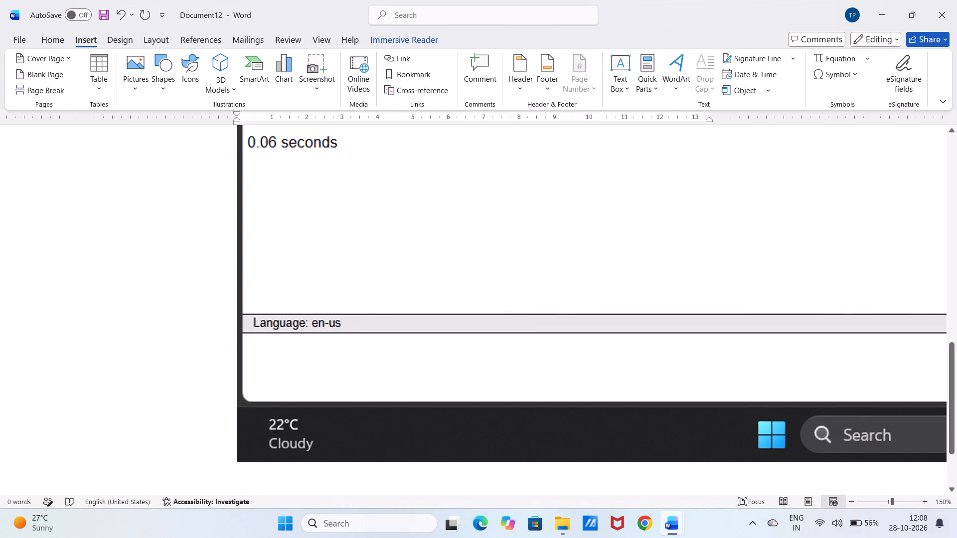
scroll(554, 325, "down", 16, "ctrl")
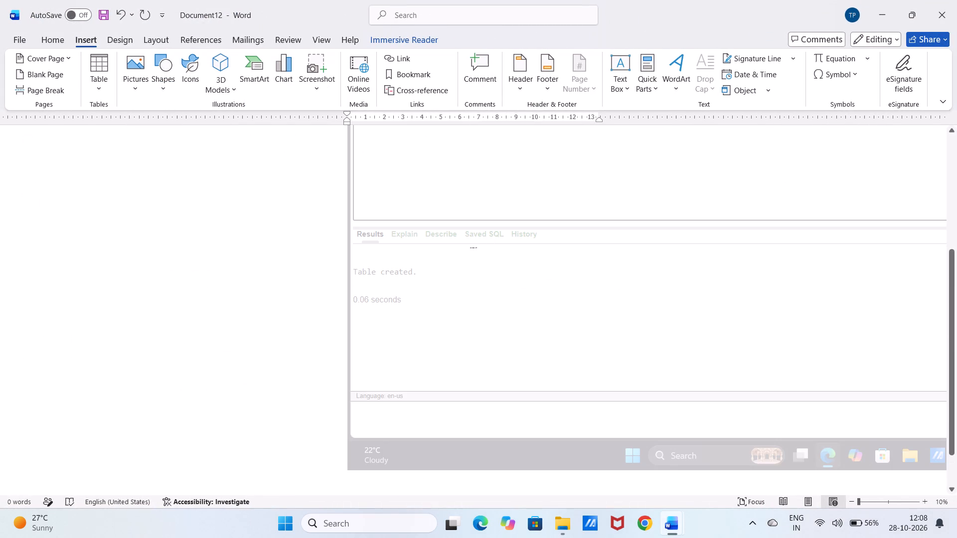
scroll(554, 325, "down", 9, "ctrl")
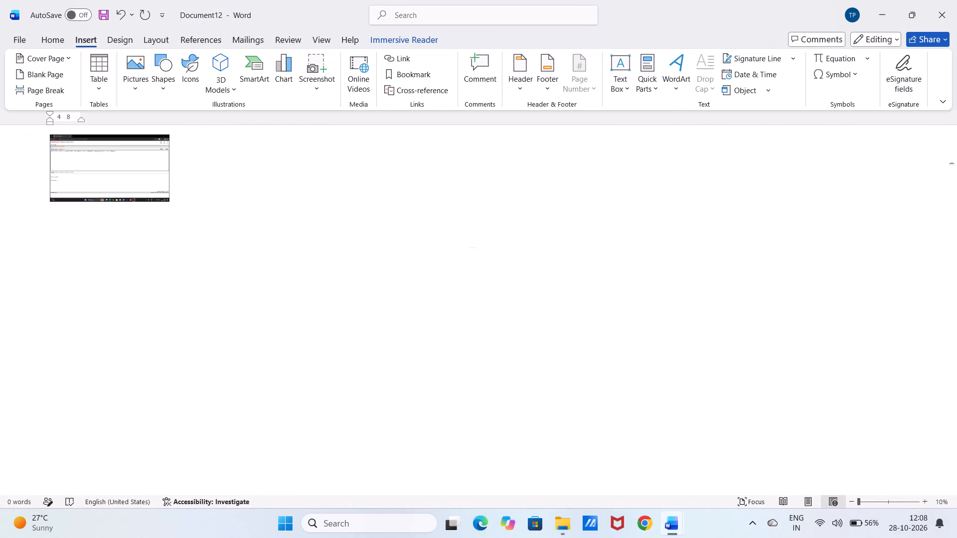
scroll(109, 213, "up", 5, "ctrl")
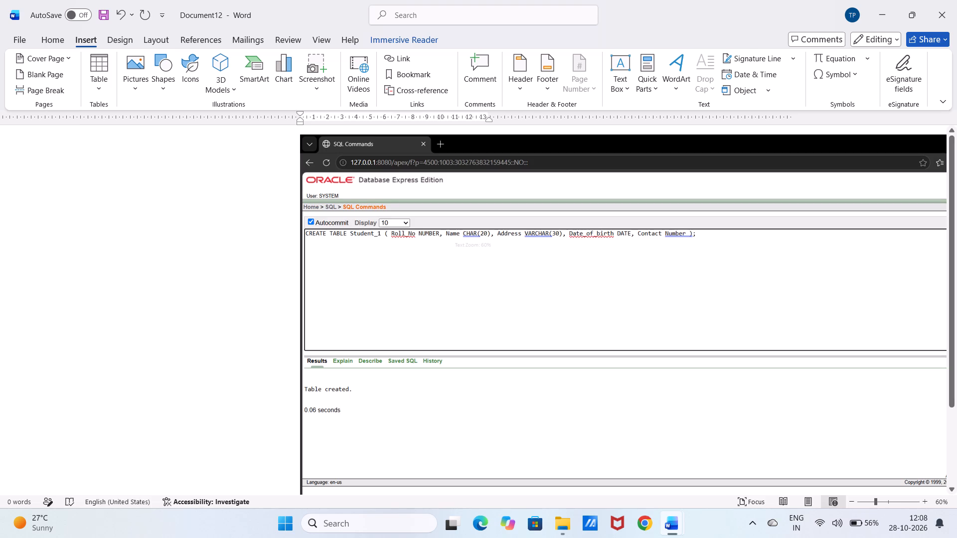
scroll(441, 316, "down", 2, "ctrl")
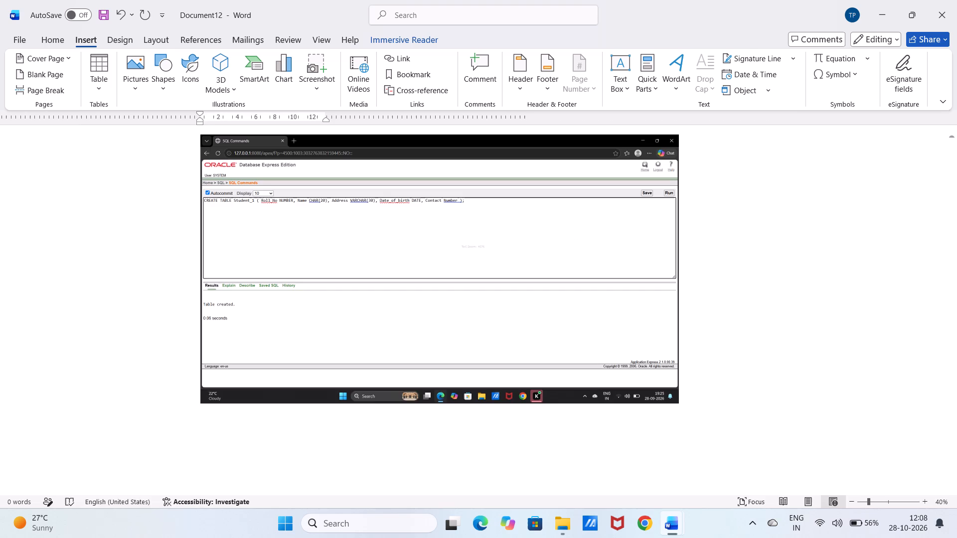
scroll(441, 316, "left", 1)
left_click(655, 286)
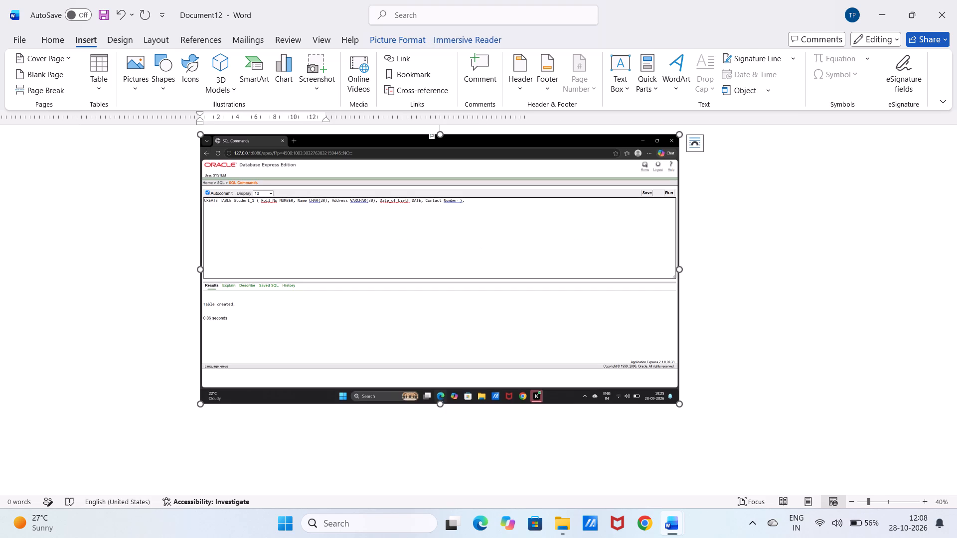
left_click_drag(676, 271, 523, 277)
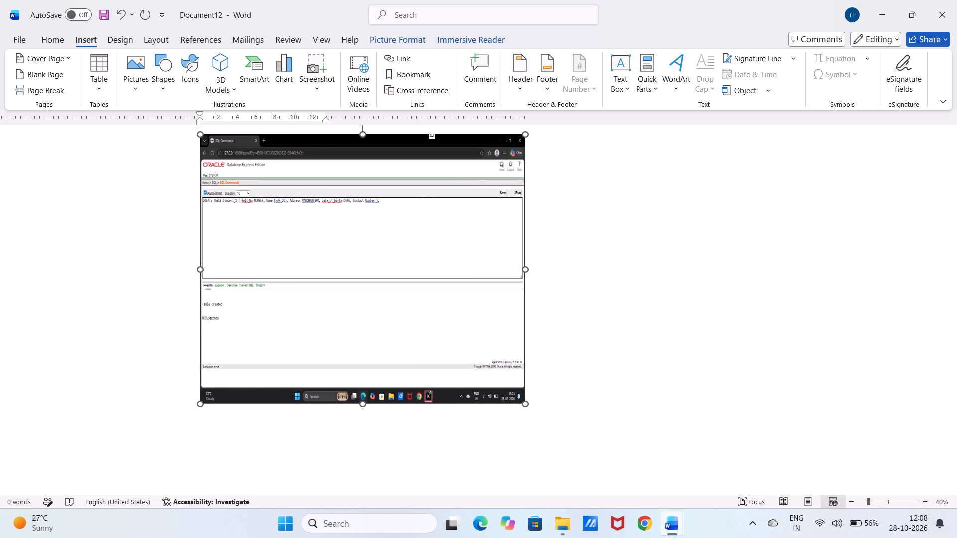
left_click_drag(363, 404, 373, 317)
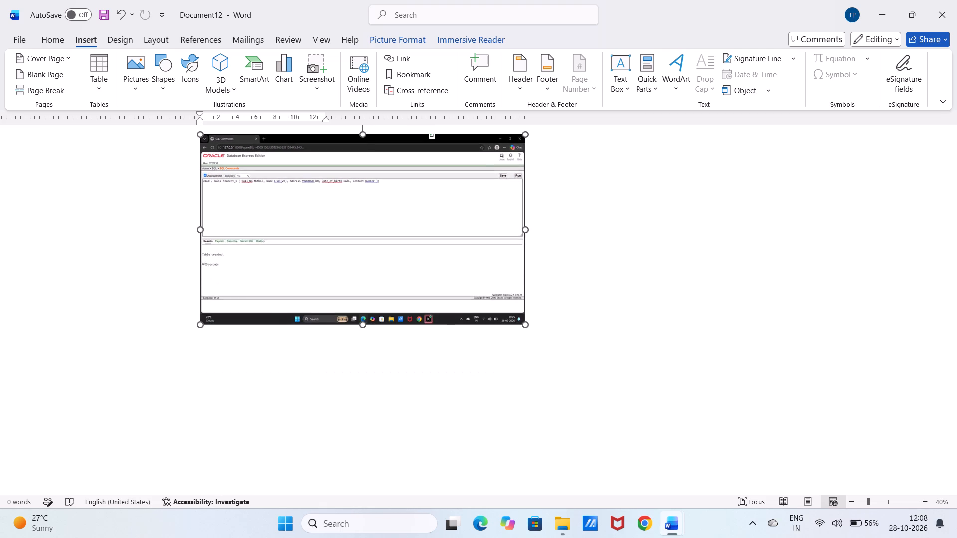
left_click_drag(373, 317, 377, 302)
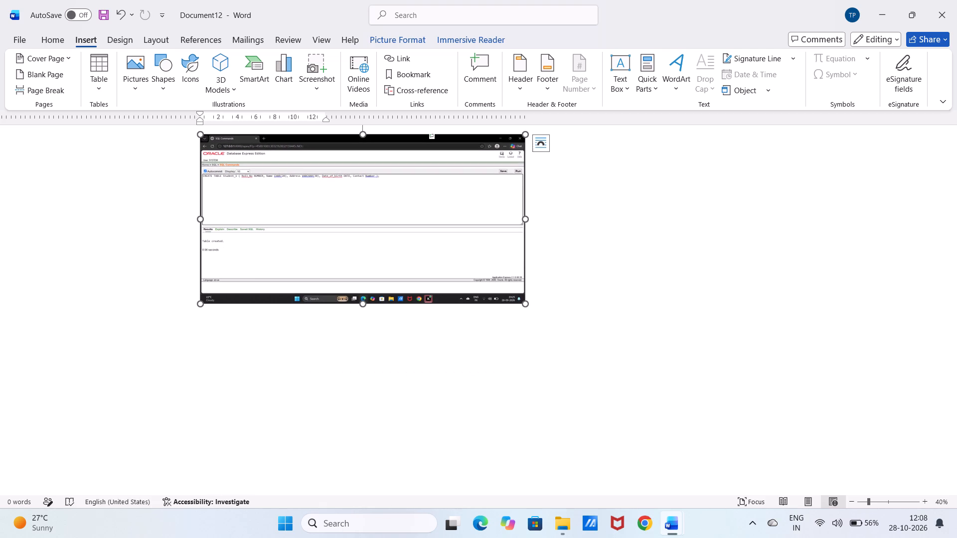
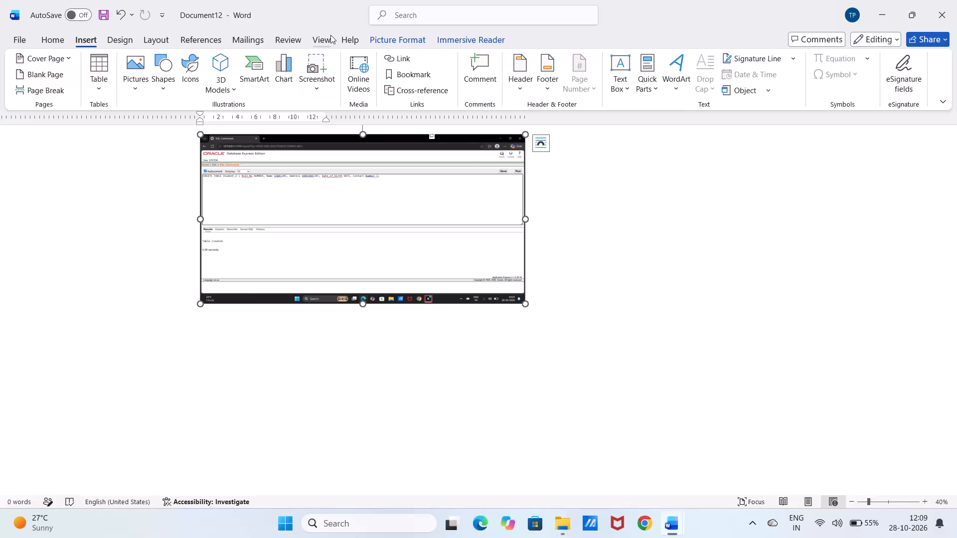
Close Document12 without saving its changes.
left_click(329, 35)
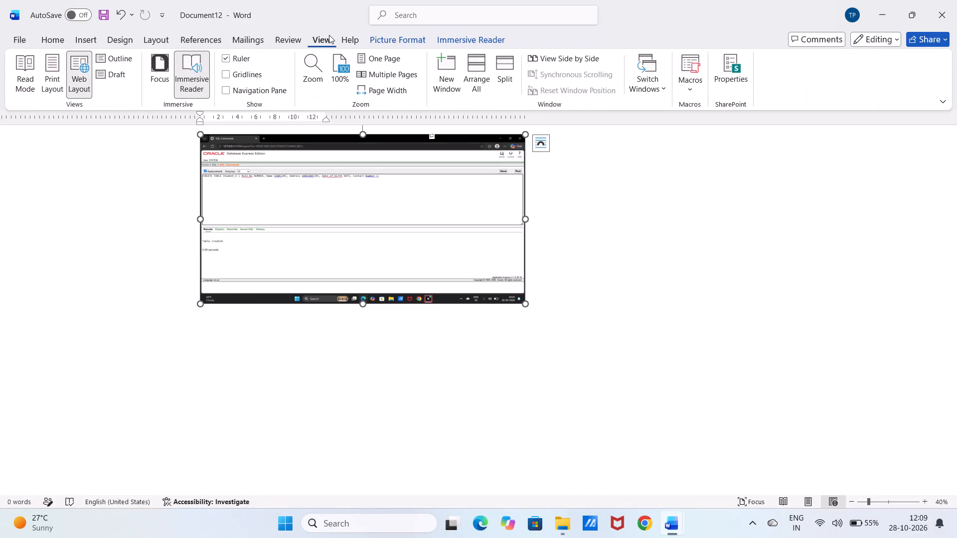
left_click(953, 15)
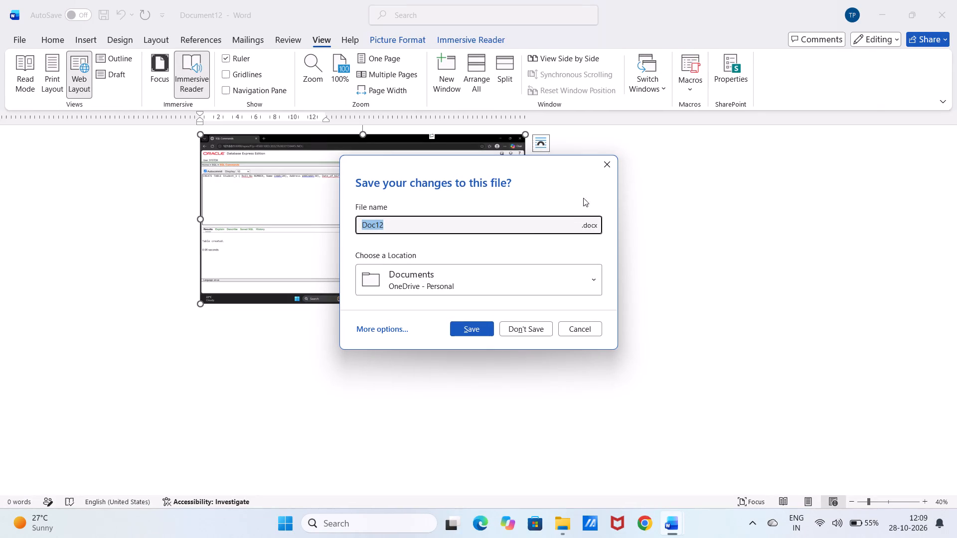
left_click(537, 323)
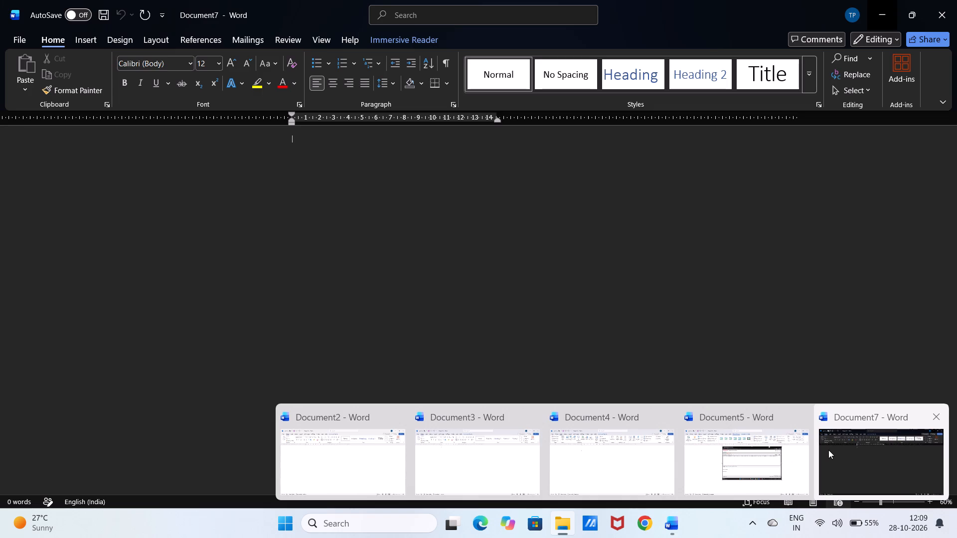
Close the open Word documents Document7, Document2 and Document3.
left_click(943, 412)
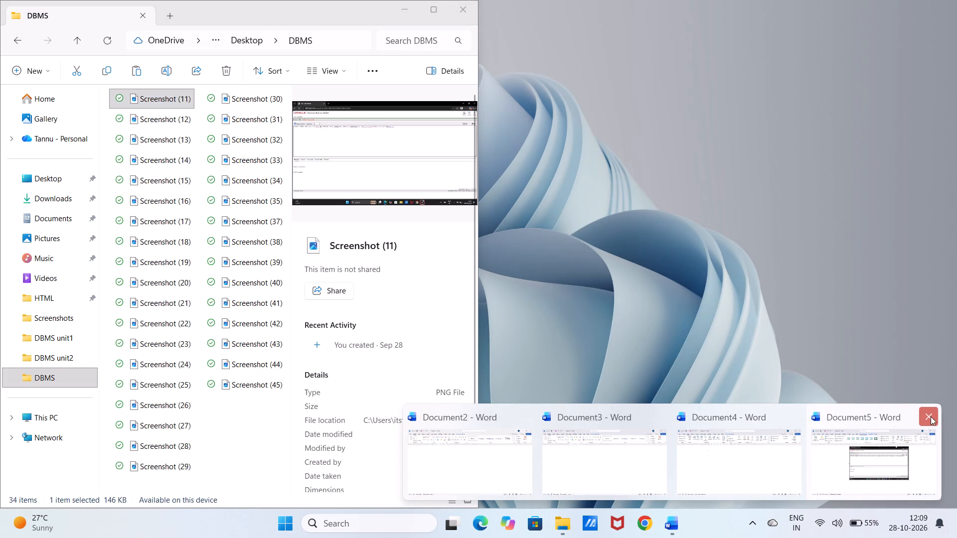
left_click(931, 416)
left_click(925, 415)
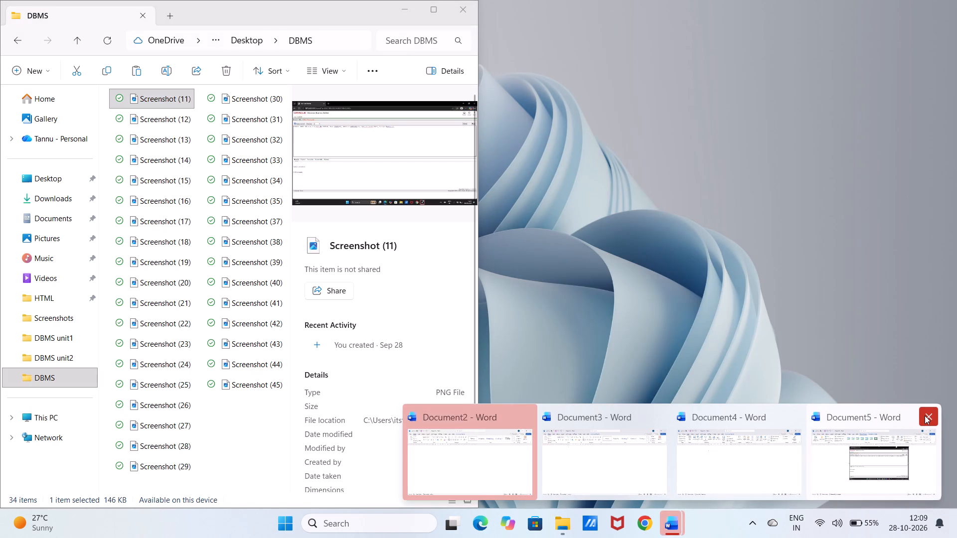
triple_click(925, 415)
triple_click(925, 415)
triple_click(925, 415)
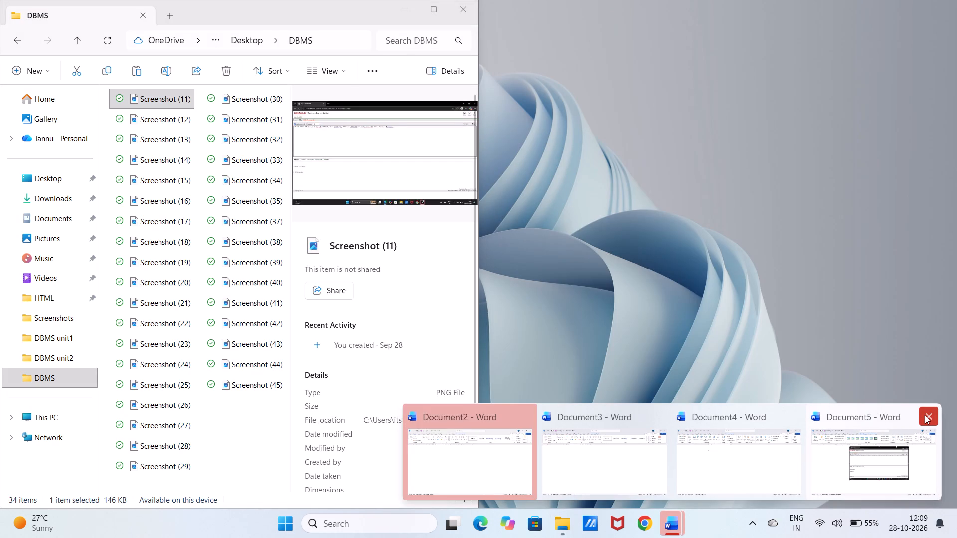
left_click(925, 415)
left_click(522, 421)
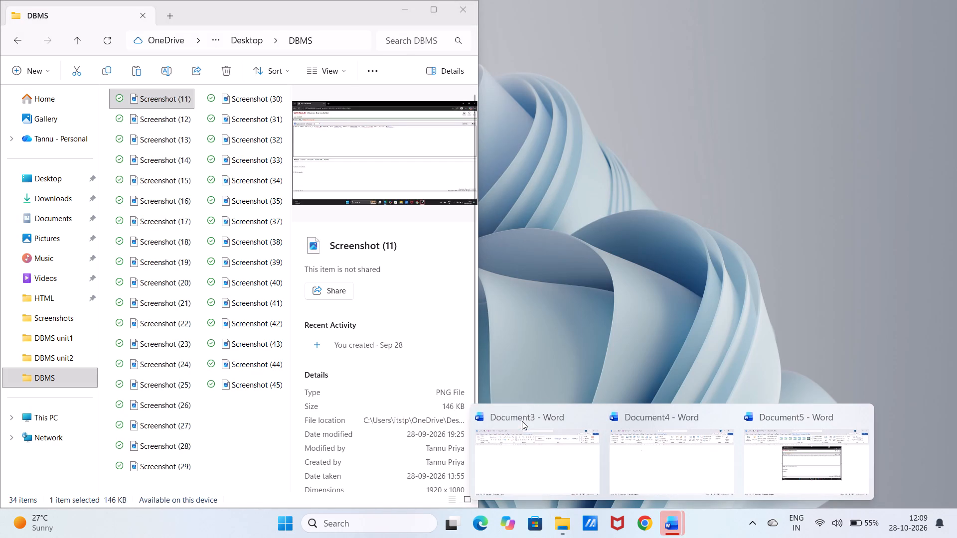
left_click(591, 415)
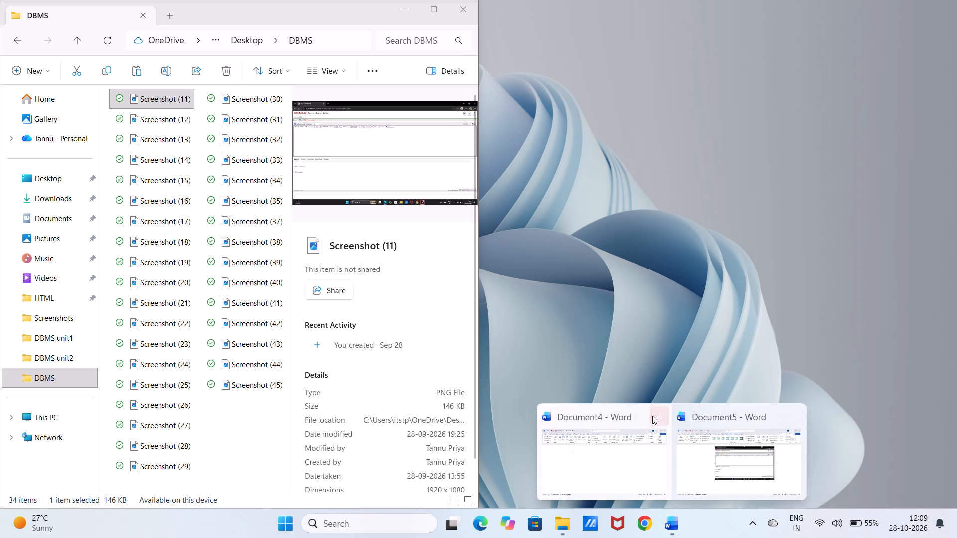
Close the remaining Document4 and Document5 without saving their changes.
left_click(654, 415)
left_click(660, 418)
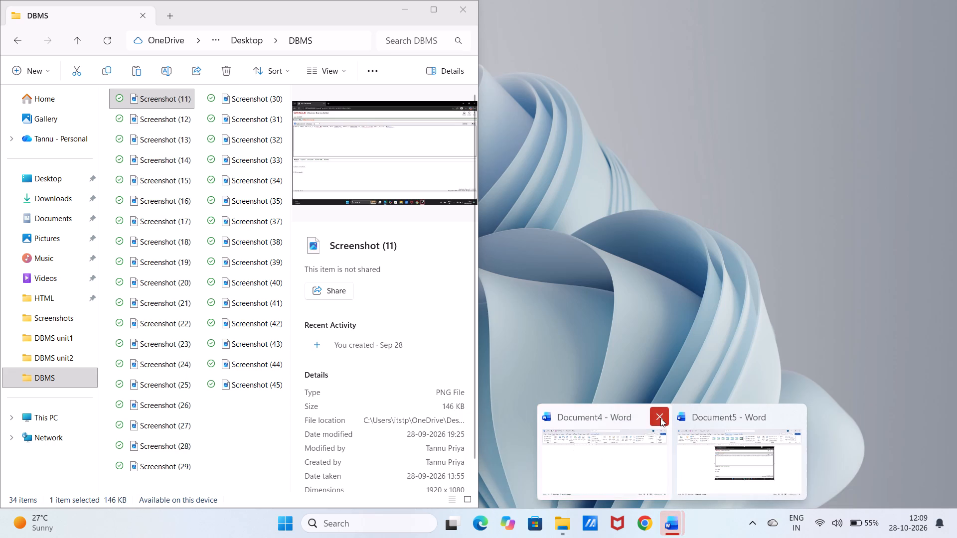
left_click(670, 519)
left_click(620, 450)
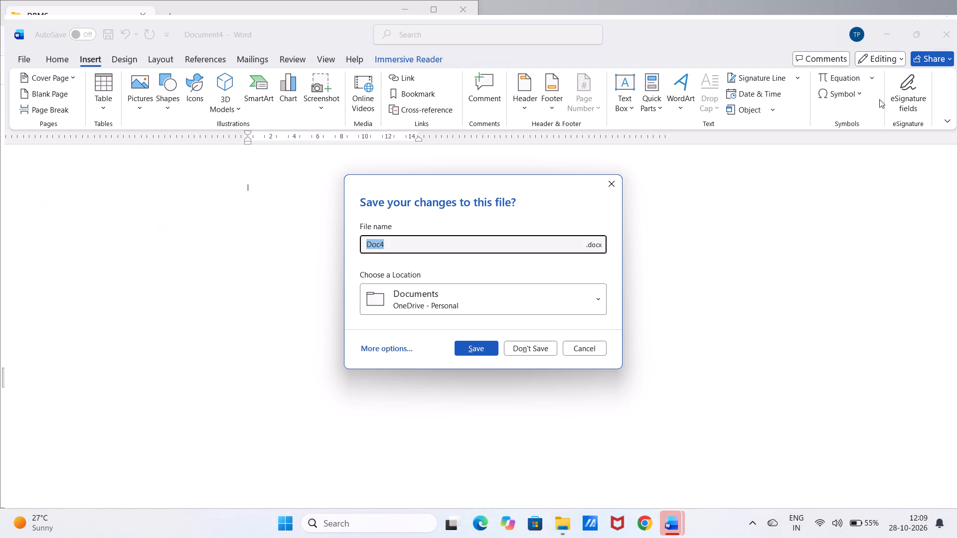
left_click(540, 349)
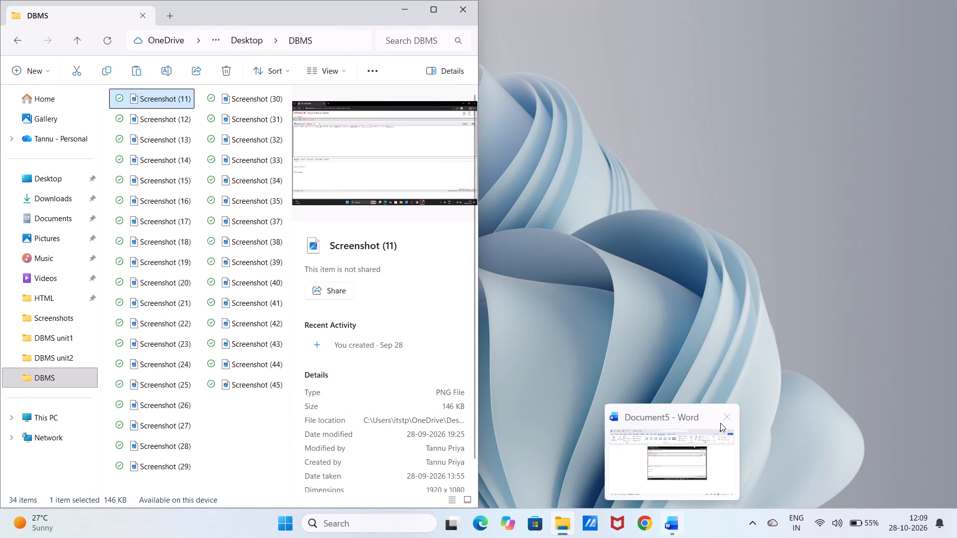
left_click(728, 409)
left_click(690, 453)
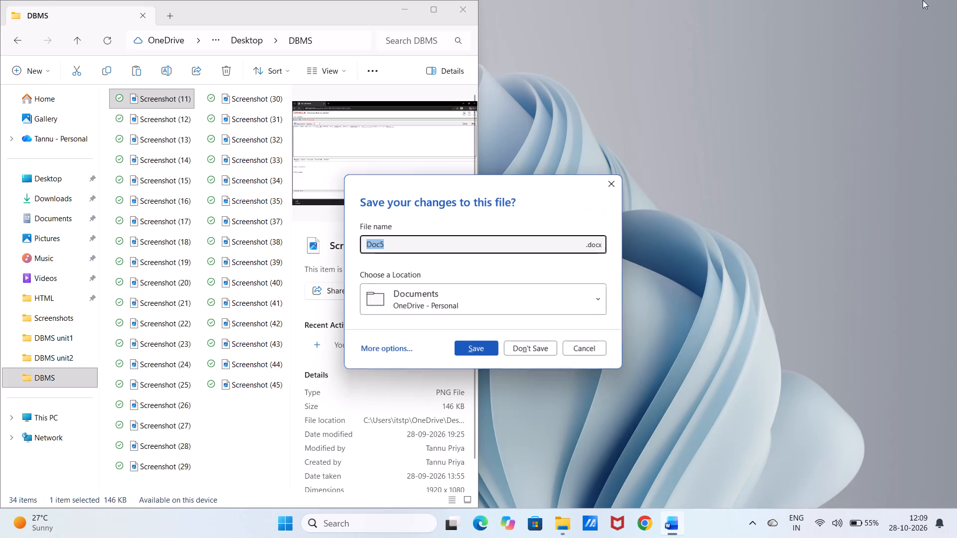
left_click(542, 347)
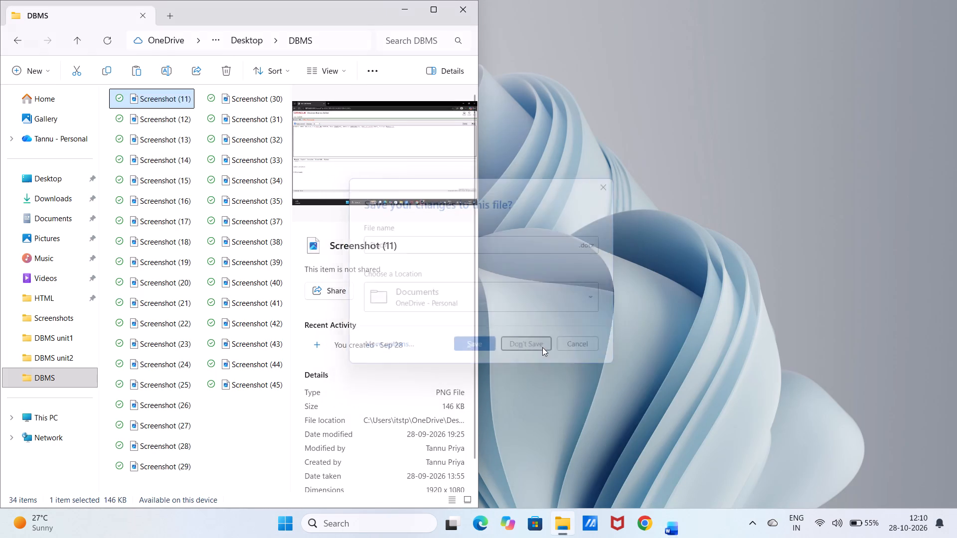
Start Word again and create a new blank document.
left_click(292, 537)
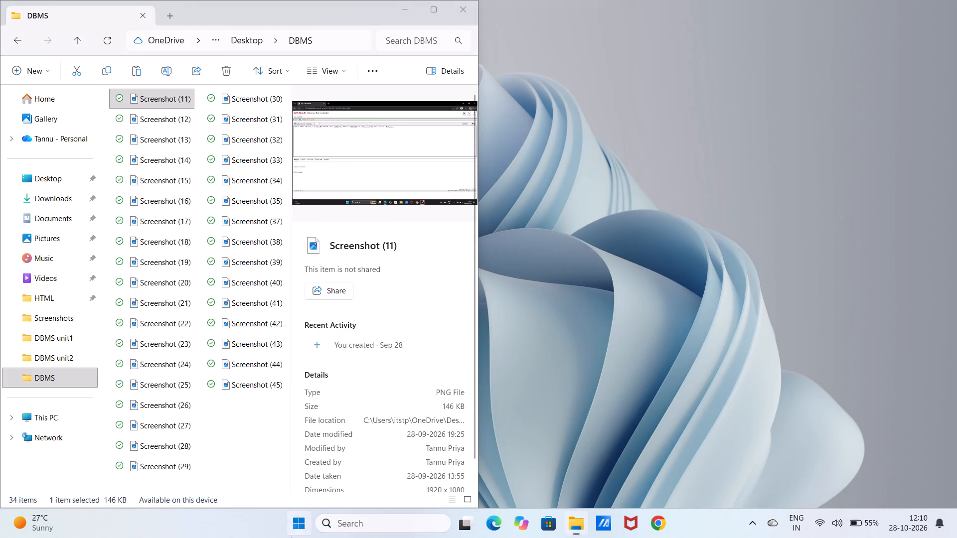
left_click(322, 155)
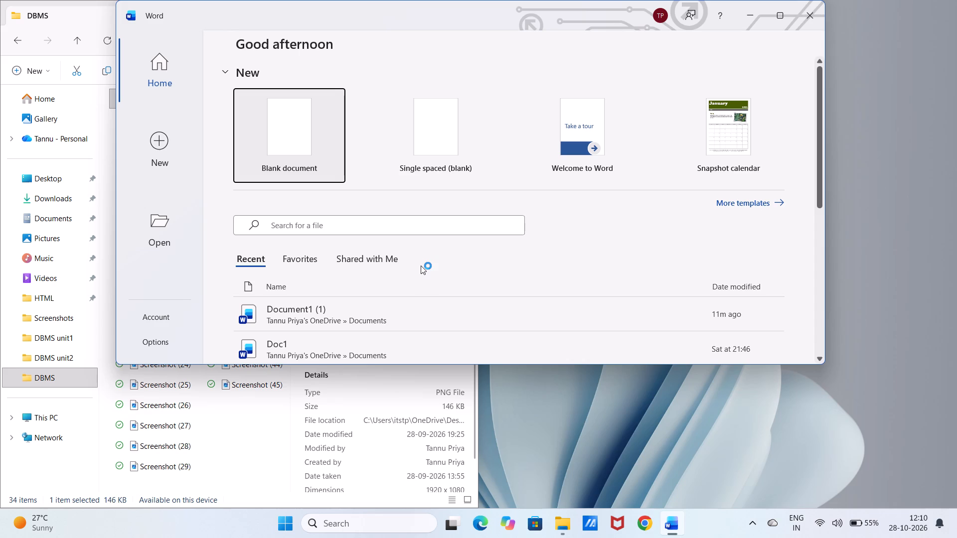
left_click(298, 134)
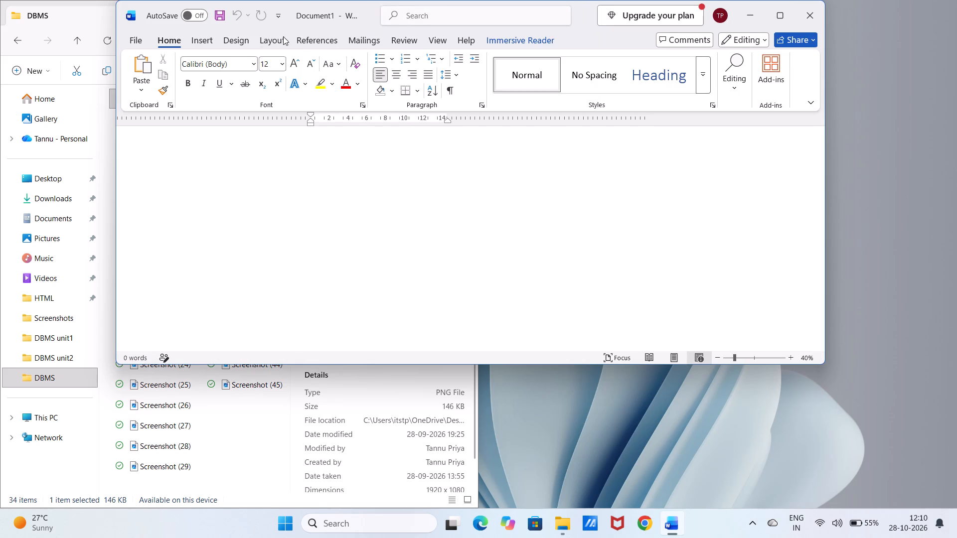
Switch the blank document to Print Layout, maximize its window and zoom out to 60%.
left_click(435, 40)
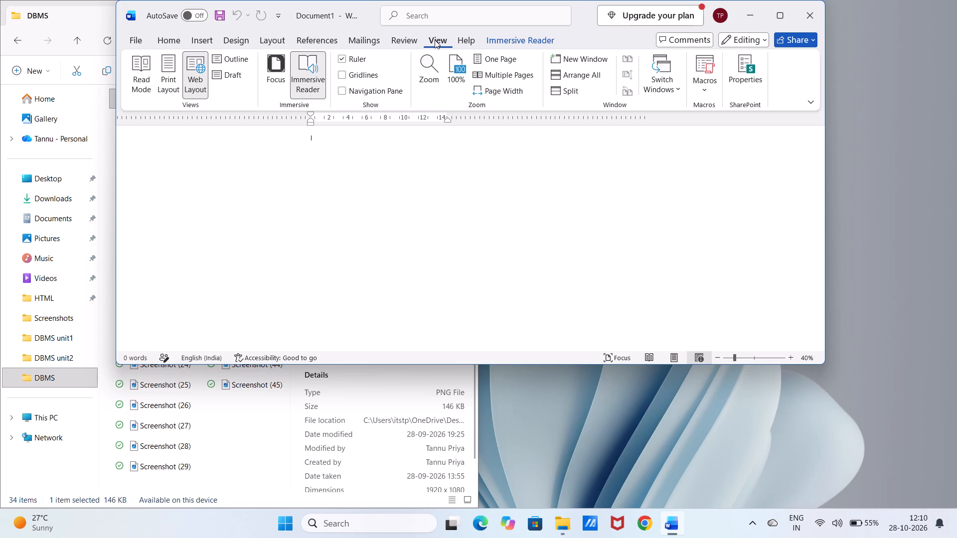
left_click(170, 76)
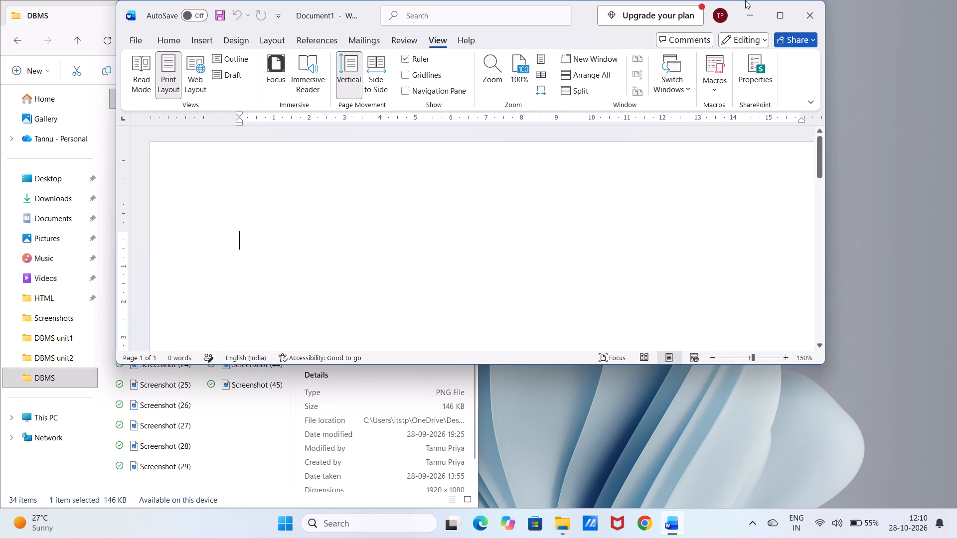
left_click(777, 11)
scroll(613, 240, "down", 6)
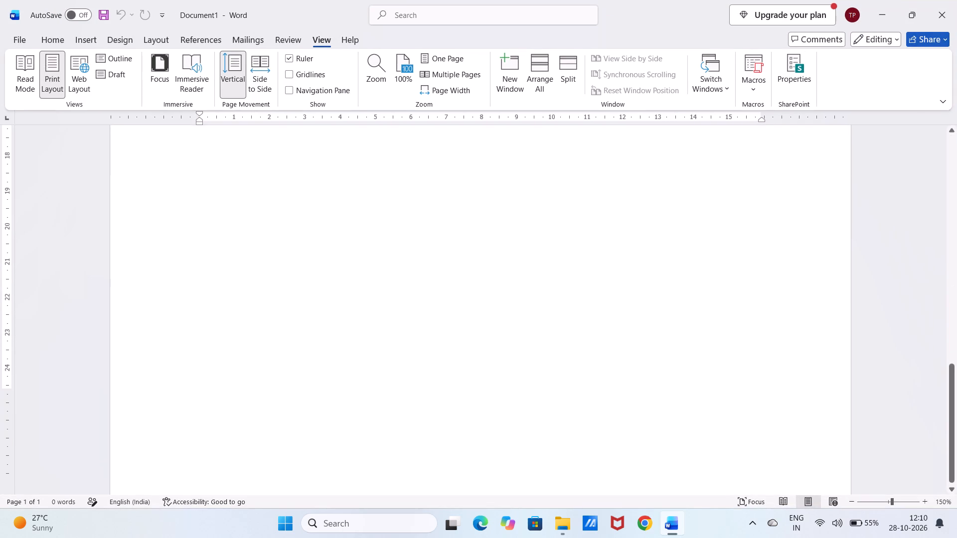
scroll(613, 240, "down", 1)
scroll(613, 240, "down", 9, "ctrl")
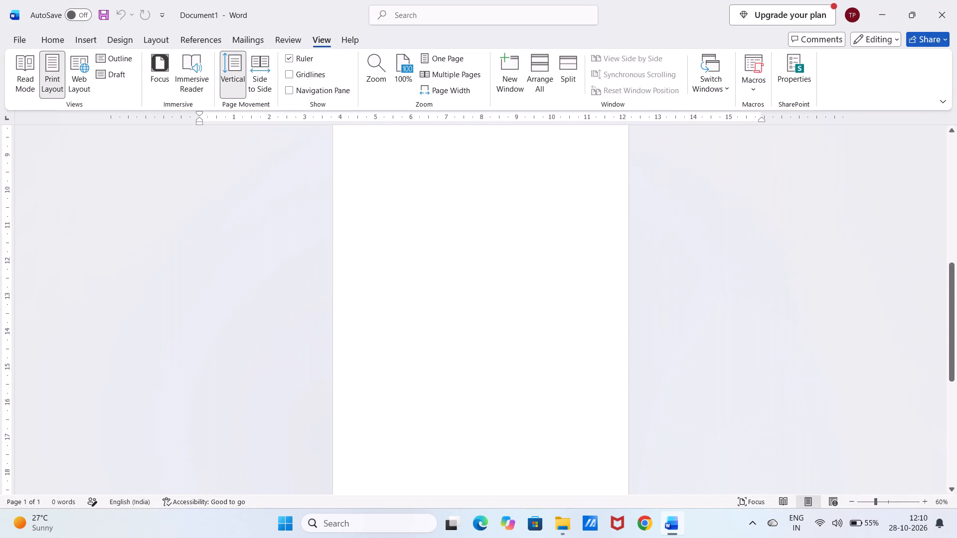
scroll(613, 240, "down", 3, "ctrl")
scroll(613, 240, "up", 3, "ctrl")
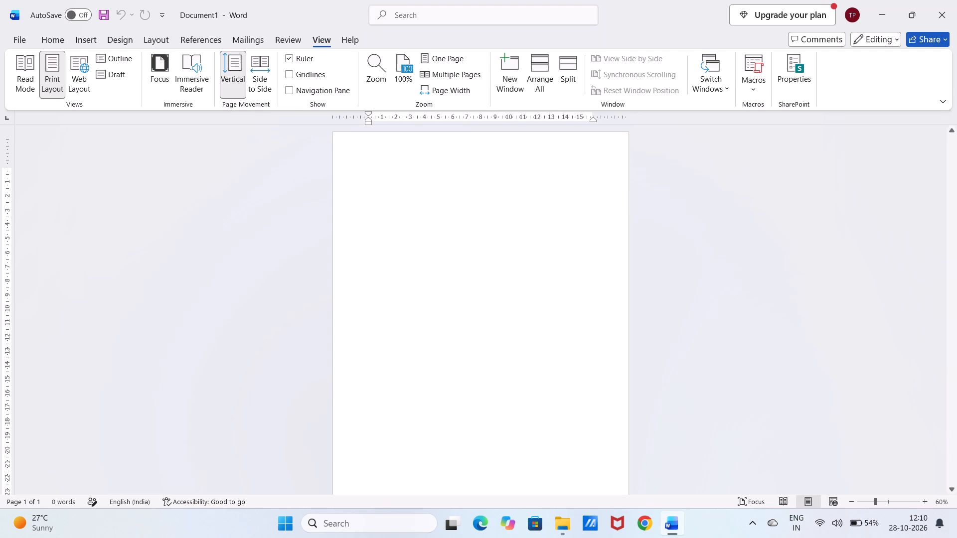
Open the recent document Document1 (1) from the OneDrive Documents folder.
left_click(14, 39)
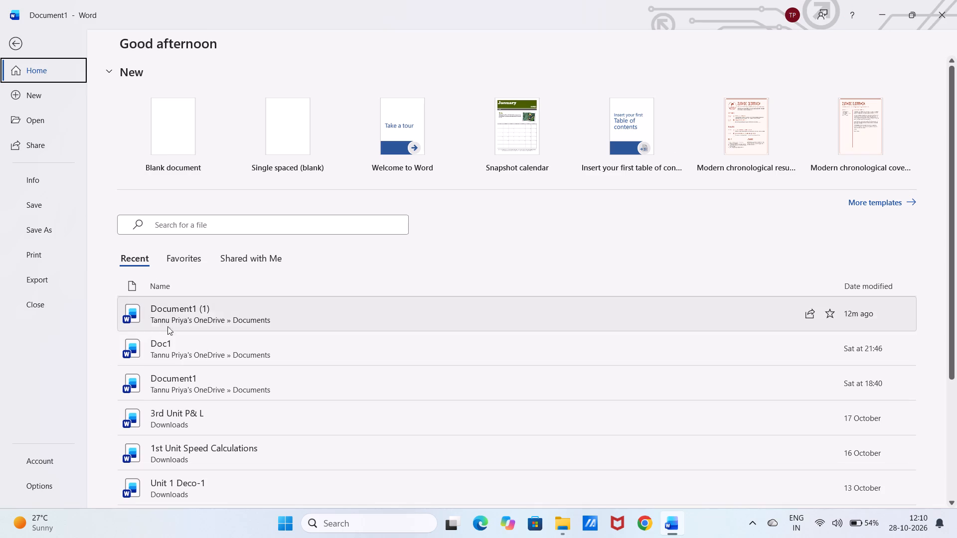
left_click(190, 314)
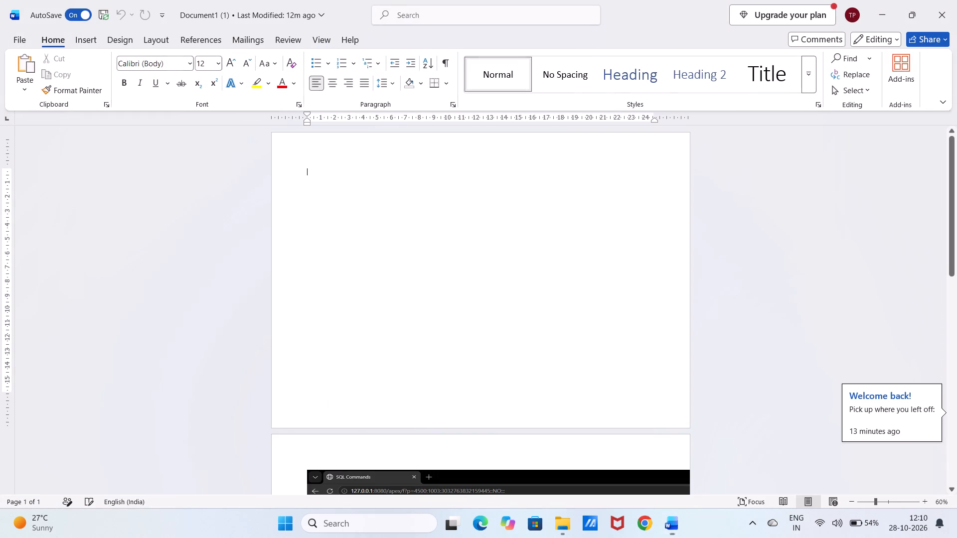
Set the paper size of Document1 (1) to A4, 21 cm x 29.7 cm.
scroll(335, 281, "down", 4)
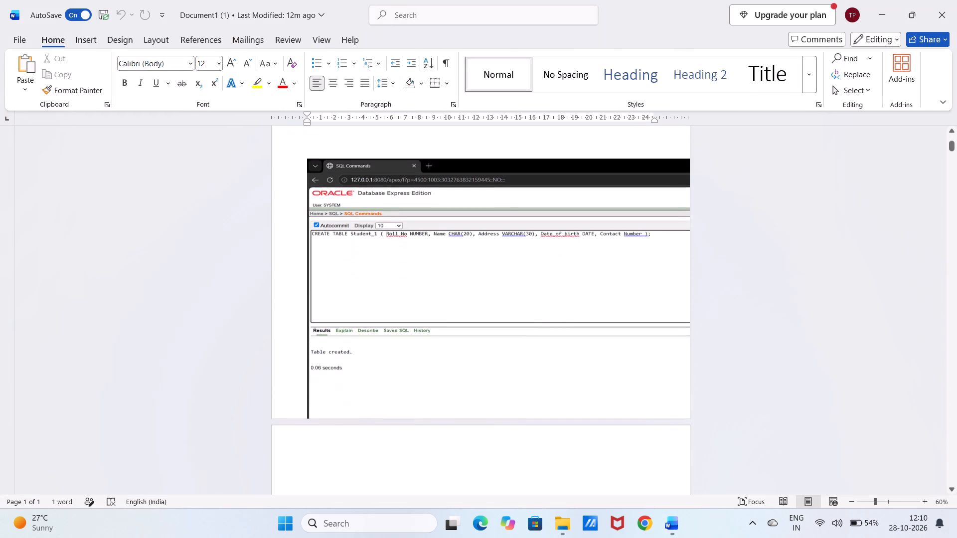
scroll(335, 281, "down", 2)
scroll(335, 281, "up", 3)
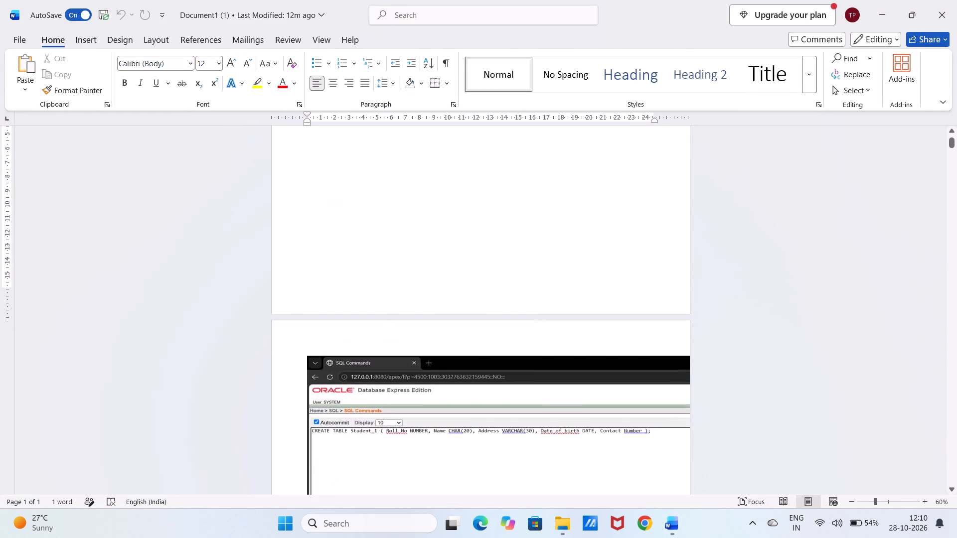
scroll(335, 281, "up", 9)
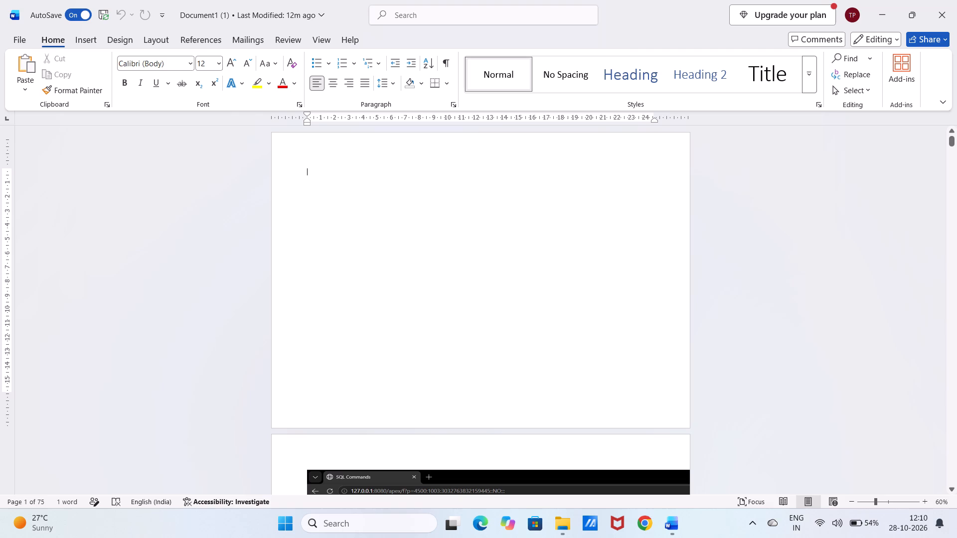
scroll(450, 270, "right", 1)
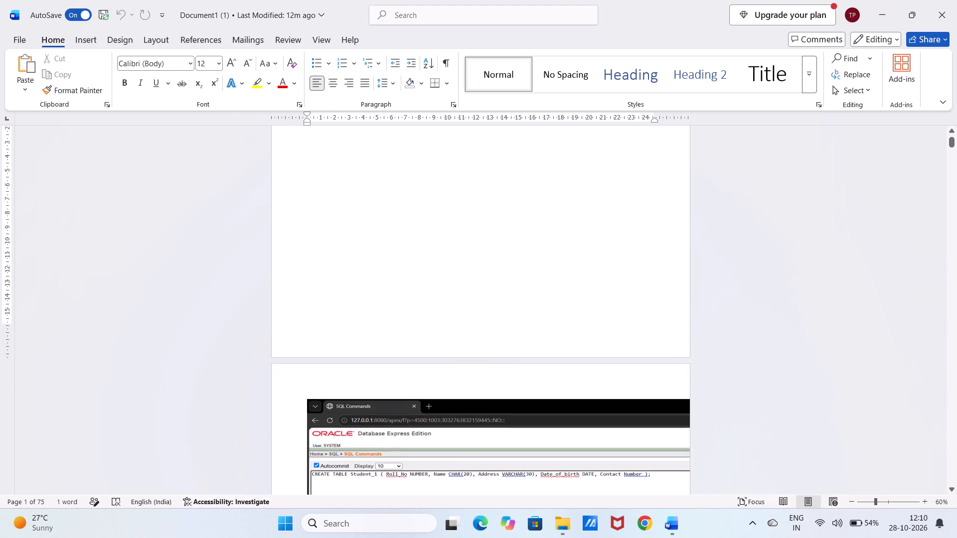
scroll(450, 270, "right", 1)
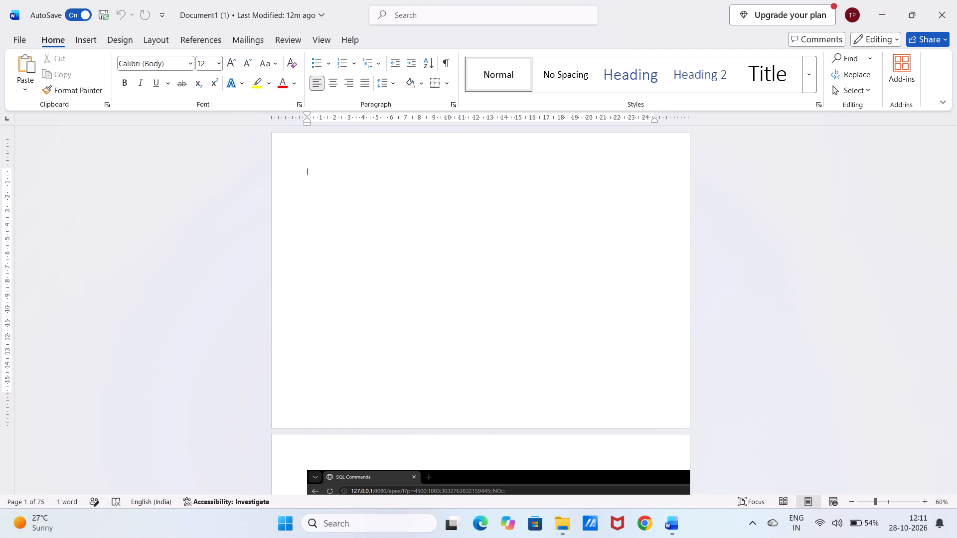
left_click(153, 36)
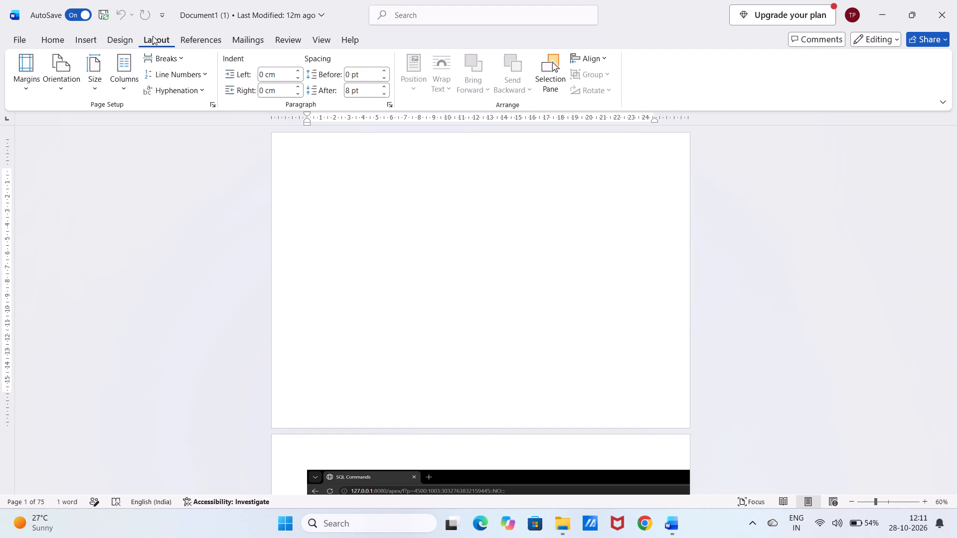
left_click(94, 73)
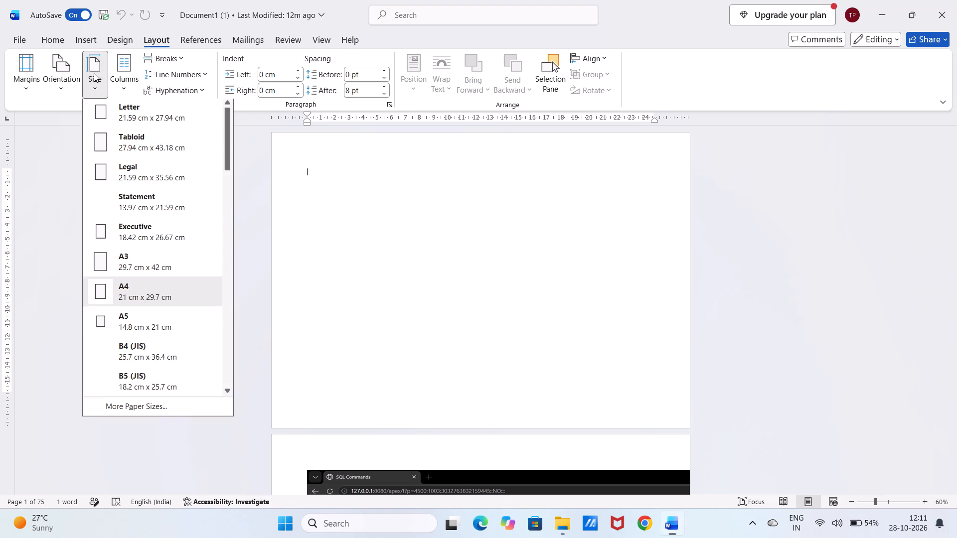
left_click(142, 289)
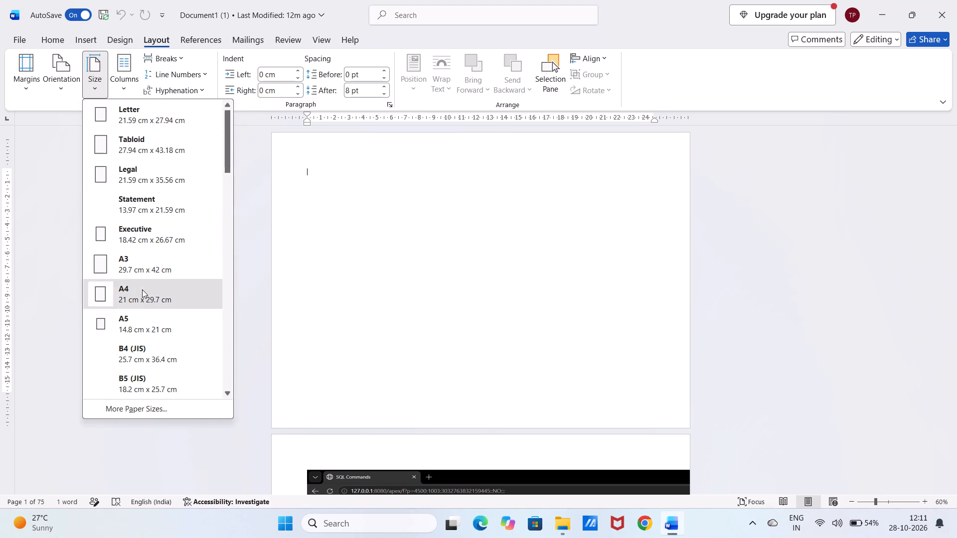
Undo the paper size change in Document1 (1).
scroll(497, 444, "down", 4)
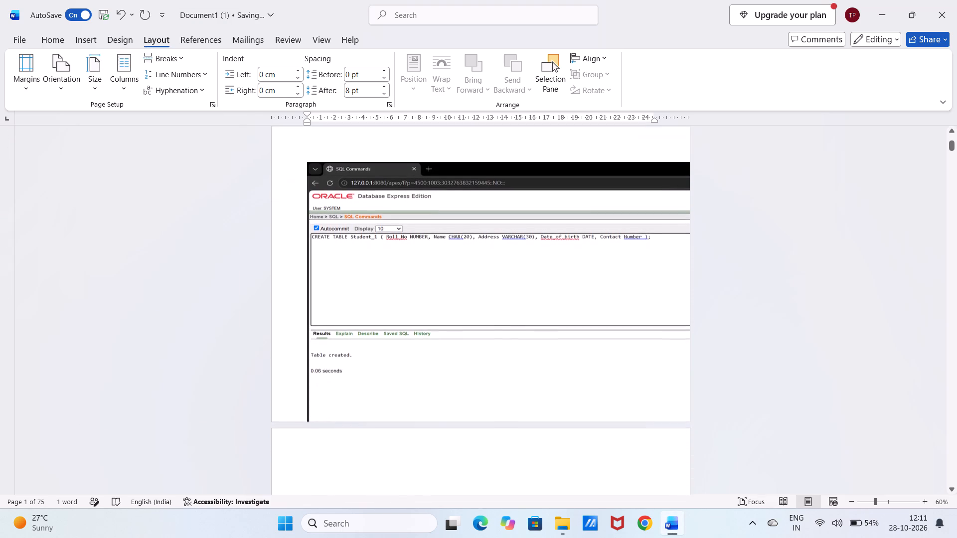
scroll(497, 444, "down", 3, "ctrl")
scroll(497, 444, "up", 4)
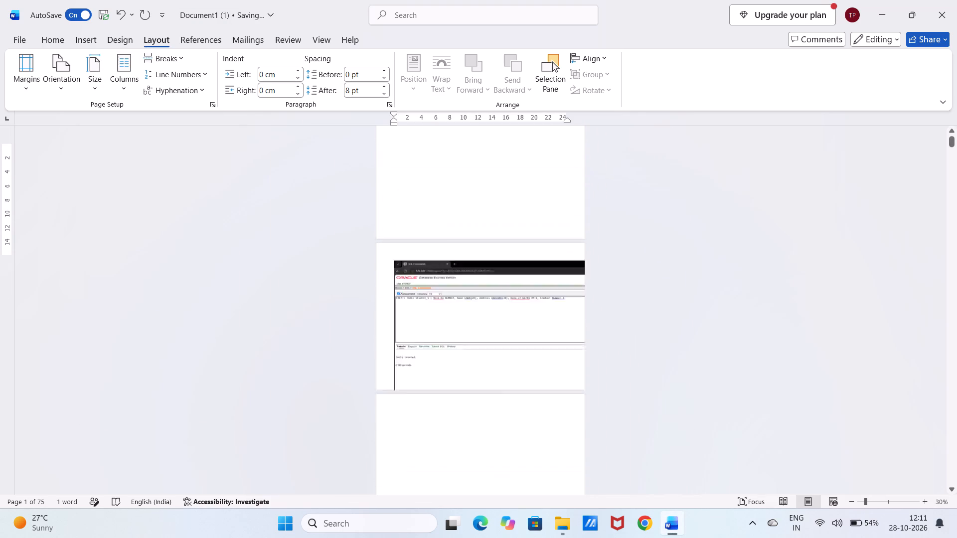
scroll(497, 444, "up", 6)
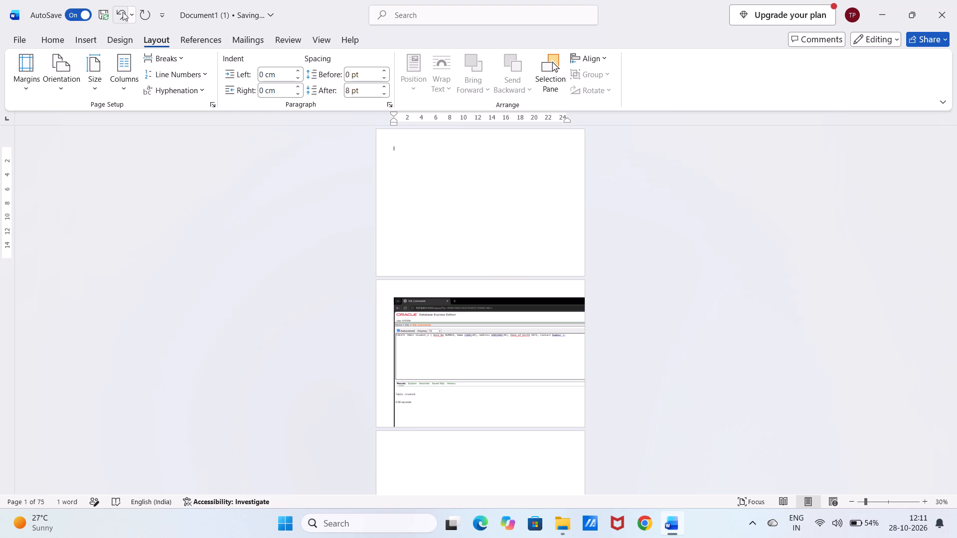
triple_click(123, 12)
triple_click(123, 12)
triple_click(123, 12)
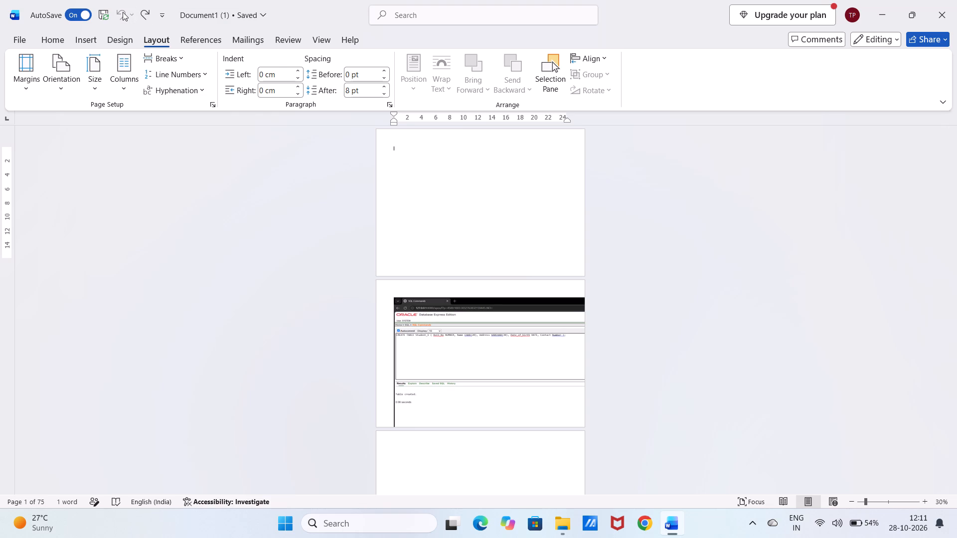
Redo the undone paper size change in Document1 (1).
left_click(123, 12)
left_click(141, 10)
Close Document1 (1).
left_click(945, 9)
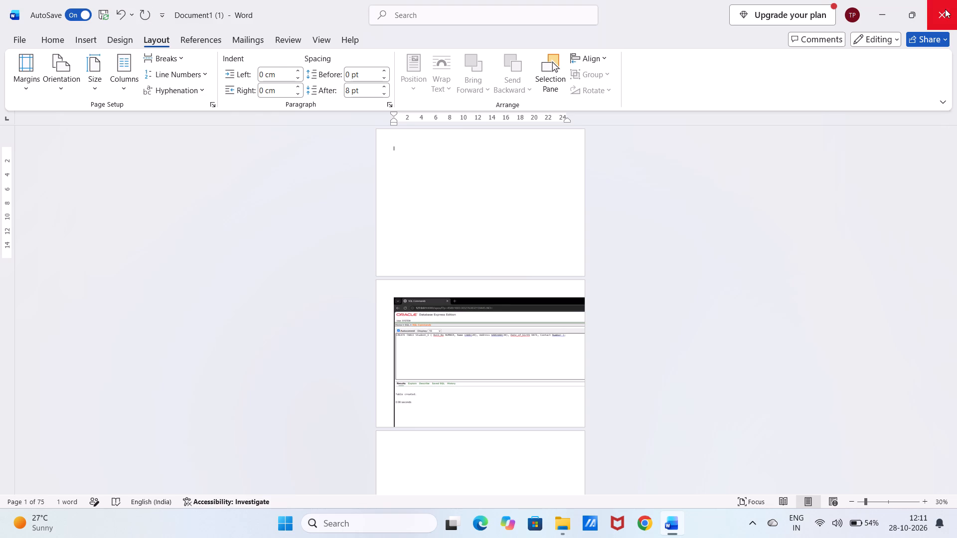
left_click(945, 9)
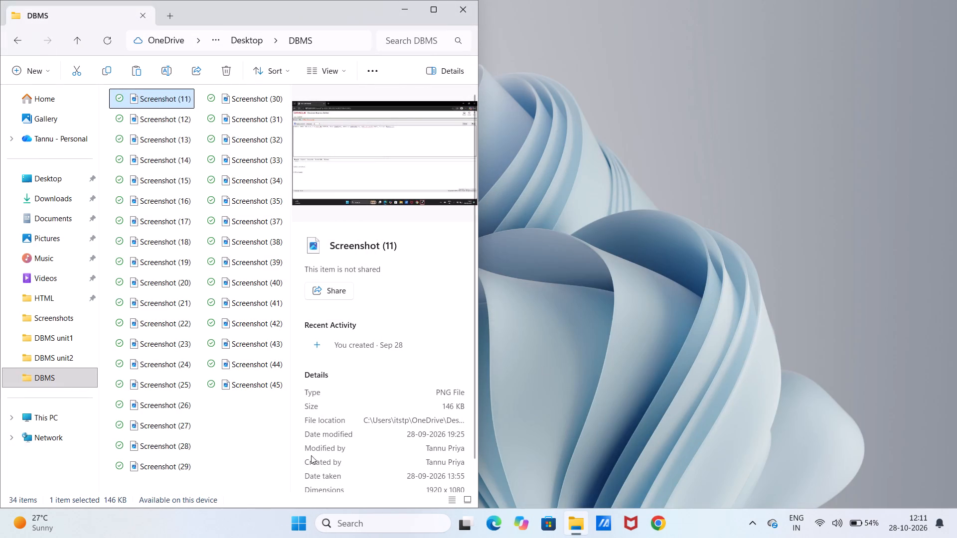
Start Word again, create a new blank document and maximize its window.
left_click(302, 537)
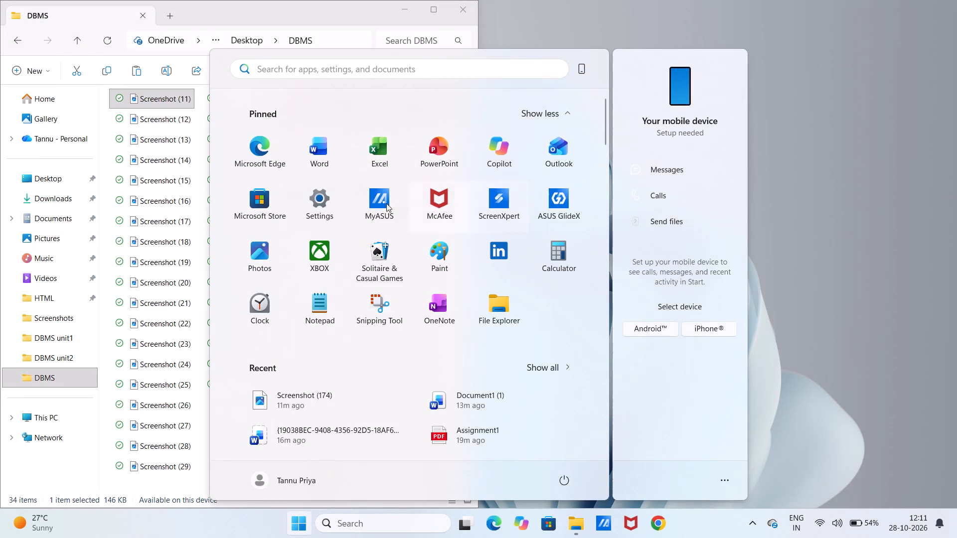
left_click(324, 157)
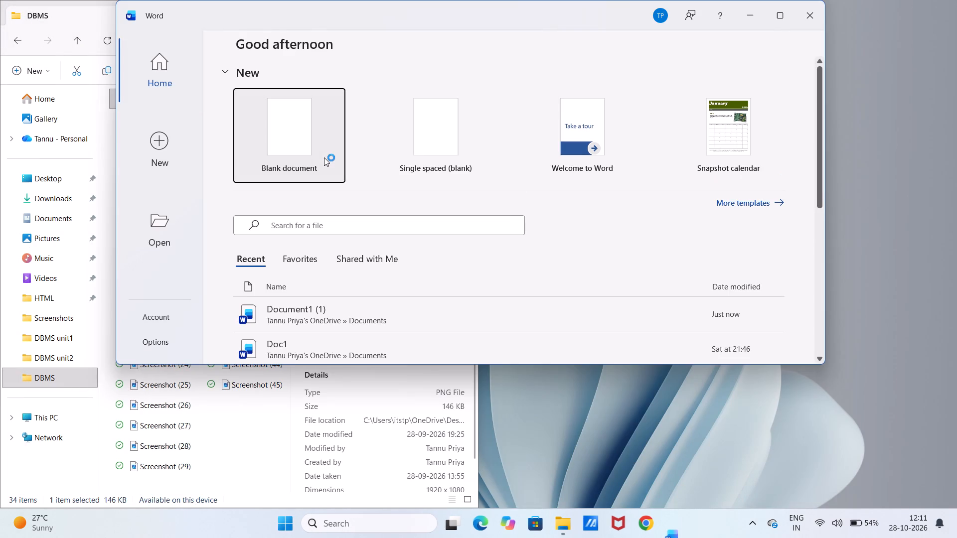
left_click(324, 157)
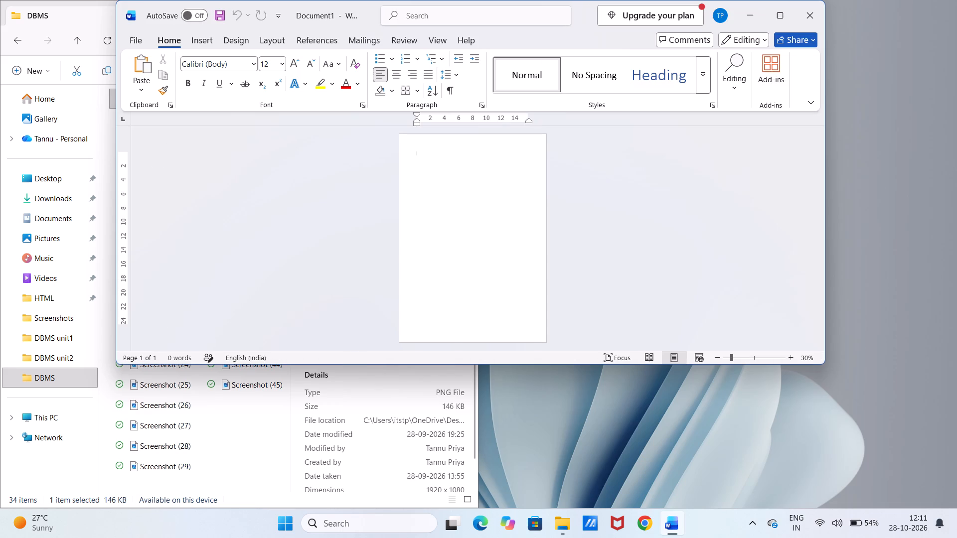
scroll(478, 245, "down", 2)
left_click(778, 8)
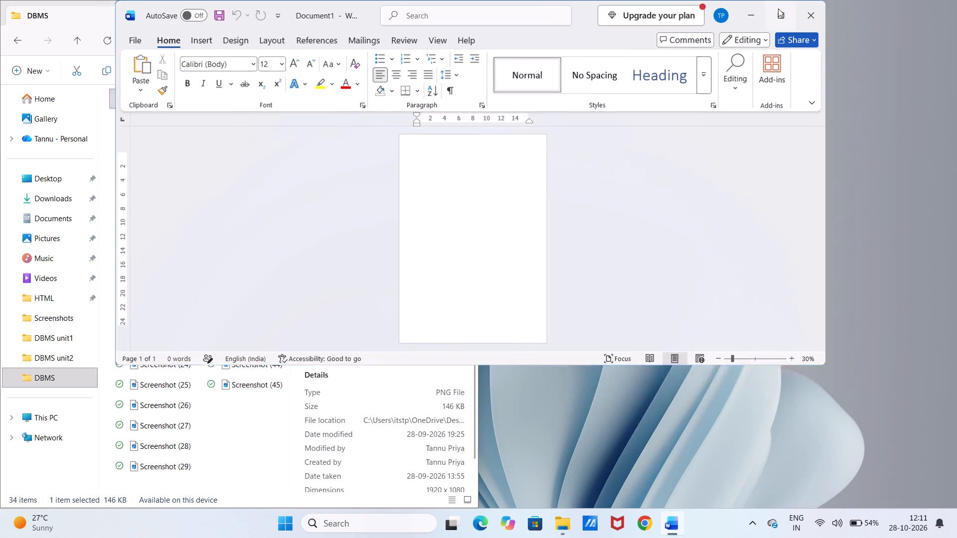
scroll(503, 351, "left", 1)
scroll(494, 352, "up", 2, "ctrl")
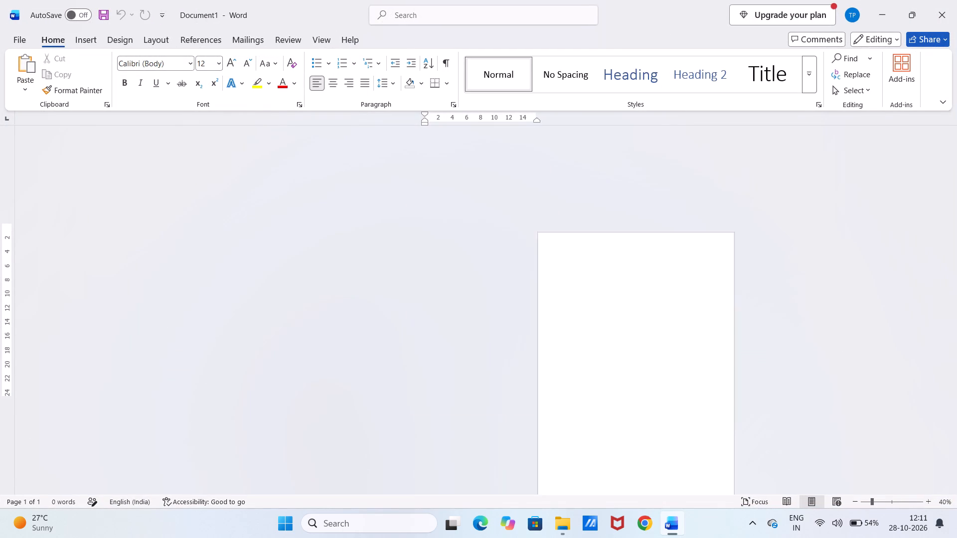
scroll(494, 352, "up", 3, "ctrl")
scroll(494, 352, "up", 2)
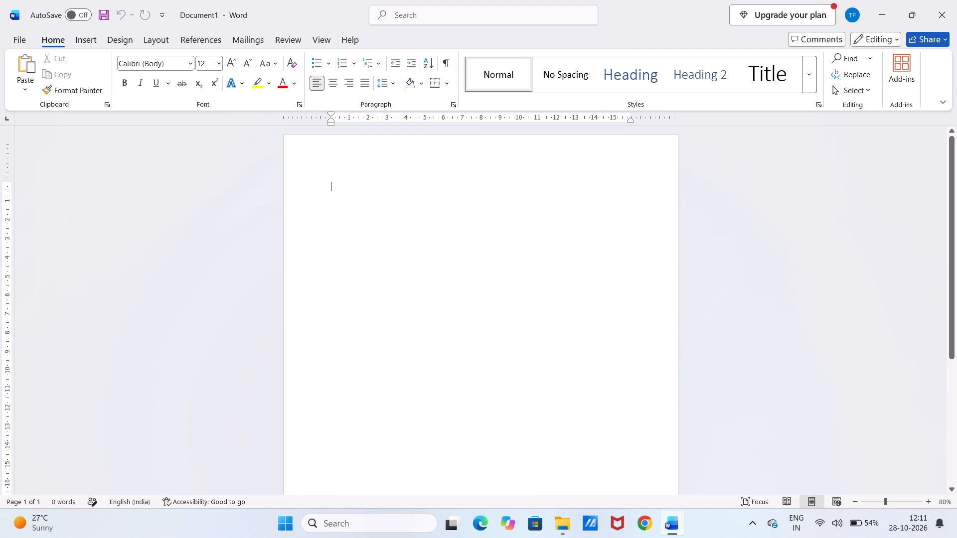
scroll(431, 357, "down", 2, "ctrl")
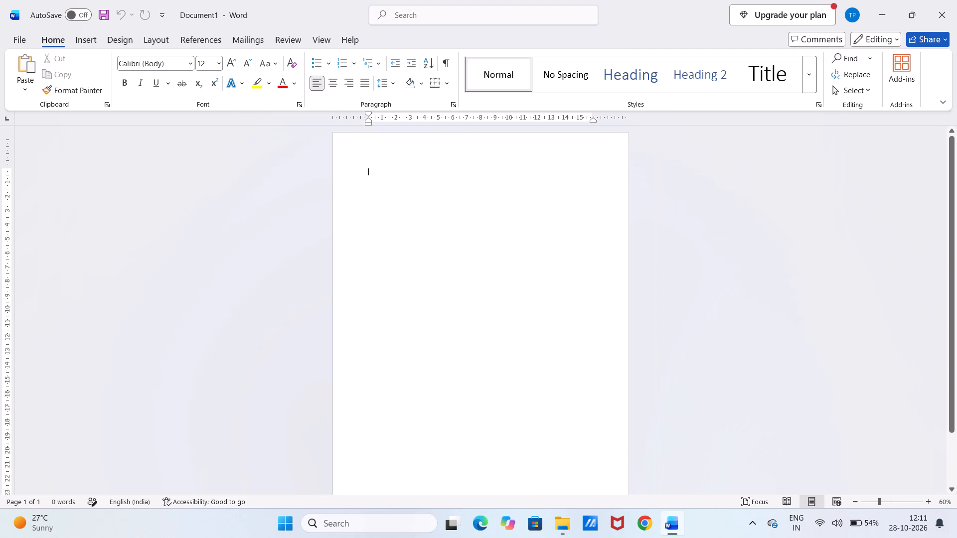
scroll(431, 357, "down", 4)
scroll(431, 357, "up", 1)
Set the blank document's paper size to A4, 21 cm x 29.7 cm.
left_click_drag(160, 49, 159, 44)
left_click(159, 44)
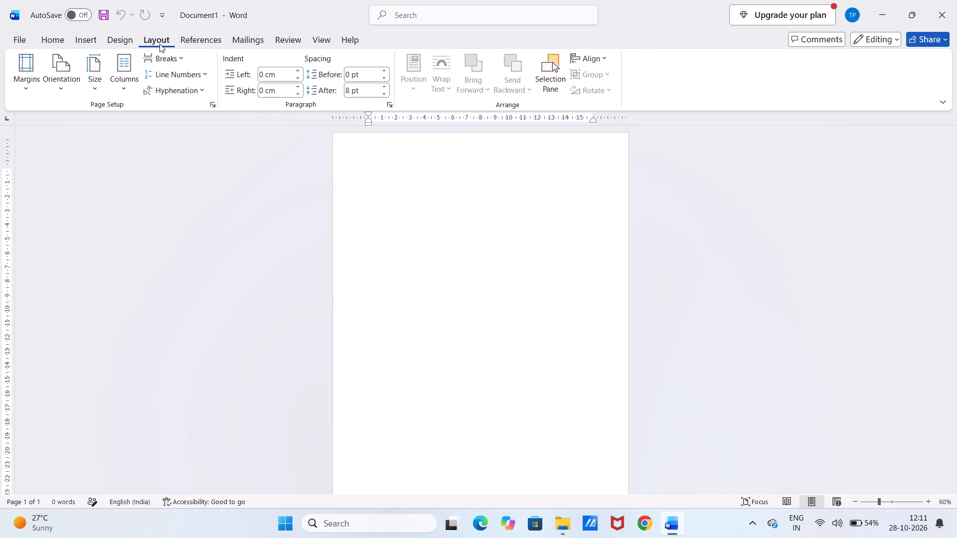
left_click(91, 71)
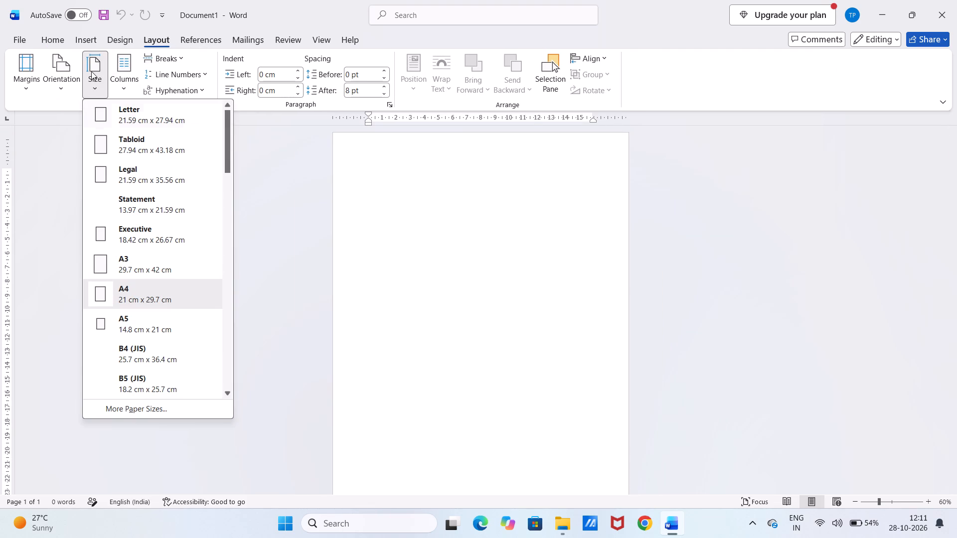
left_click(135, 289)
scroll(485, 344, "left", 1)
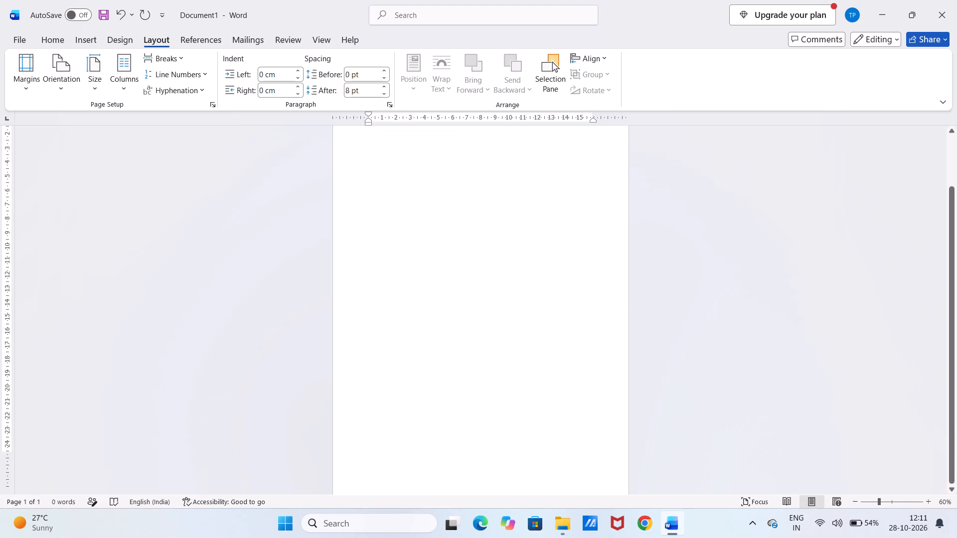
scroll(485, 344, "left", 1)
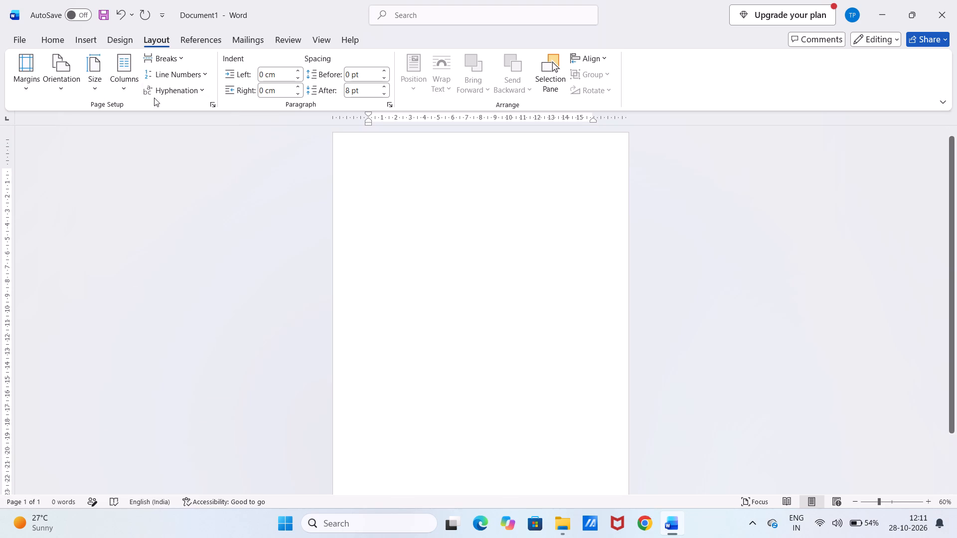
Arrange the blank Word document side by side with the DBMS folder window.
left_click(886, 20)
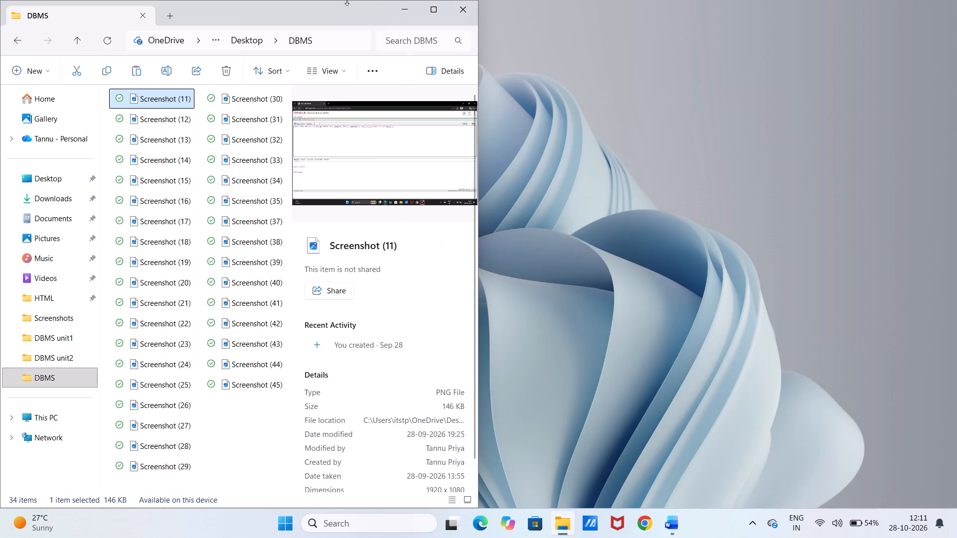
left_click(422, 42)
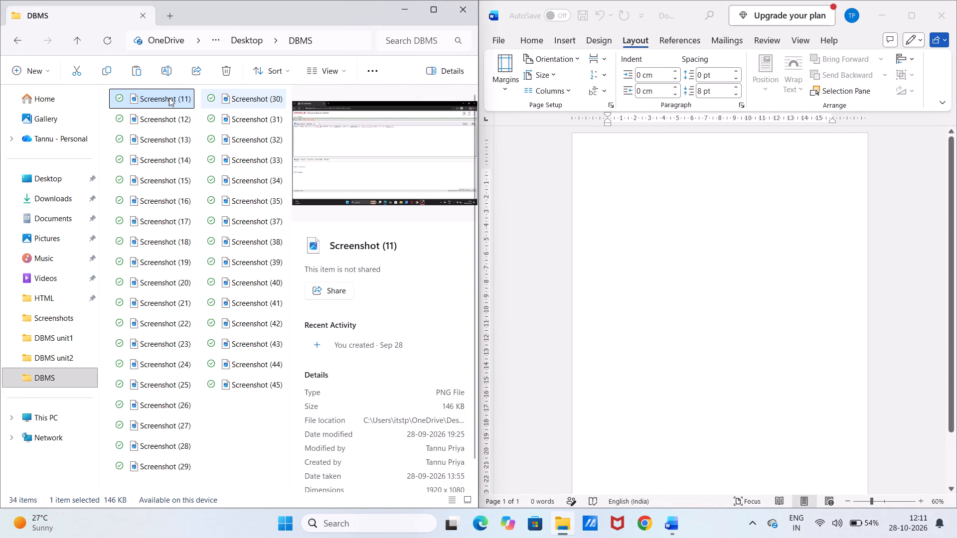
Copy Screenshot (11) from the DBMS folder and paste it at the start of the blank Word document.
left_click(169, 98)
key("ctrl+c")
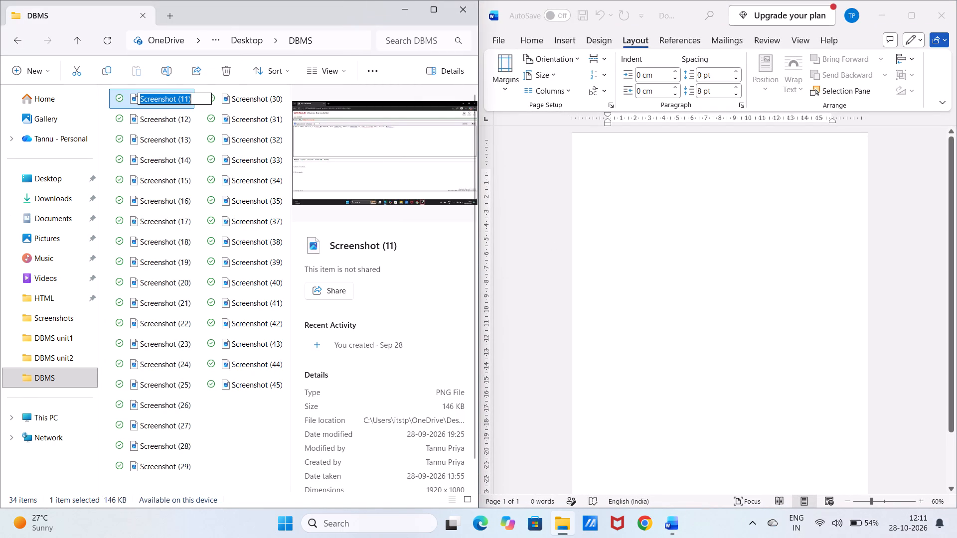
left_click(426, 89)
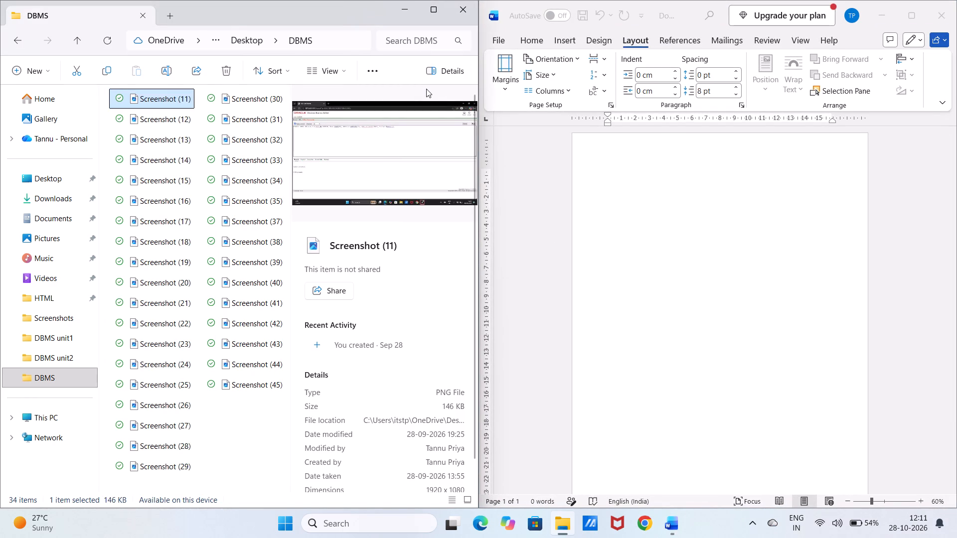
key("ctrl+c")
left_click(612, 190)
key("ctrl+v")
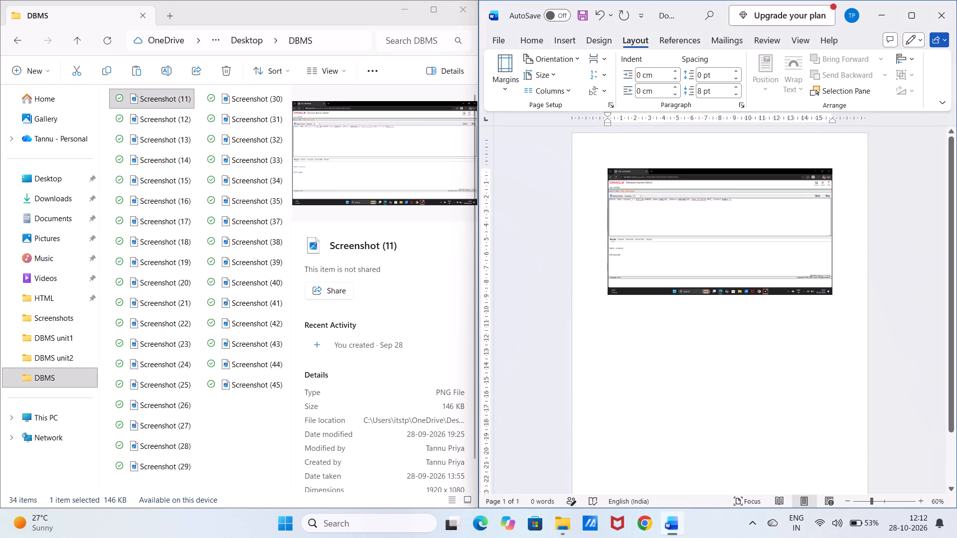
Copy Screenshot (12) from the DBMS folder and paste it below the first picture in the document.
left_click(131, 114)
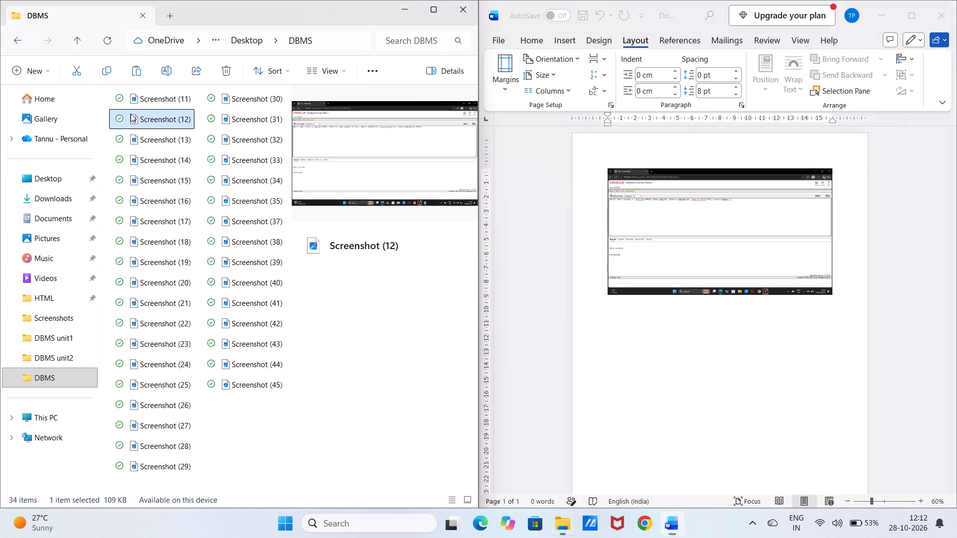
key("ctrl+c")
left_click(721, 414)
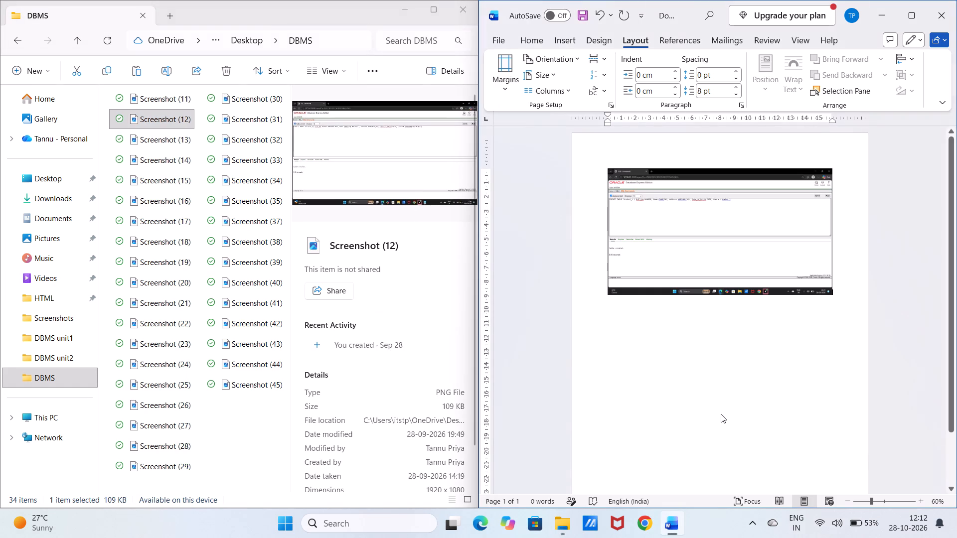
key("ctrl+v")
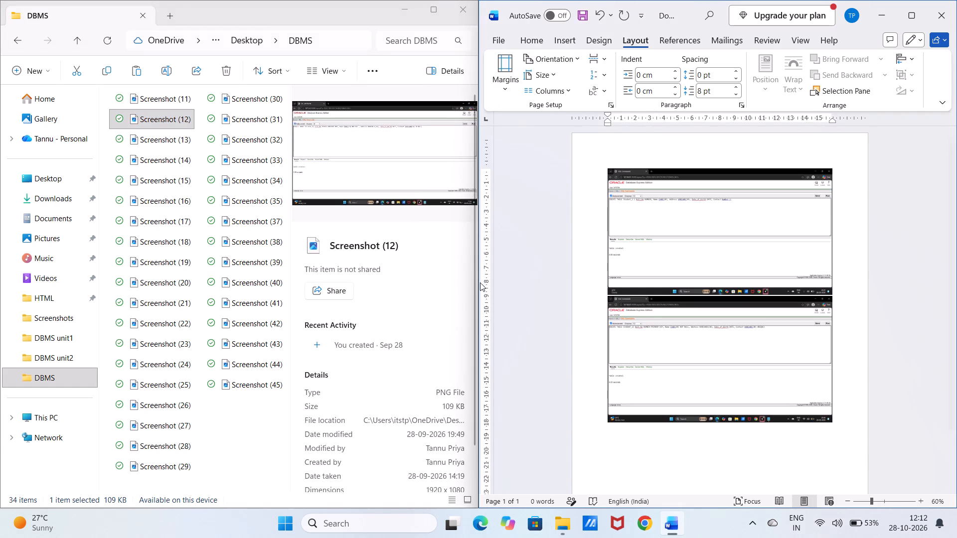
Widen the Word window and insert a page break after the second screenshot.
left_click_drag(477, 288, 259, 350)
left_click(418, 58)
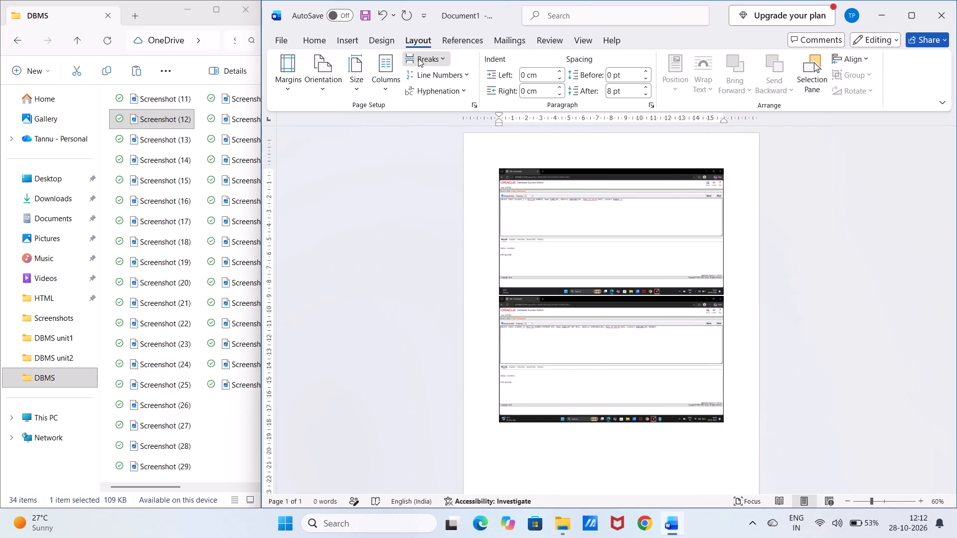
left_click(434, 98)
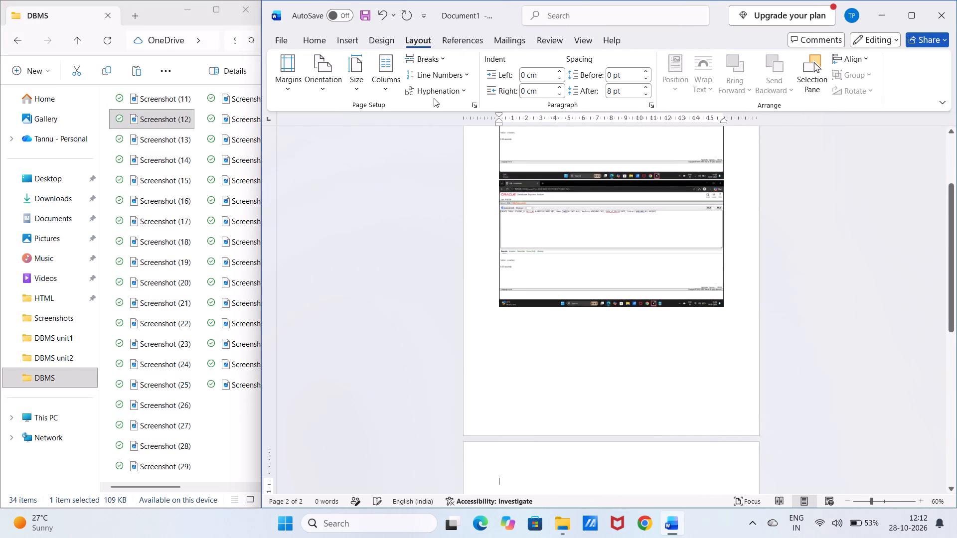
Resize the first screenshot on page 1 to about 15 cm wide and 7 cm high.
scroll(434, 98, "up", 3)
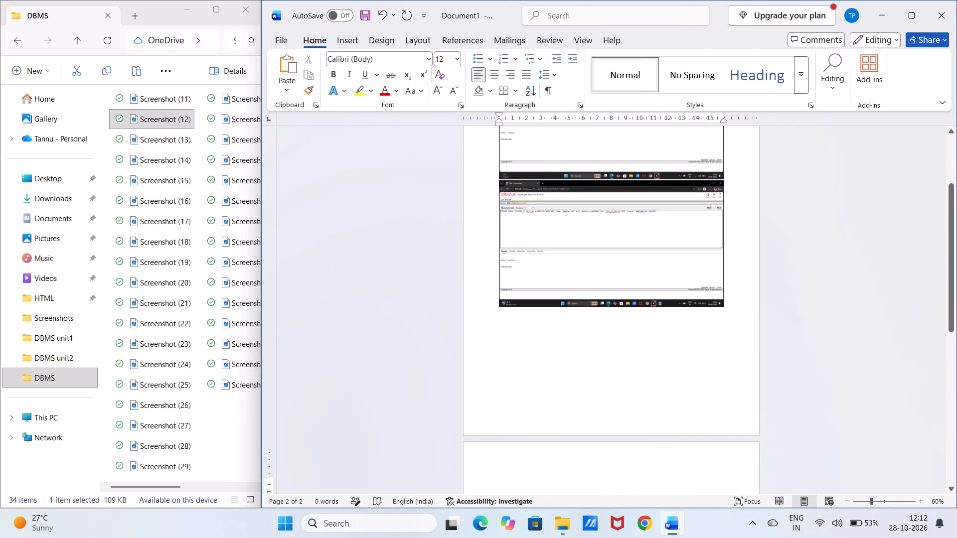
scroll(584, 237, "up", 3)
left_click(584, 237)
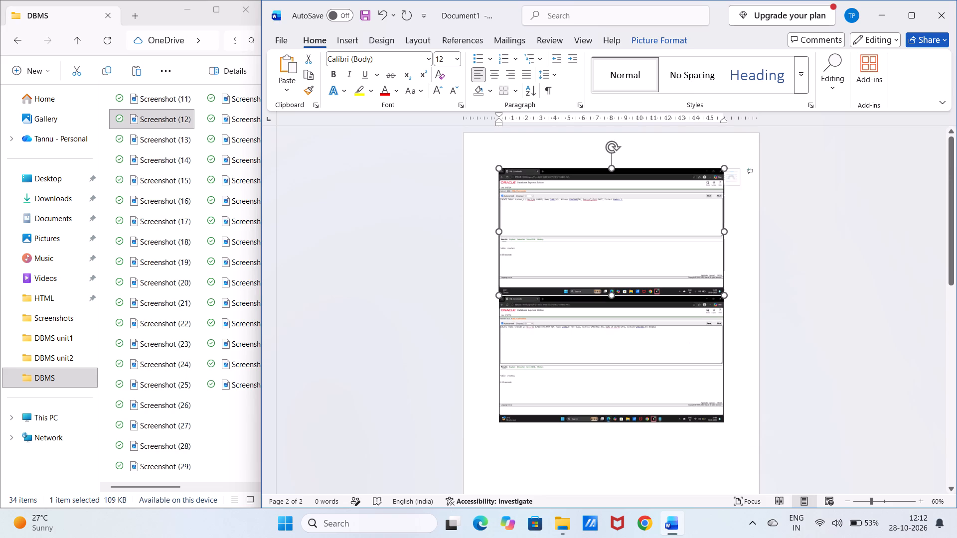
left_click(611, 294)
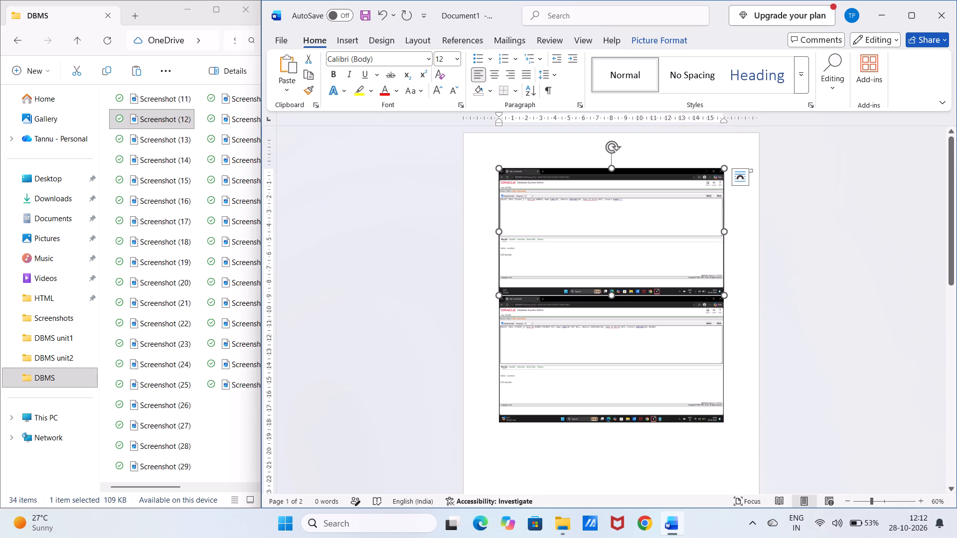
left_click_drag(722, 230, 719, 230)
left_click_drag(719, 230, 707, 233)
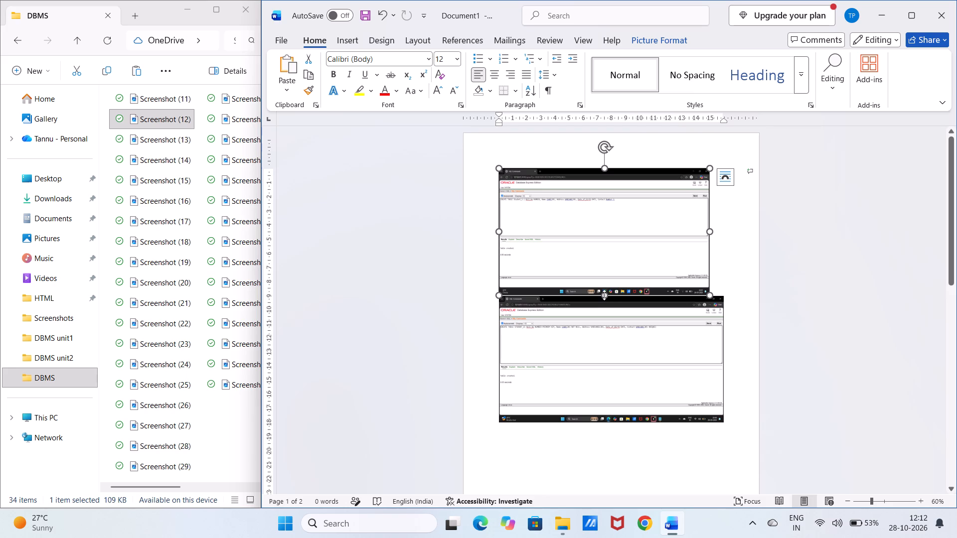
left_click_drag(604, 295, 601, 260)
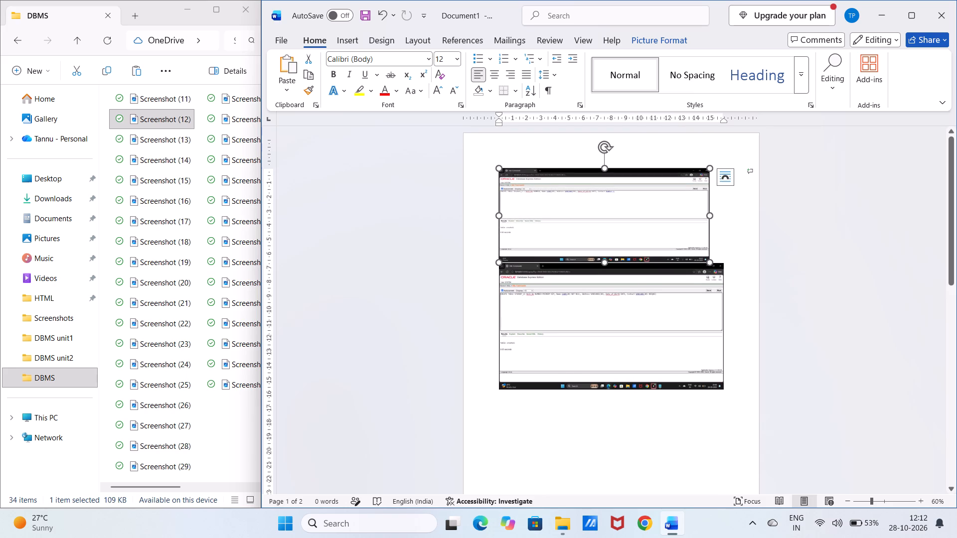
left_click_drag(608, 216, 601, 201)
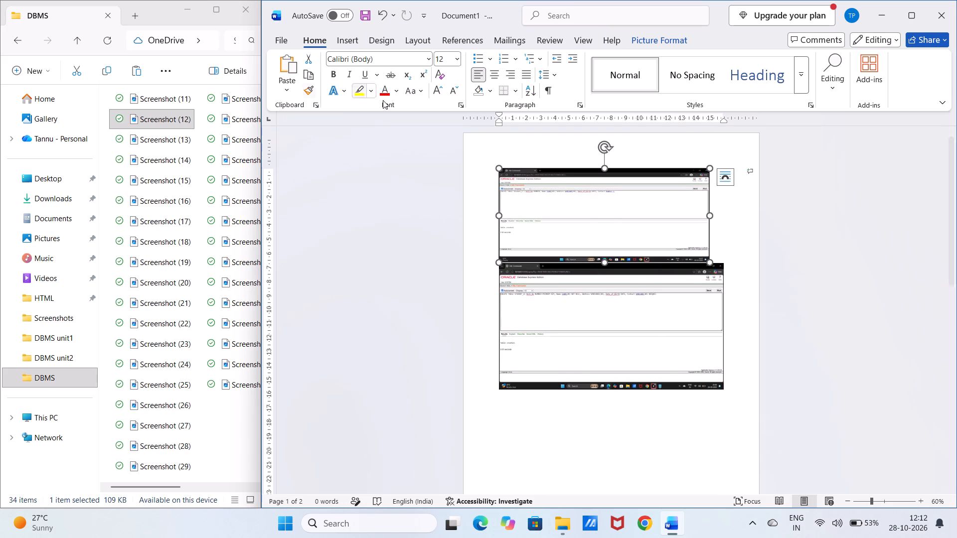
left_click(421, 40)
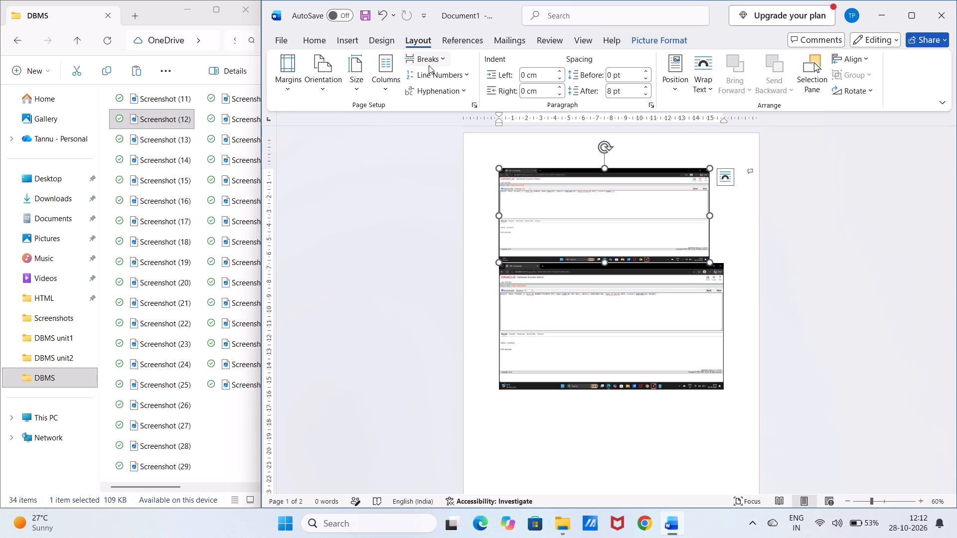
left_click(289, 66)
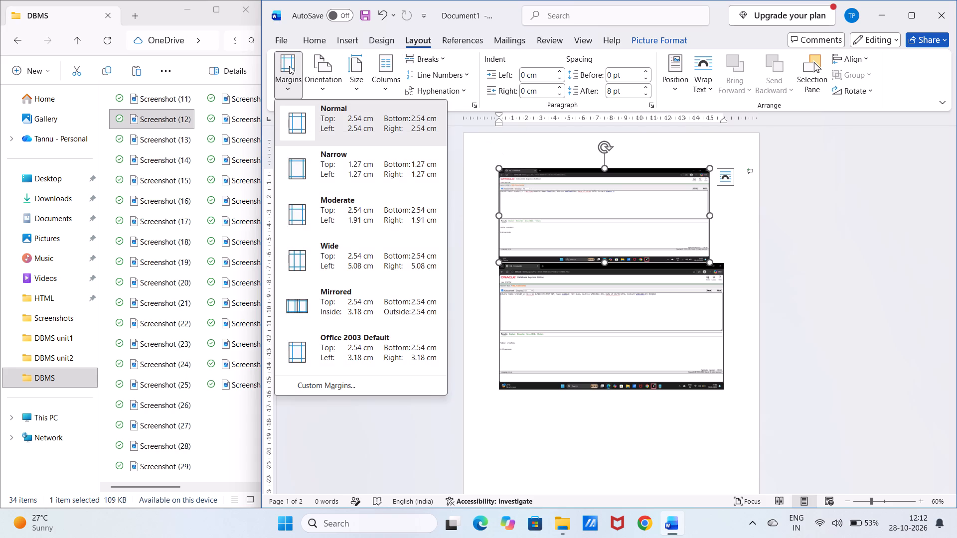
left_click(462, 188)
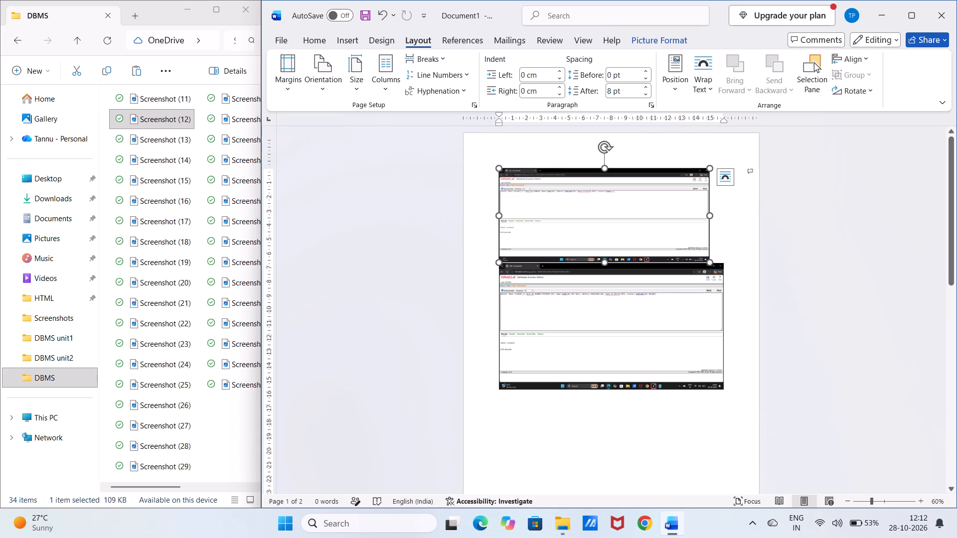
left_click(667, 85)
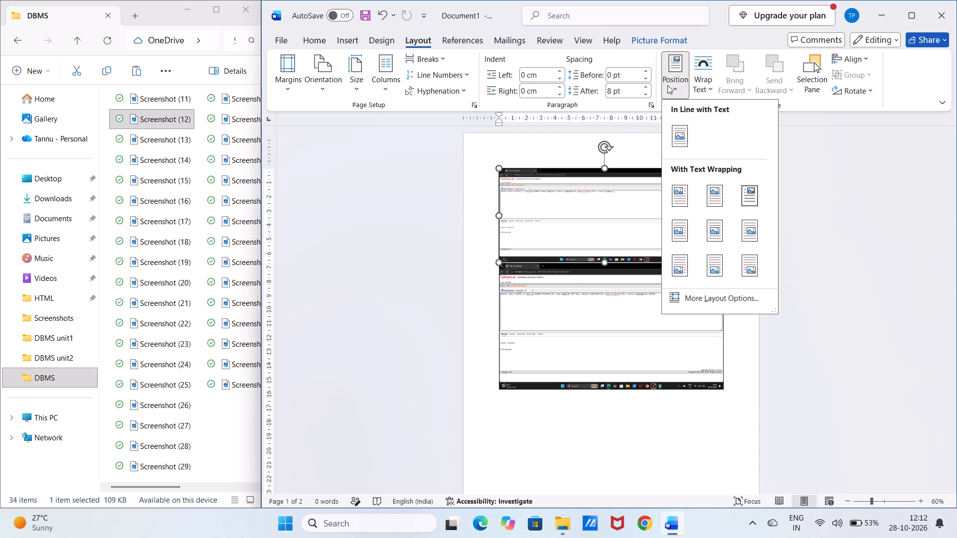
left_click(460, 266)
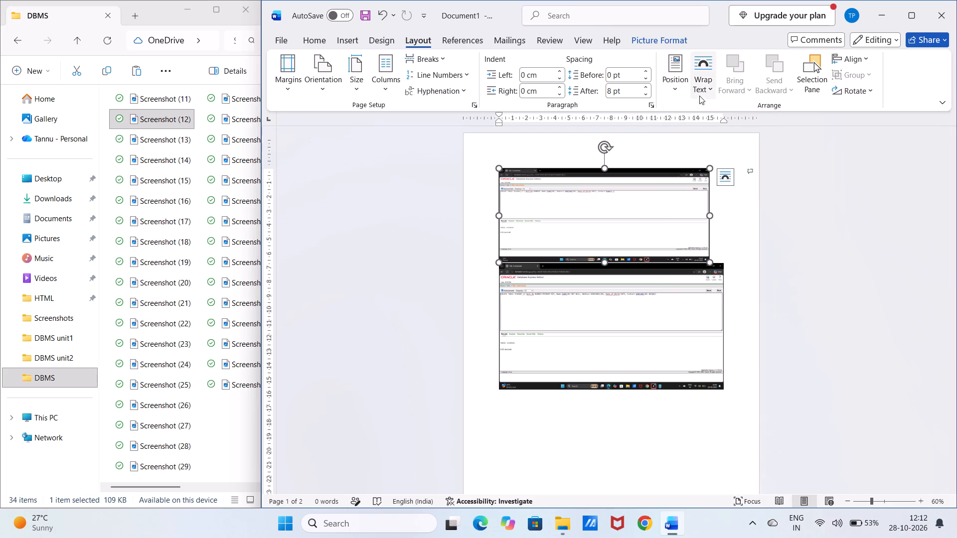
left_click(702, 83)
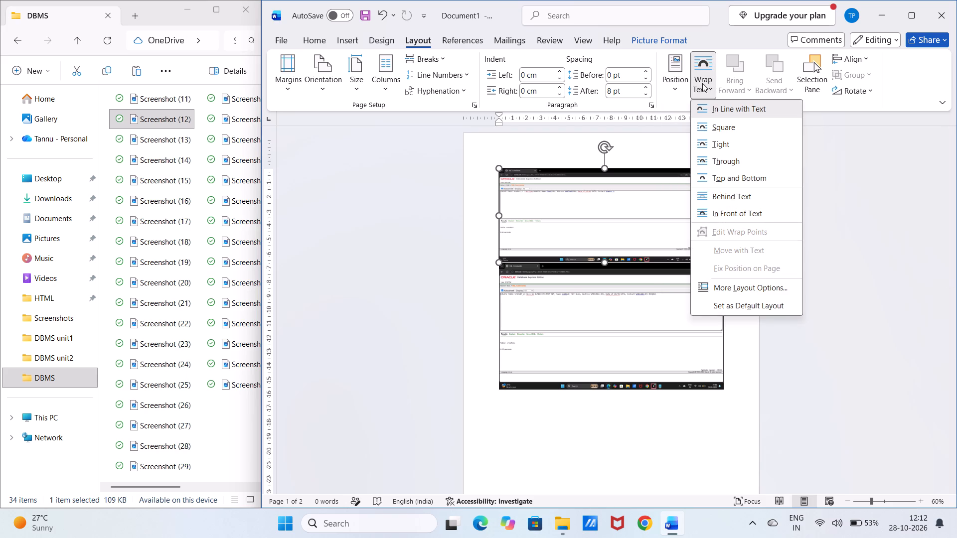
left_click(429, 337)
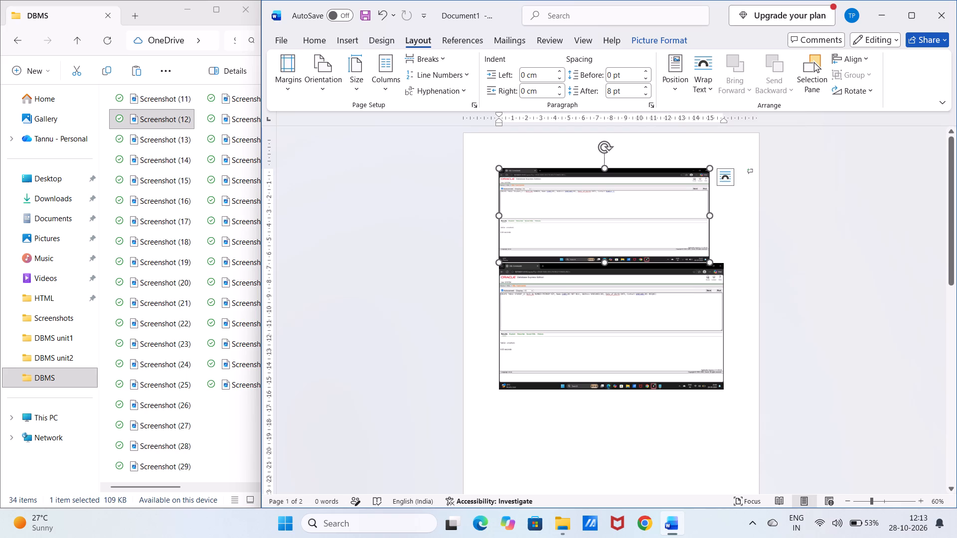
Maximize the document window and insert six blank lines between the first and second screenshots on page 1.
left_click(900, 21)
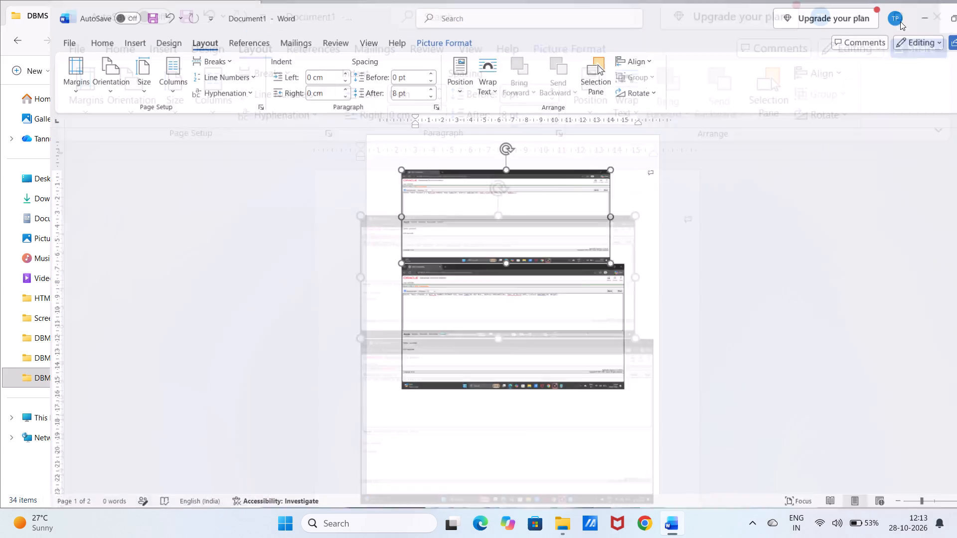
scroll(550, 302, "up", 1)
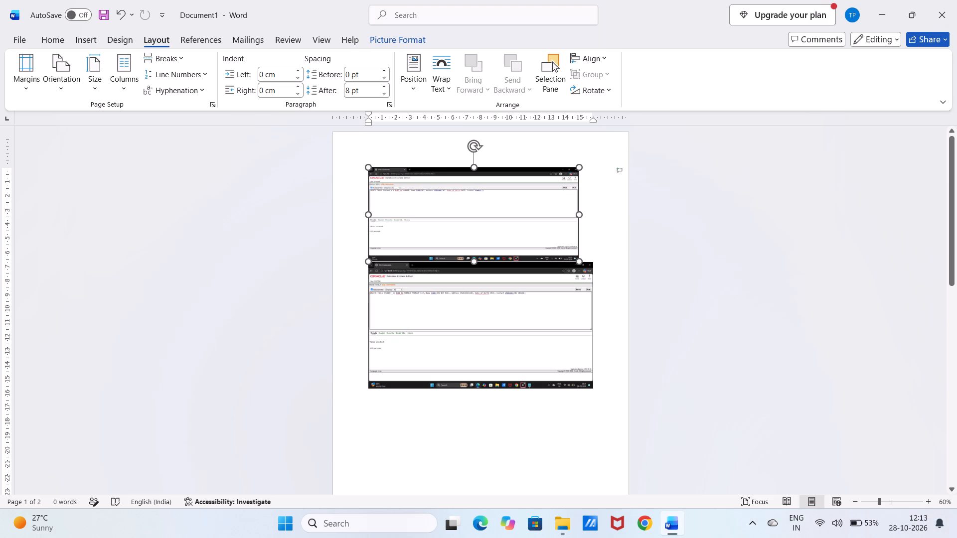
left_click(593, 251)
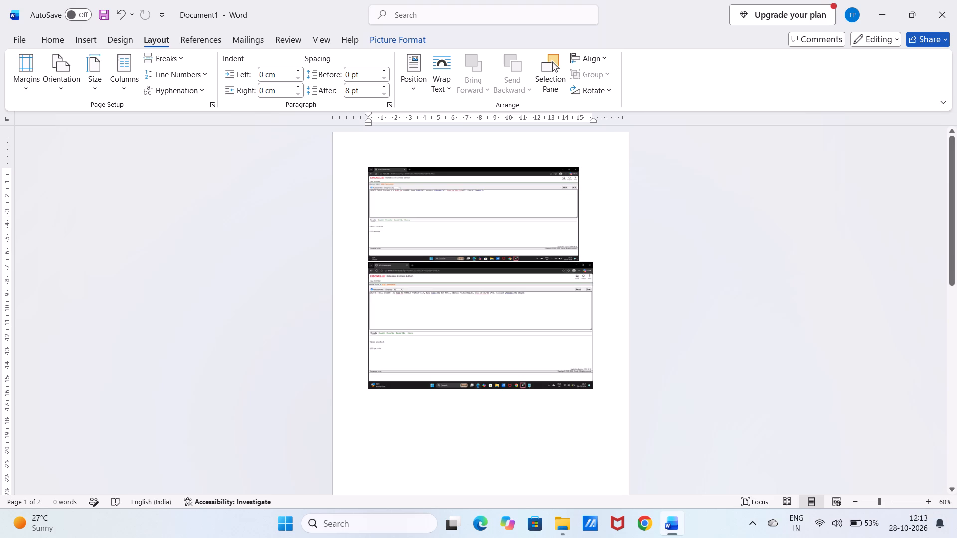
left_click(593, 251)
key("Return")
key("Return")
key("Return")
key("Return")
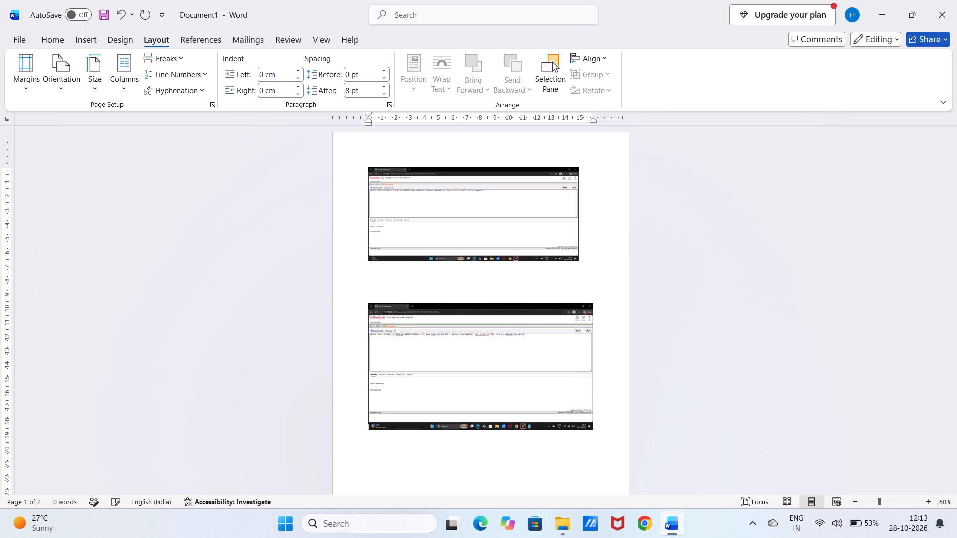
key("Return")
key("Return")
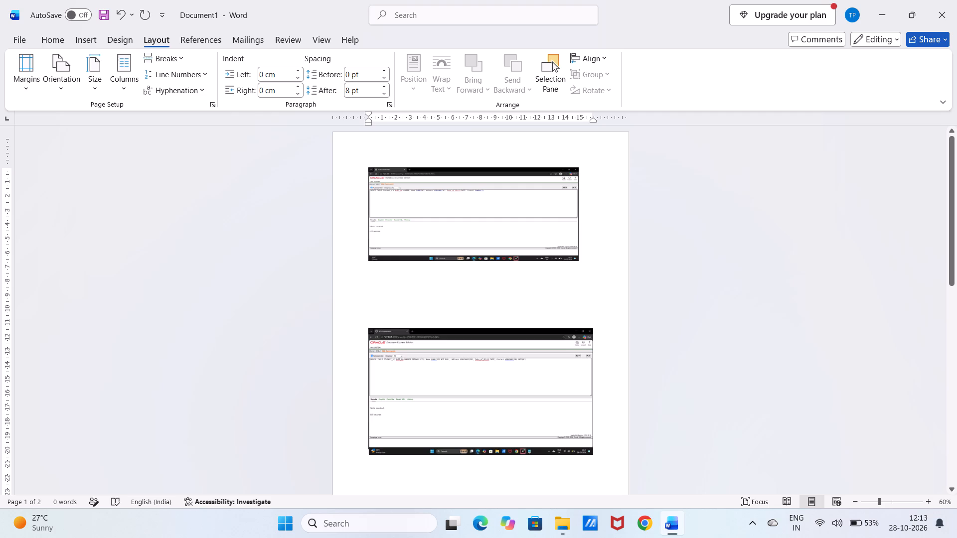
Enlarge the first screenshot to about 17.5 cm wide and 8 cm high so it extends slightly past the text margin.
left_click(543, 230)
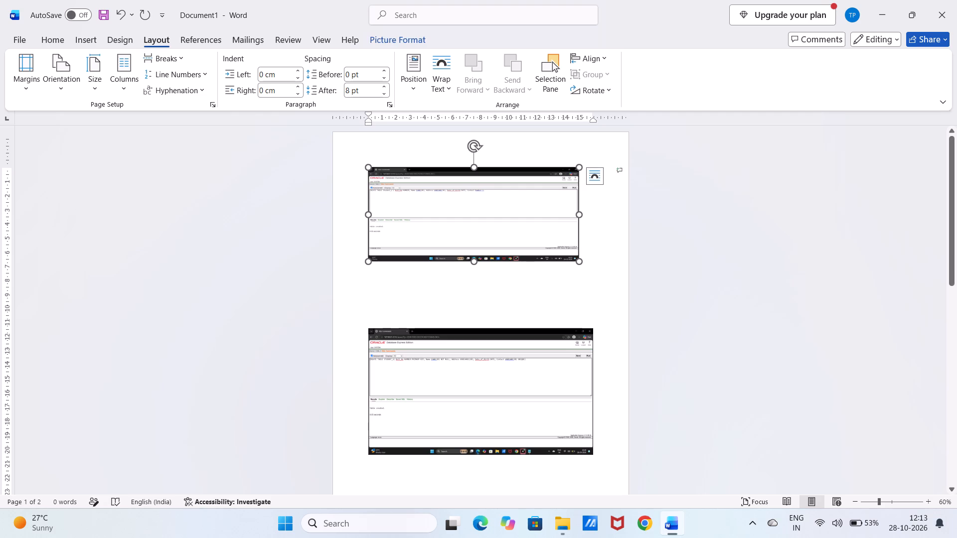
left_click_drag(577, 259, 583, 269)
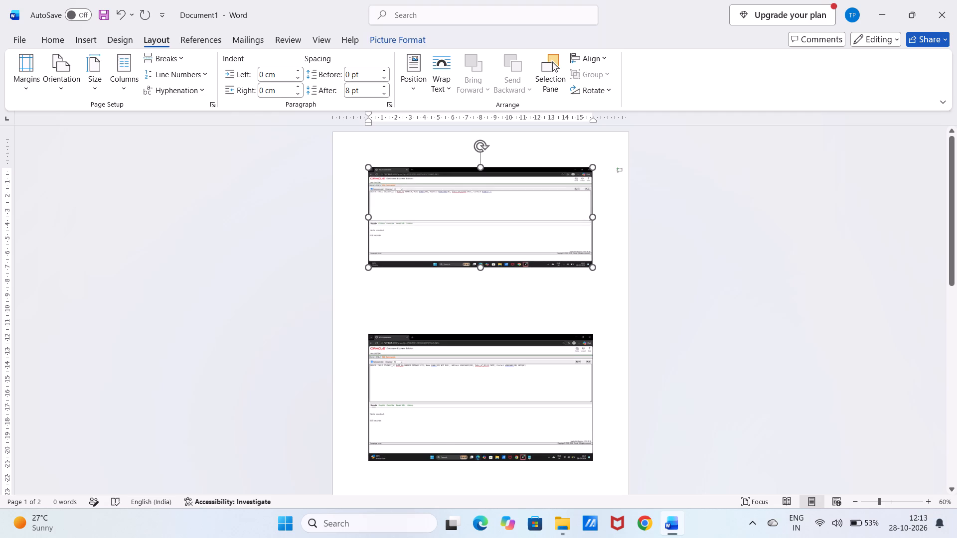
left_click_drag(583, 269, 573, 267)
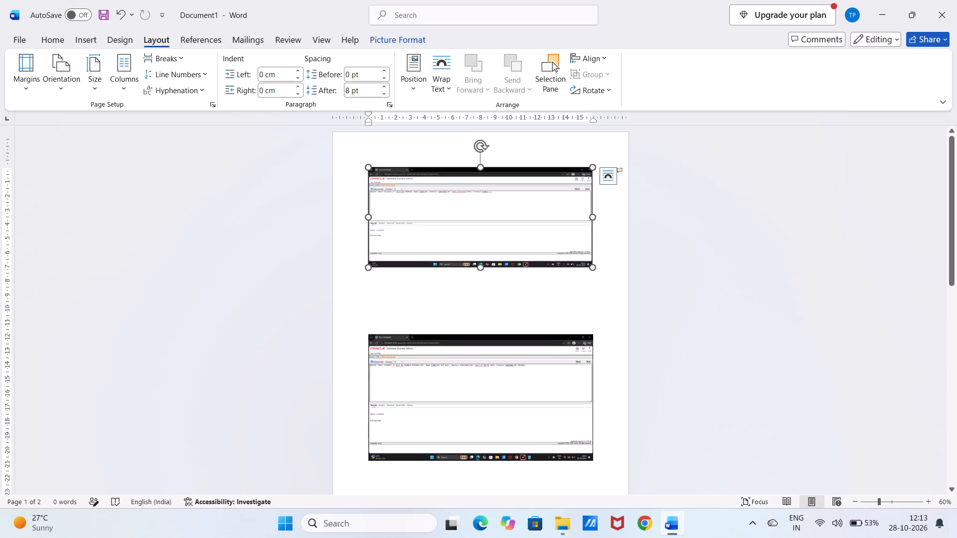
left_click(568, 299)
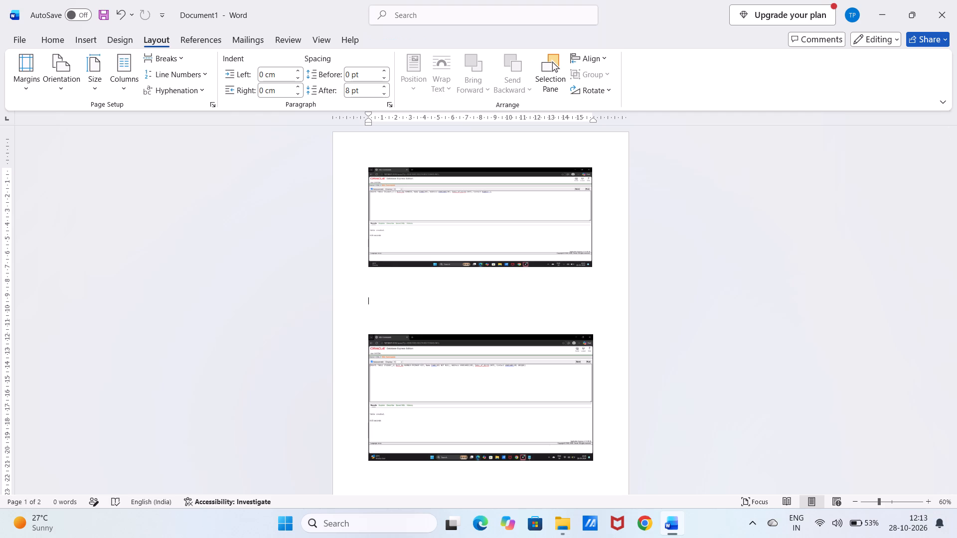
left_click(519, 211)
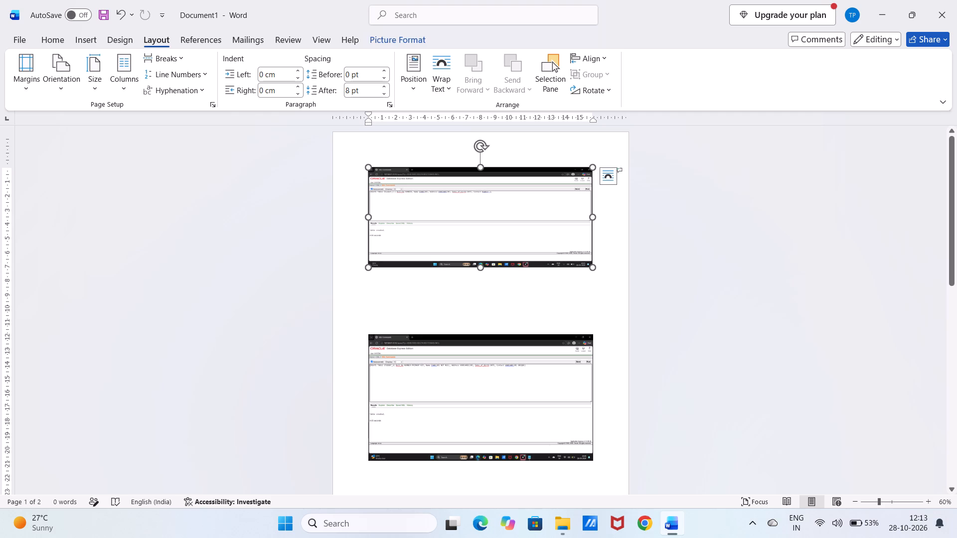
left_click_drag(592, 269, 596, 294)
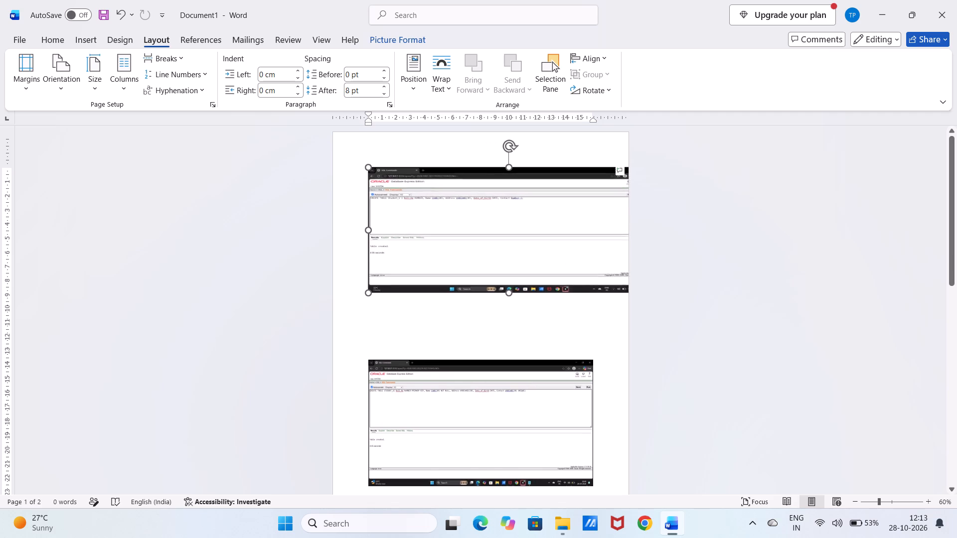
left_click_drag(596, 294, 585, 299)
left_click_drag(512, 230, 475, 232)
left_click(475, 232)
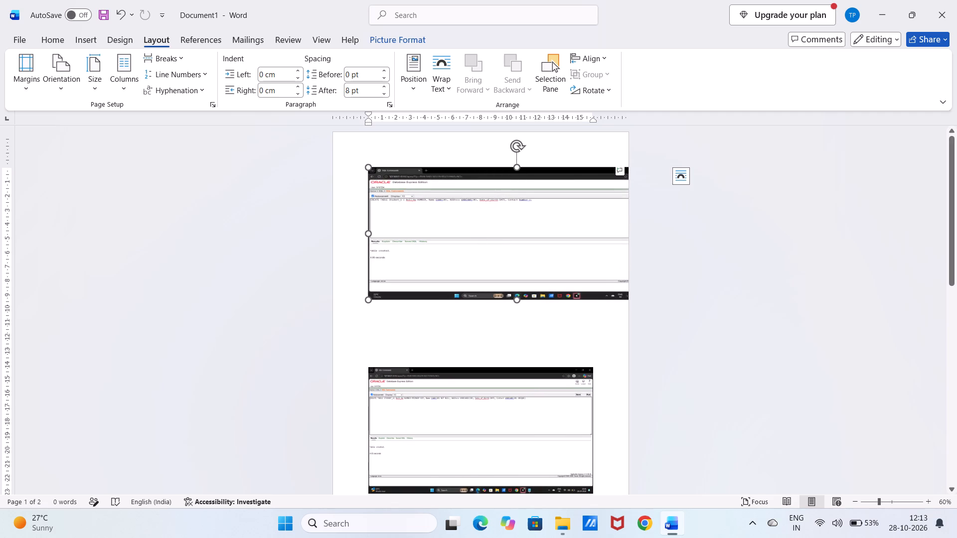
left_click(534, 262)
left_click_drag(514, 303, 509, 286)
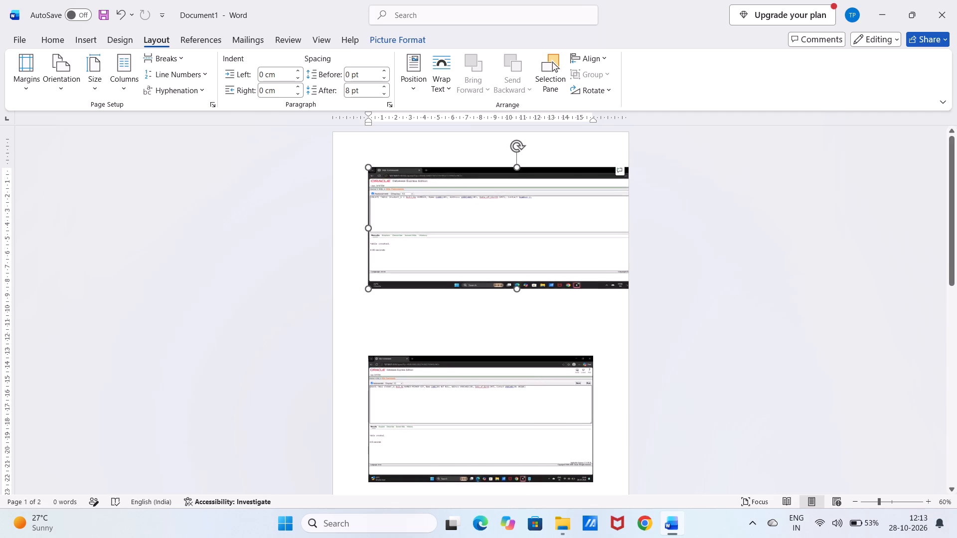
left_click_drag(509, 286, 503, 302)
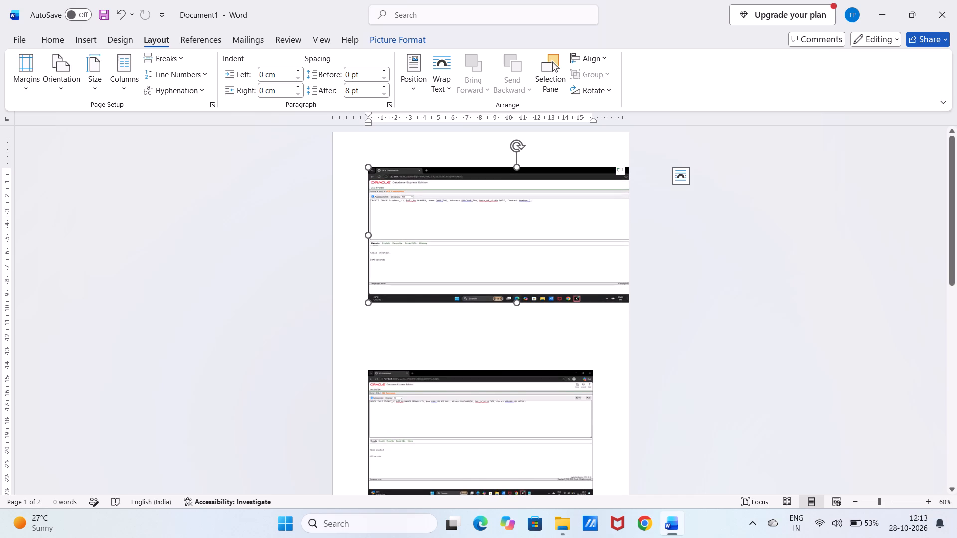
left_click_drag(367, 167, 416, 200)
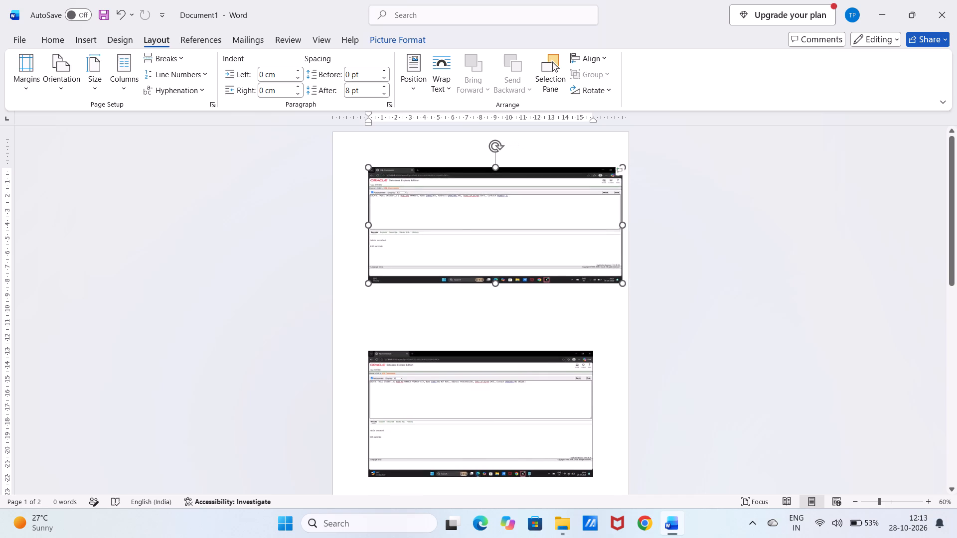
left_click_drag(416, 200, 420, 203)
scroll(515, 311, "up", 1)
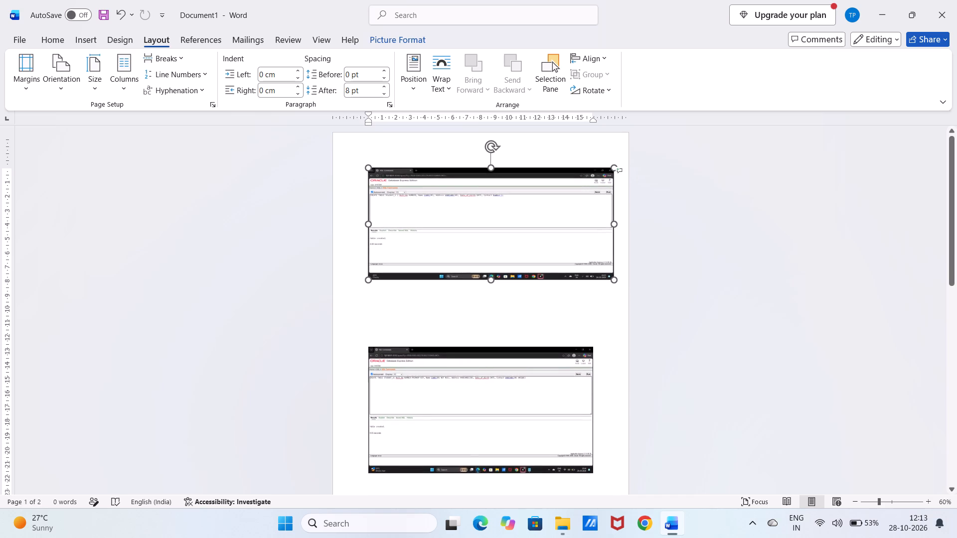
scroll(515, 311, "down", 1)
scroll(496, 249, "left", 1)
left_click(487, 319)
scroll(484, 251, "up", 1)
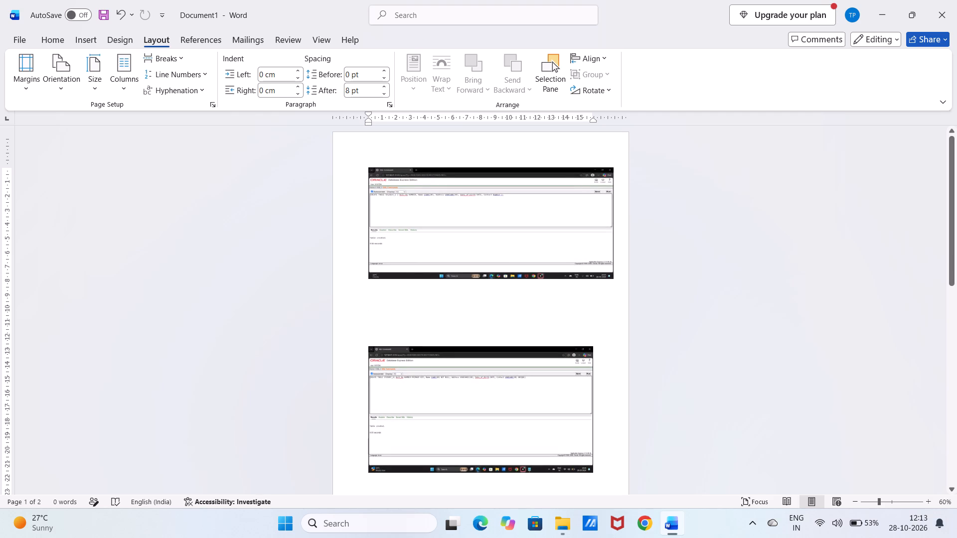
Widen the second screenshot on page 1 to about 17.7 cm, keeping its height.
left_click(482, 403)
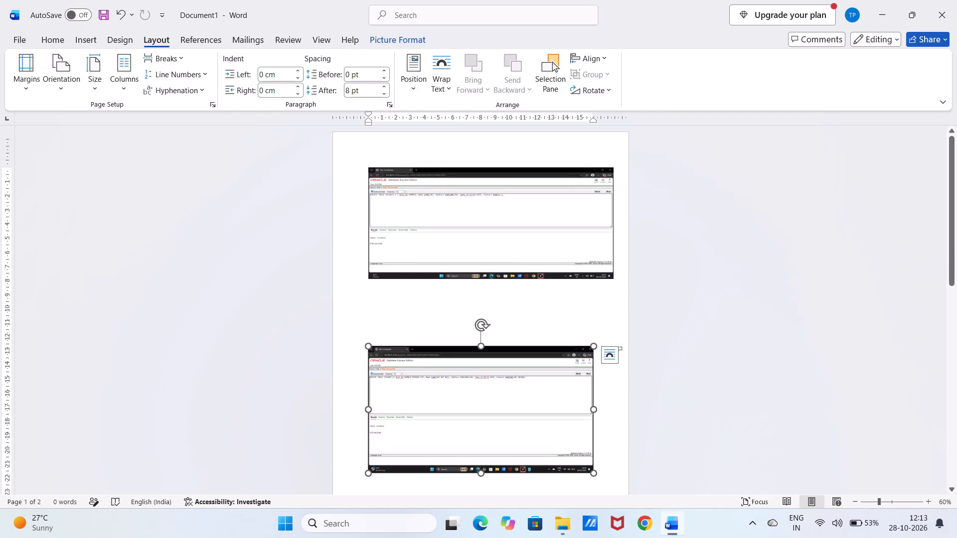
left_click(886, 502)
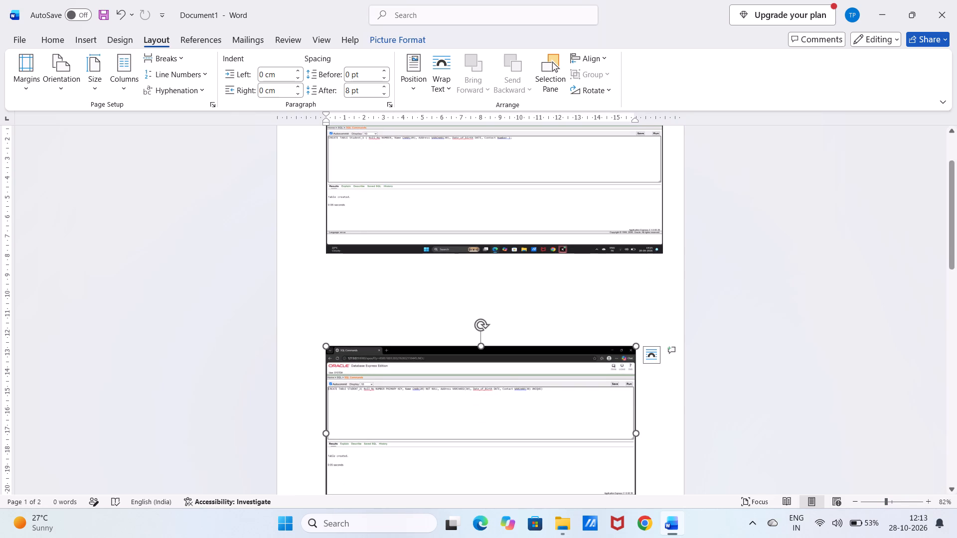
scroll(616, 323, "up", 2)
scroll(616, 323, "left", 1)
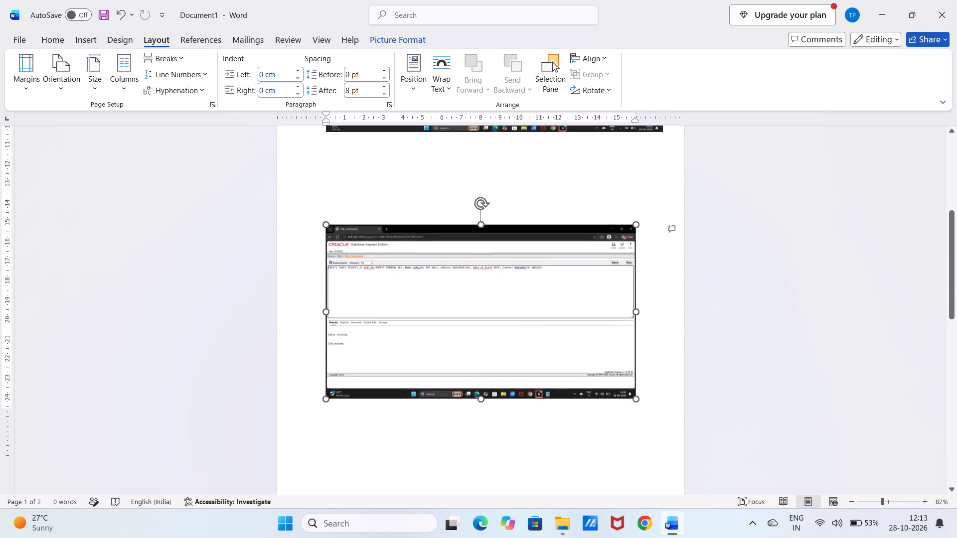
scroll(616, 323, "left", 1)
scroll(616, 323, "down", 1)
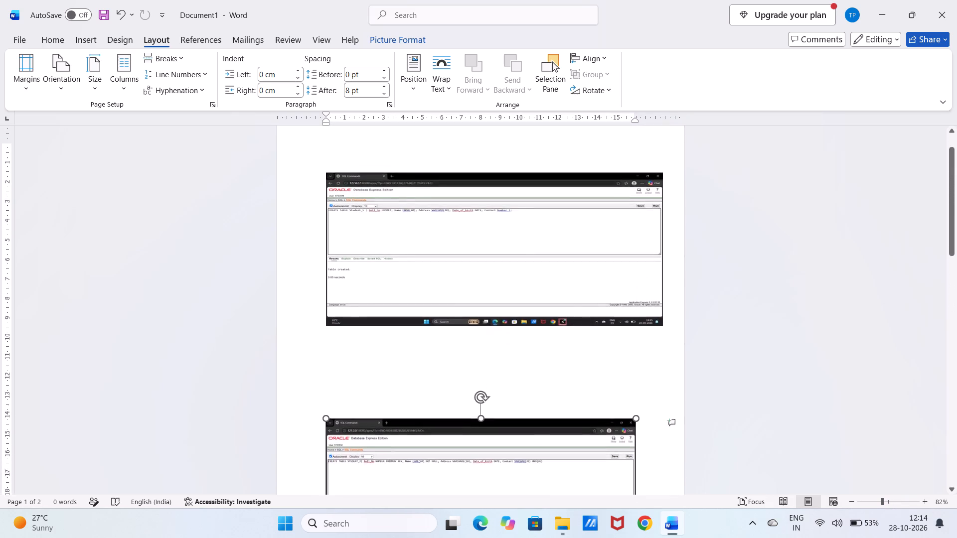
scroll(616, 323, "down", 1)
left_click_drag(638, 422, 669, 422)
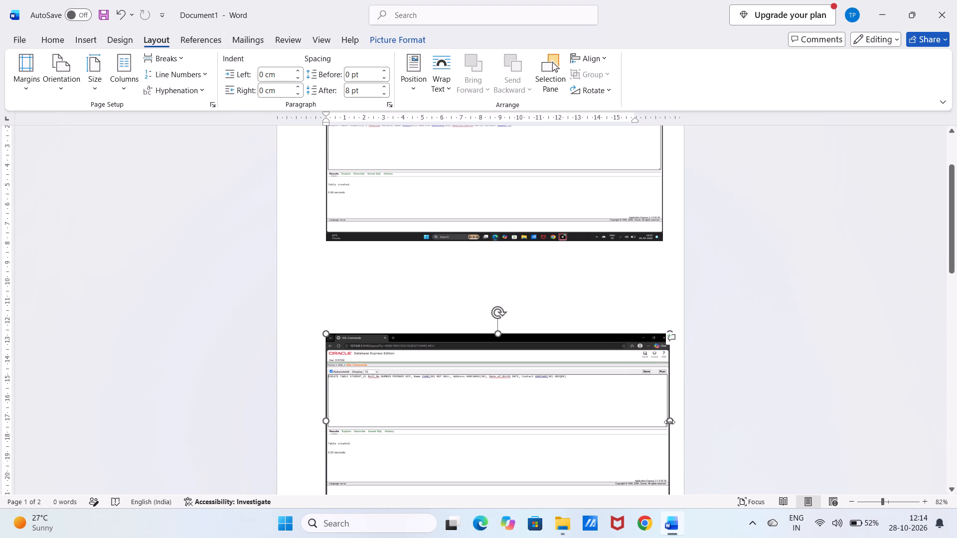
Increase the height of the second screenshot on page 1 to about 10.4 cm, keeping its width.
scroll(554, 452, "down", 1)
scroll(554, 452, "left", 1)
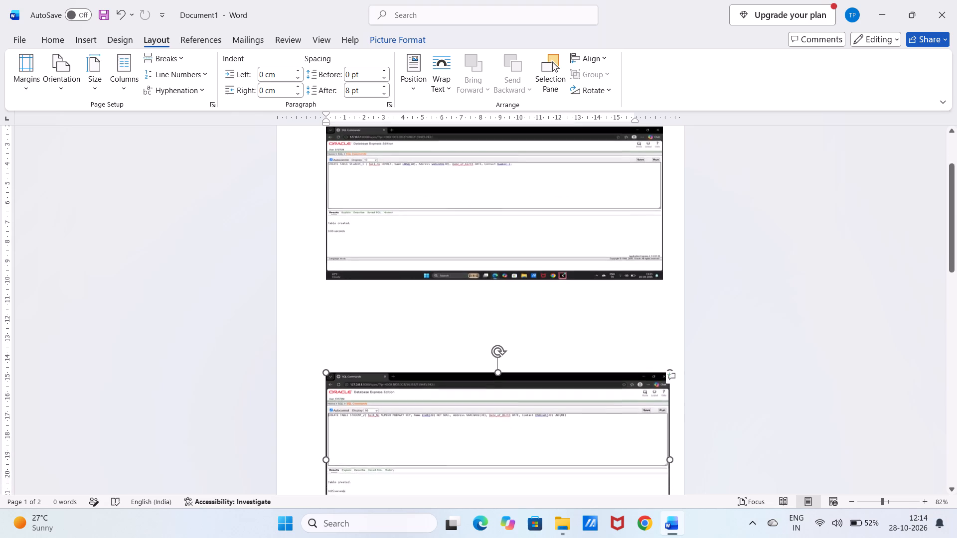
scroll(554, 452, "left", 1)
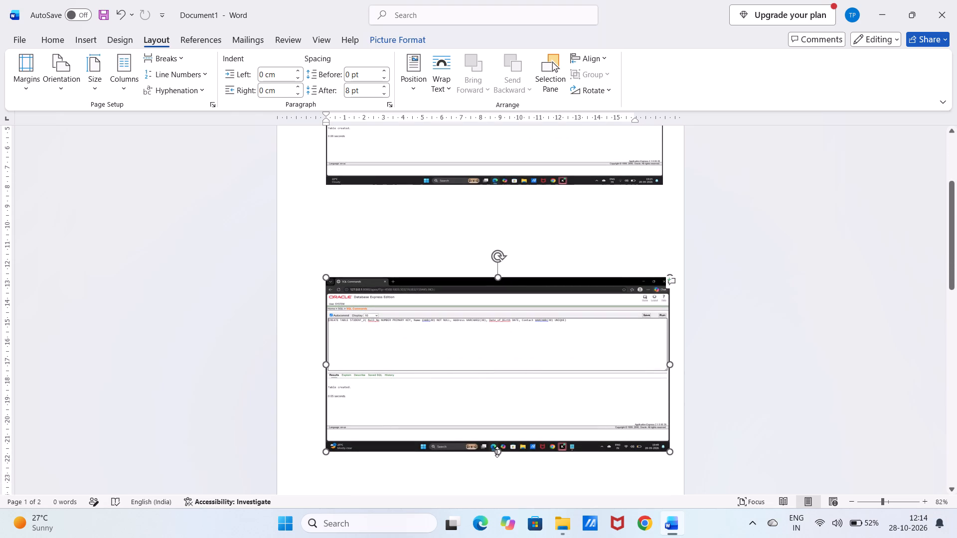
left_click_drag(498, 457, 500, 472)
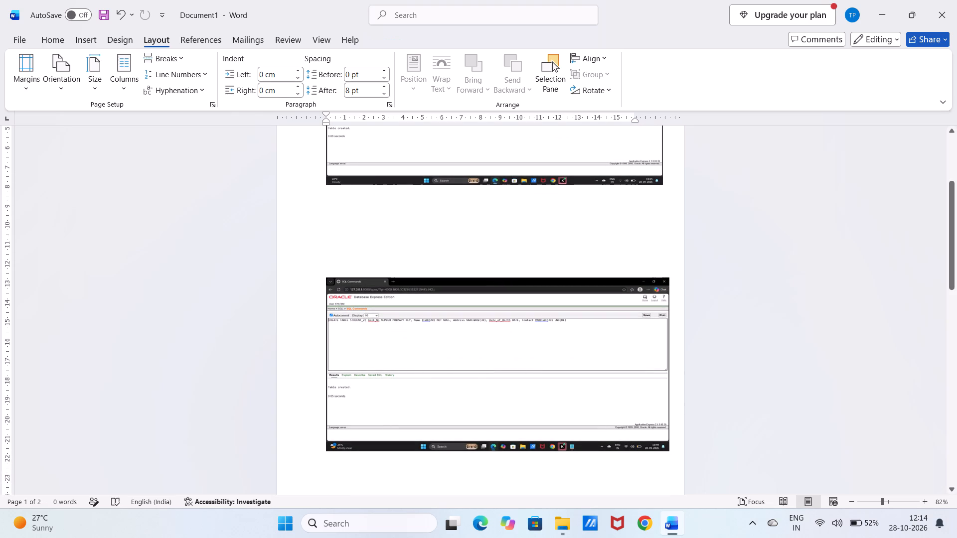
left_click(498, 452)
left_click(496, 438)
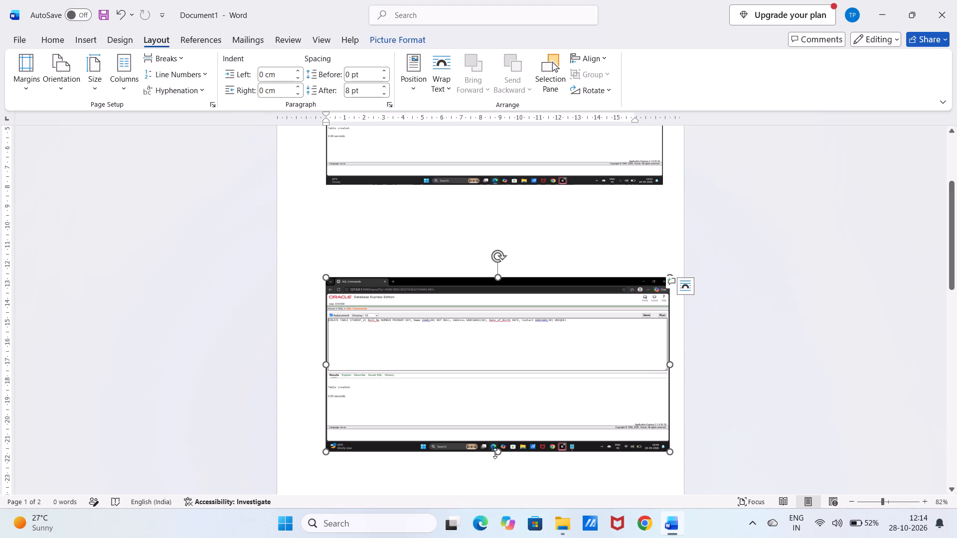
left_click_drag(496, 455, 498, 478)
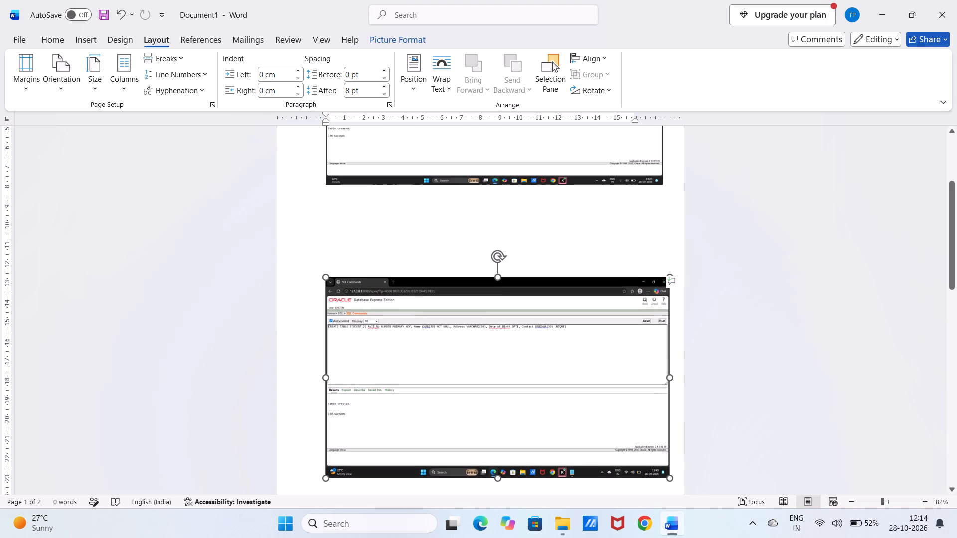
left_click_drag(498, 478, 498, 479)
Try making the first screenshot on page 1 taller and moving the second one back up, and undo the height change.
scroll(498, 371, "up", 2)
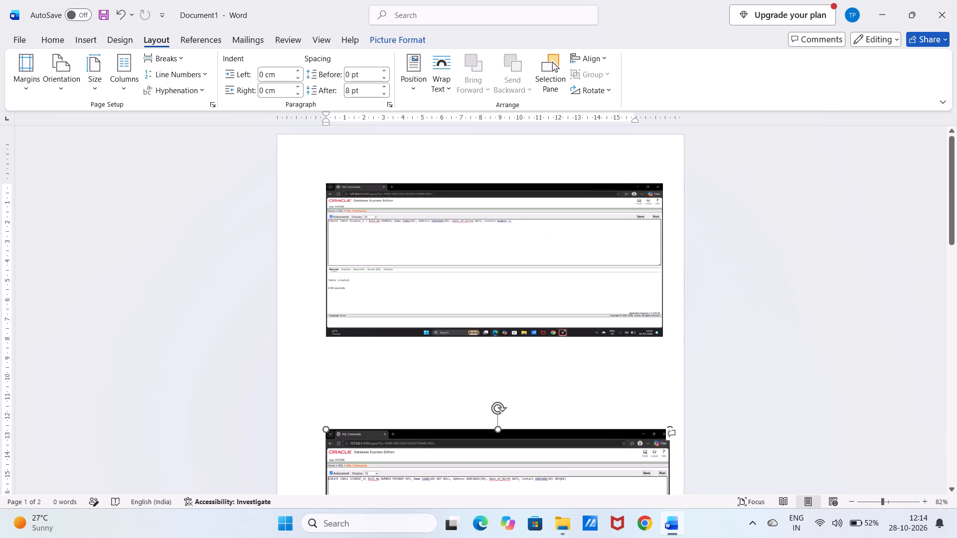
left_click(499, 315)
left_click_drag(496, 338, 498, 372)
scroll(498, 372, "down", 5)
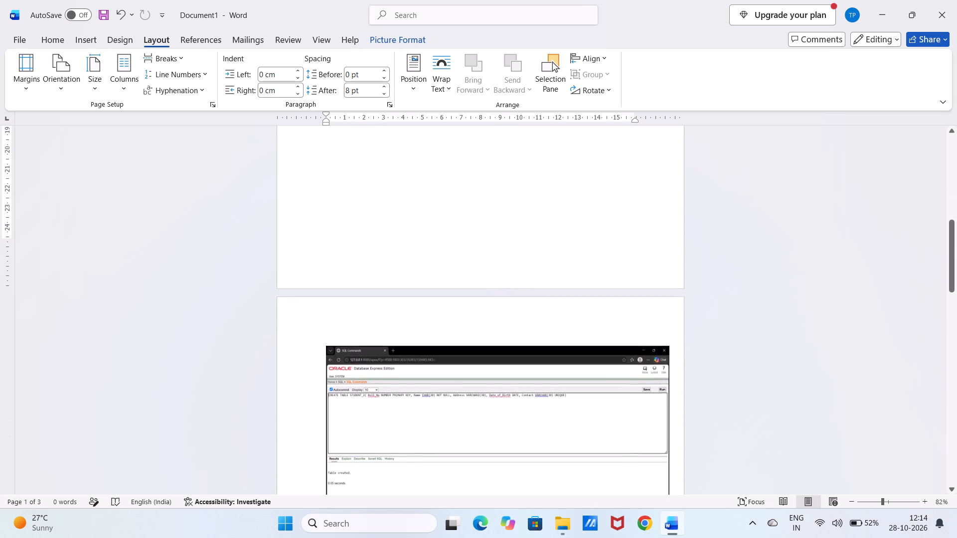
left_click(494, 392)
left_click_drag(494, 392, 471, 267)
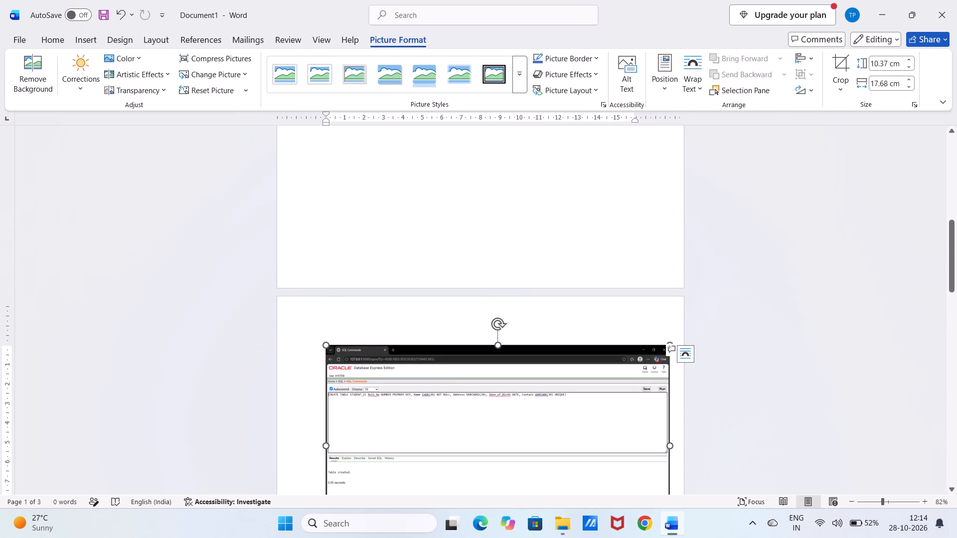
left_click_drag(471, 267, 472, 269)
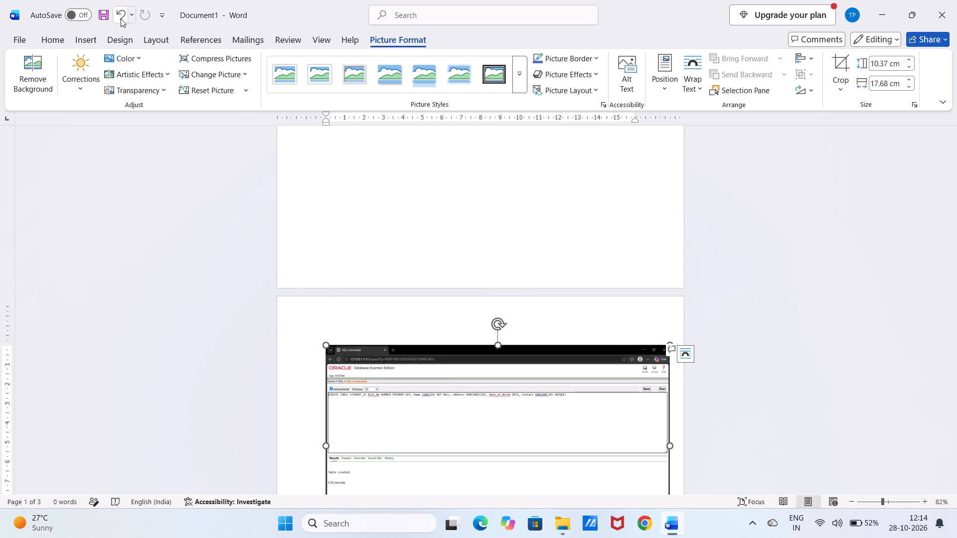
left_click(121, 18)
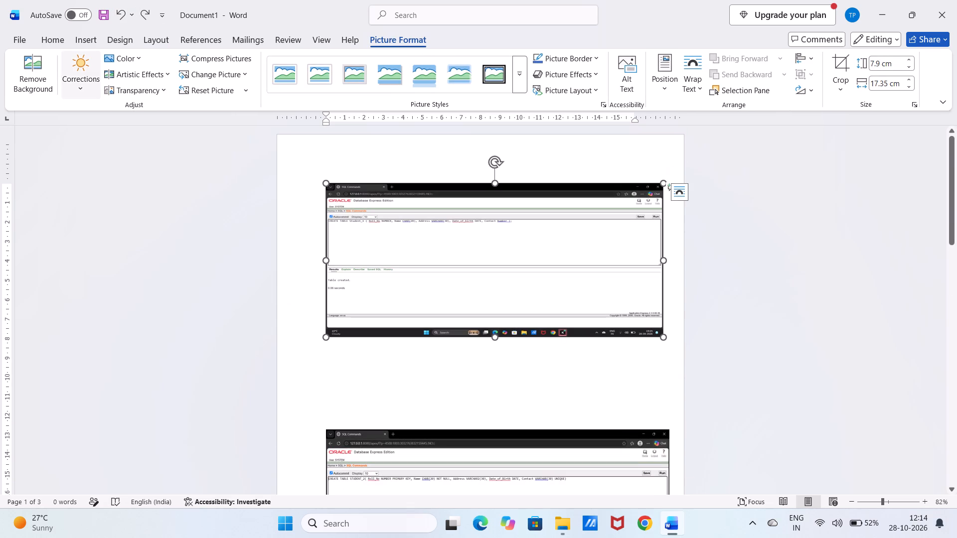
Resize the second screenshot on page 1 to about 17.4 cm wide and 9.6 cm high.
left_click(384, 459)
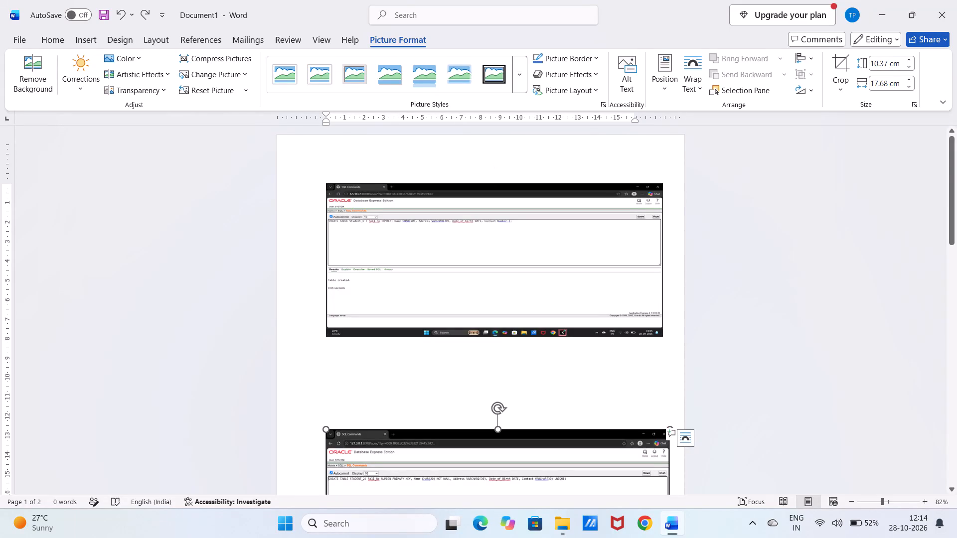
scroll(336, 472, "down", 1)
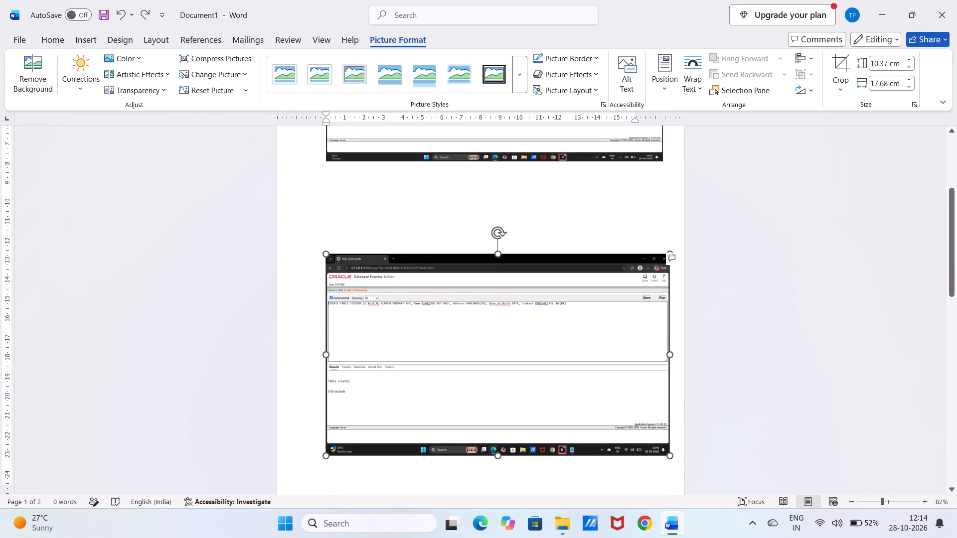
left_click_drag(323, 355, 309, 354)
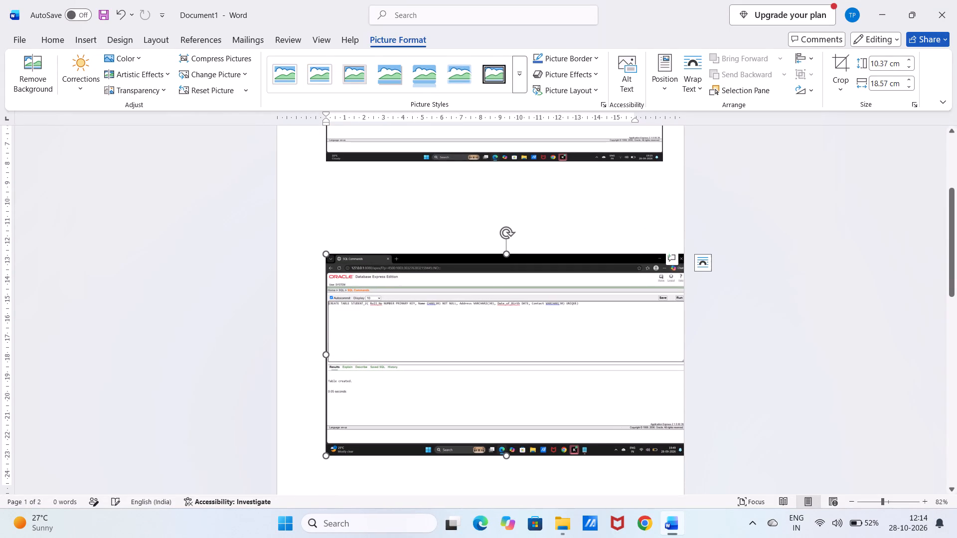
left_click_drag(324, 354, 325, 354)
left_click_drag(325, 354, 347, 357)
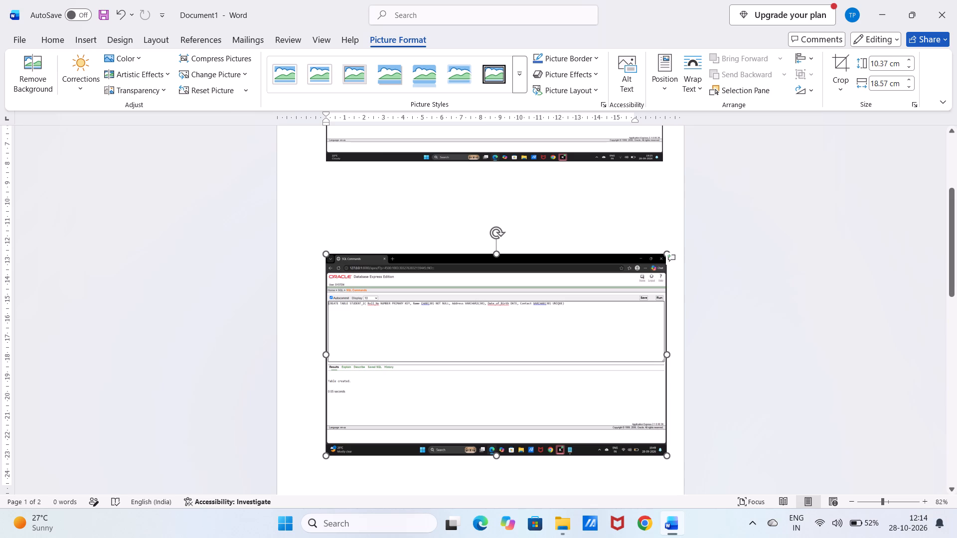
left_click_drag(347, 357, 348, 357)
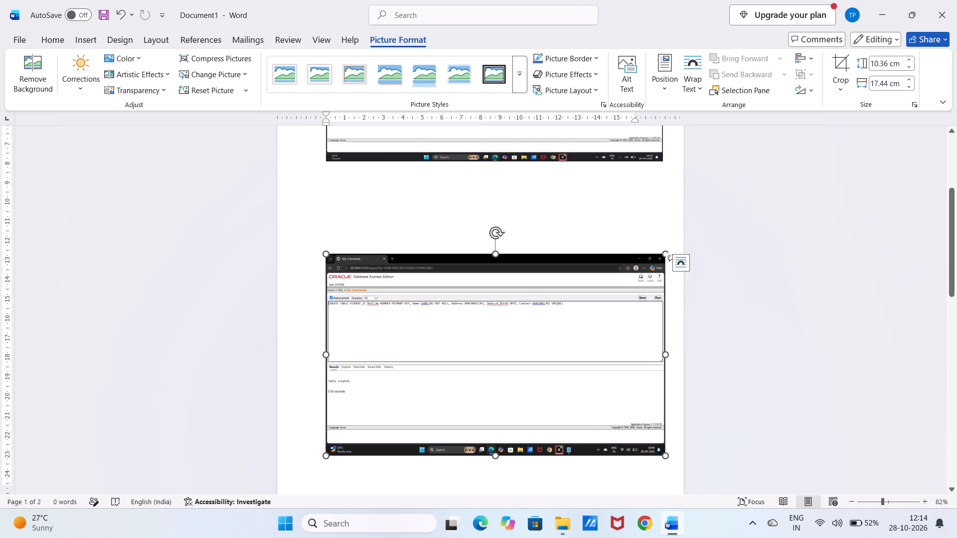
left_click_drag(496, 253, 496, 269)
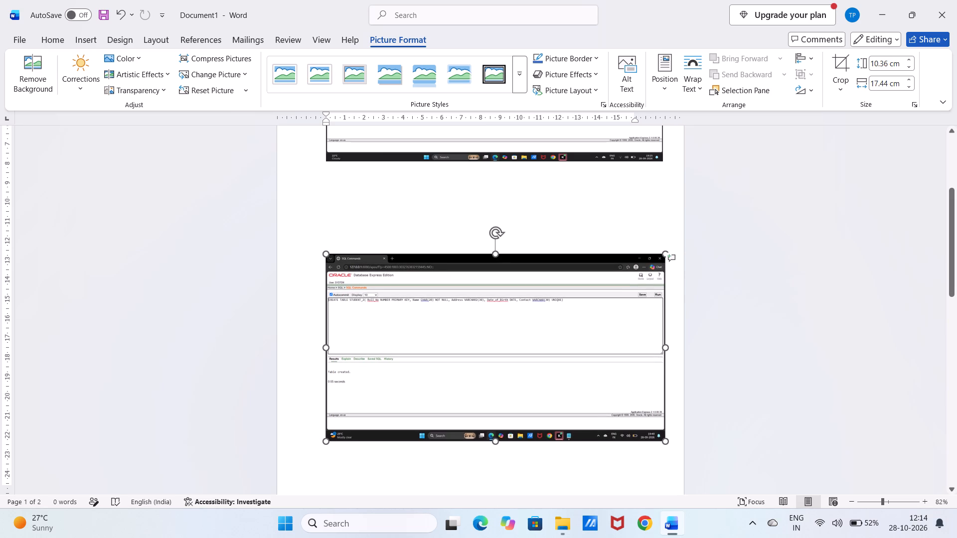
left_click_drag(496, 269, 496, 269)
Switch to the DBMS folder window and arrange it side by side with the Word document.
scroll(503, 315, "left", 1)
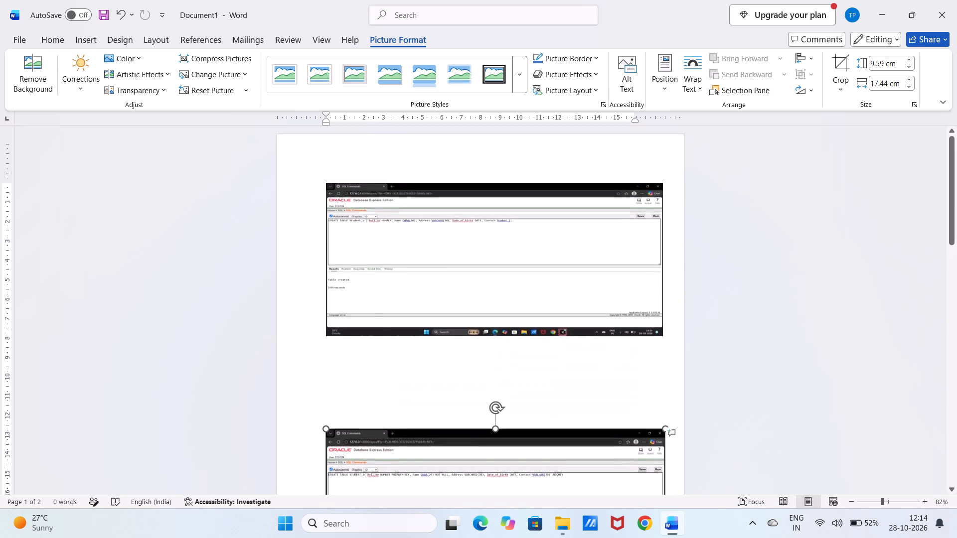
scroll(503, 315, "left", 1)
scroll(503, 315, "down", 6)
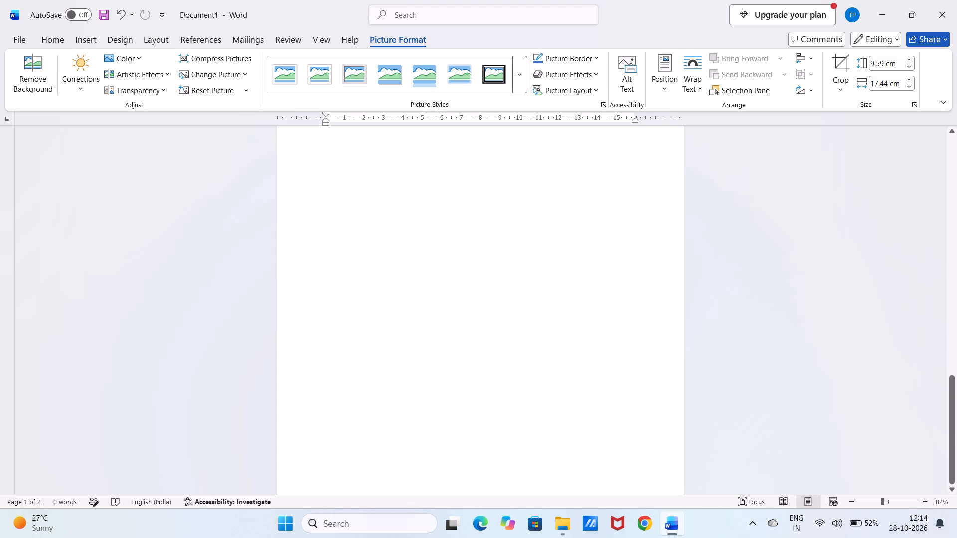
scroll(503, 315, "down", 2)
scroll(503, 315, "up", 5)
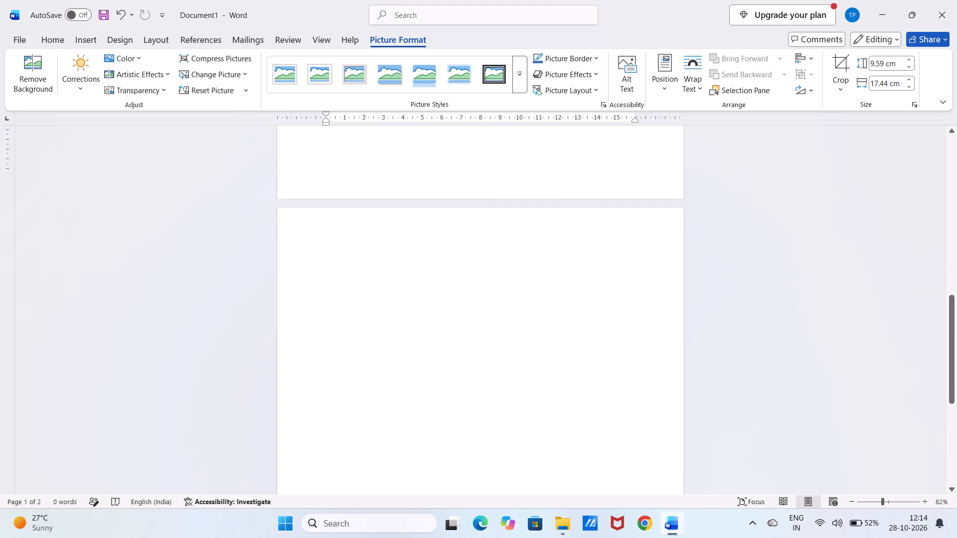
scroll(503, 315, "up", 4)
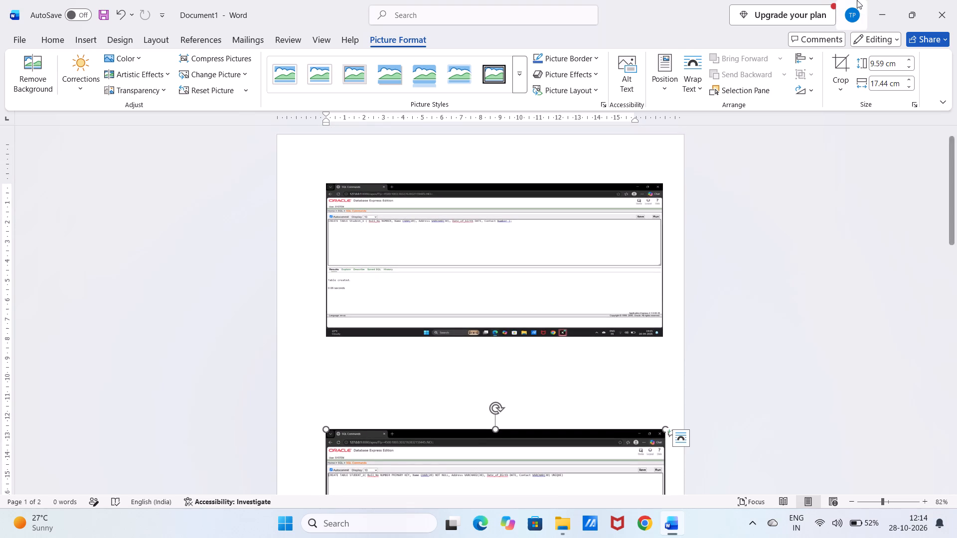
left_click(888, 19)
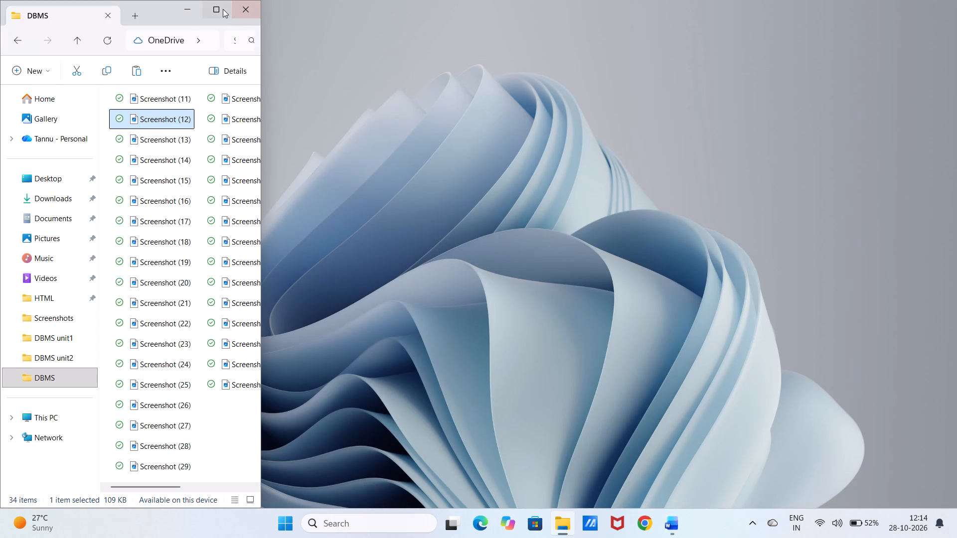
left_click(211, 35)
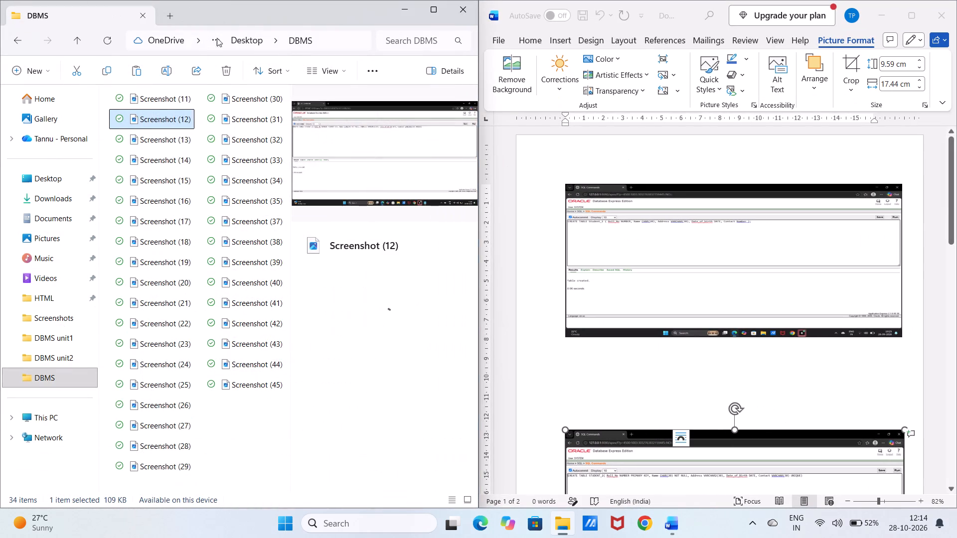
Copy the Screenshot (13) file from the DBMS folder.
scroll(562, 293, "down", 5)
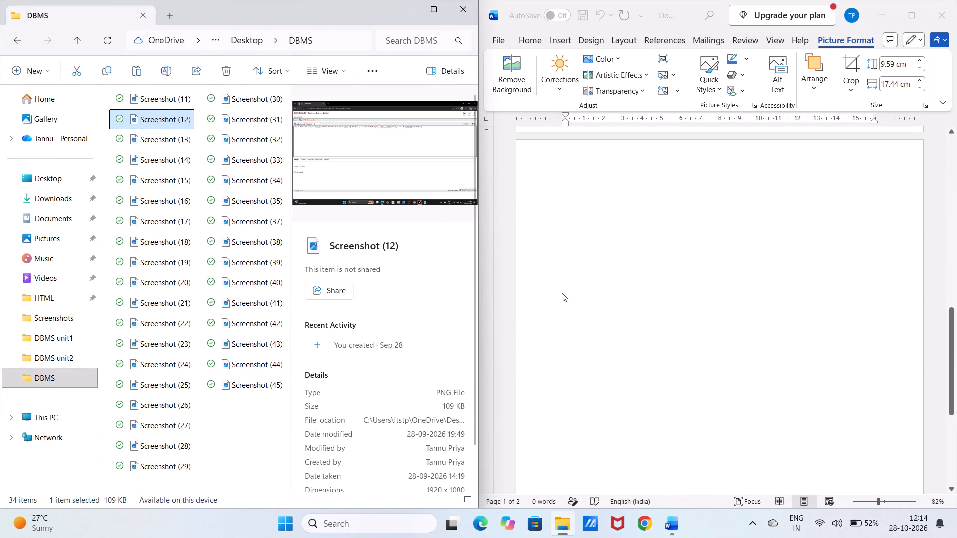
left_click(184, 141)
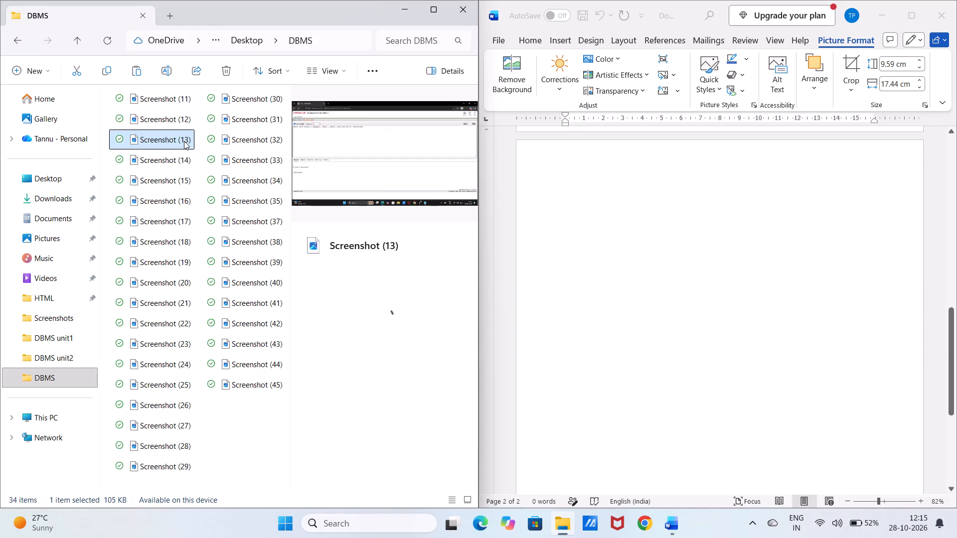
key("ctrl+c")
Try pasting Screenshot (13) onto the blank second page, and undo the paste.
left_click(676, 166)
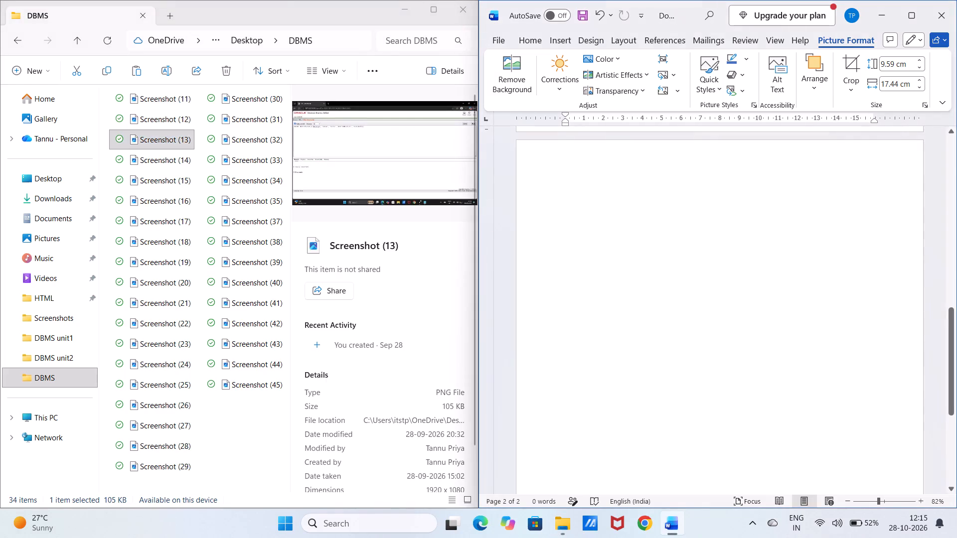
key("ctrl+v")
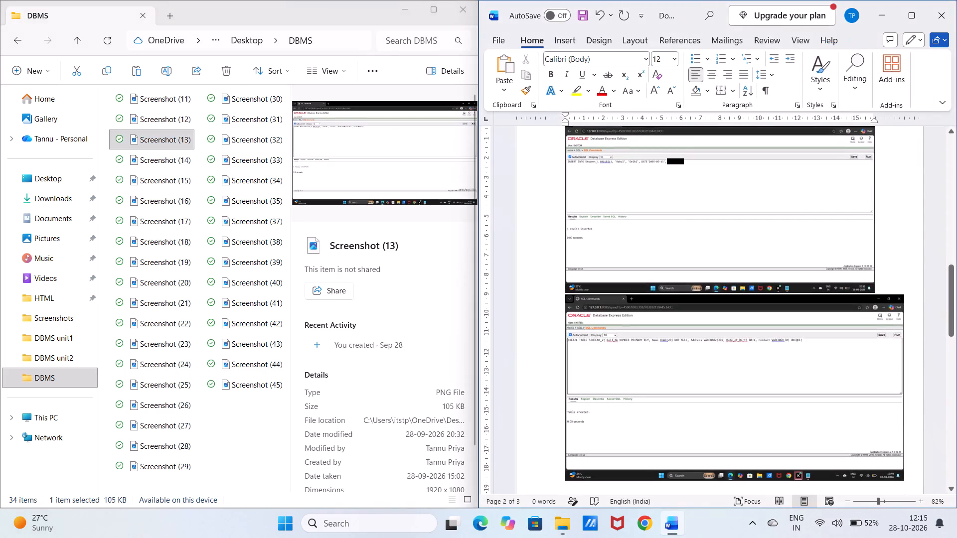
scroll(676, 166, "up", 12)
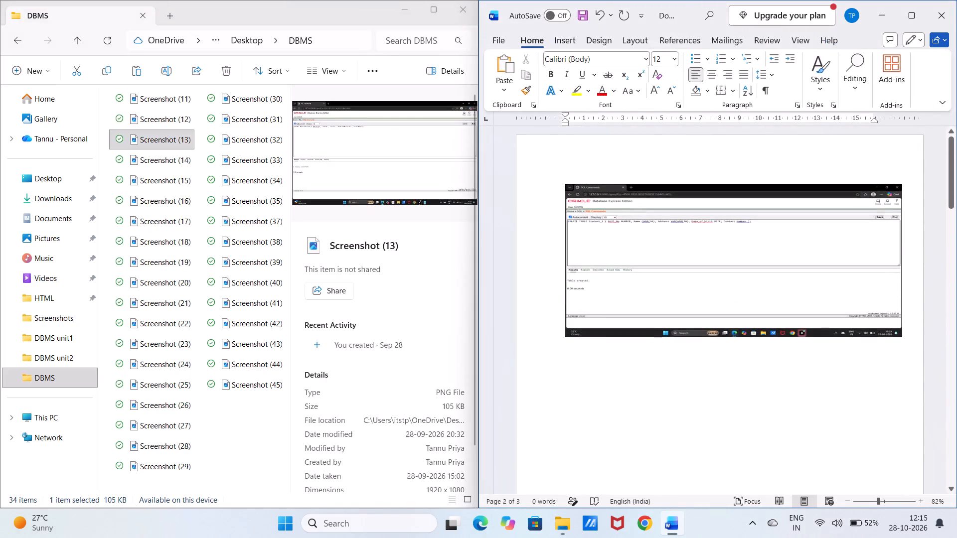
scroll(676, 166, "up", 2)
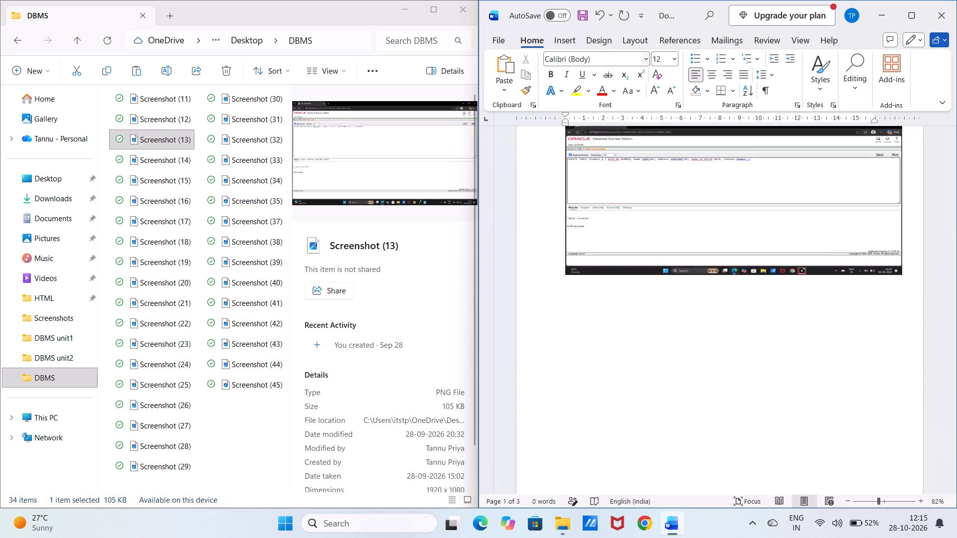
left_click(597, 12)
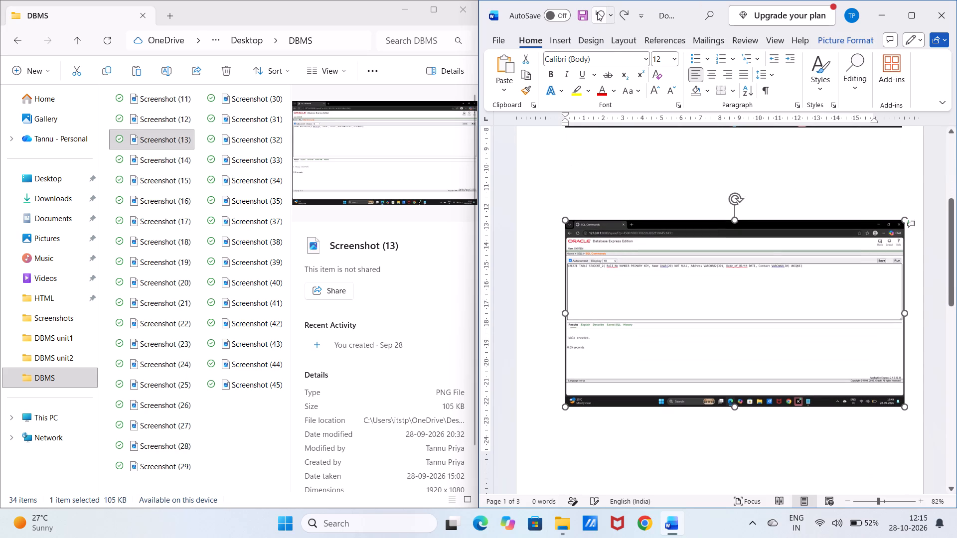
Place the cursor at the start of page 2 and paste Screenshot (13) there.
scroll(638, 182, "up", 8)
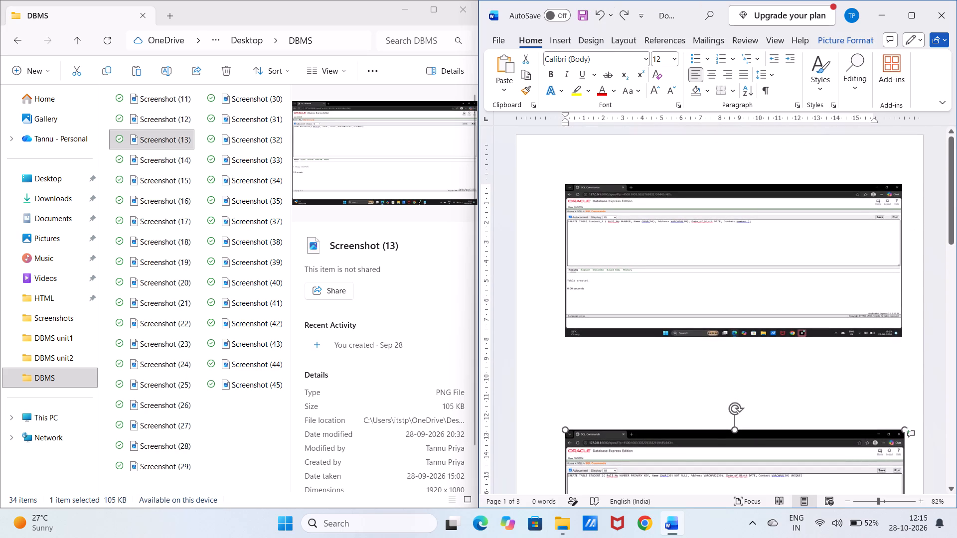
scroll(638, 182, "down", 11)
left_click(638, 182)
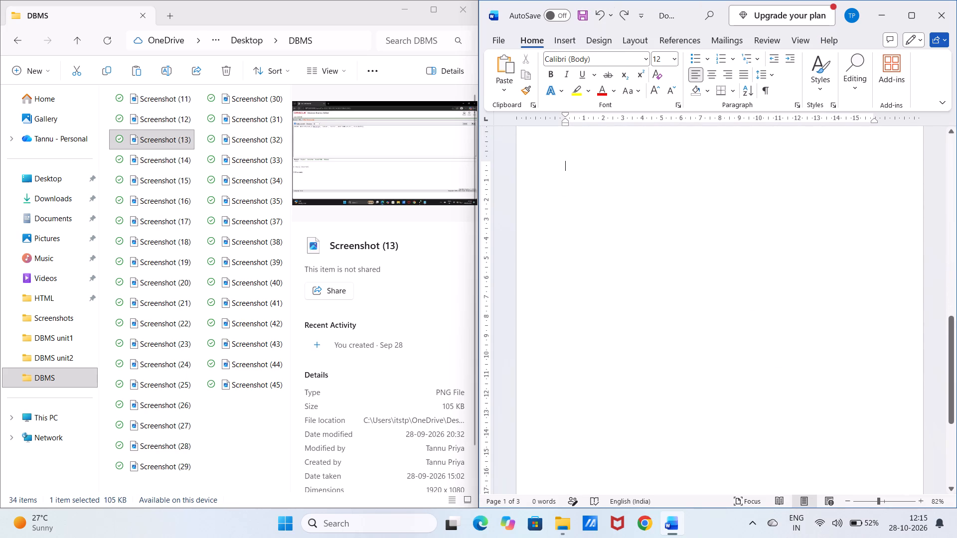
key("ctrl+v")
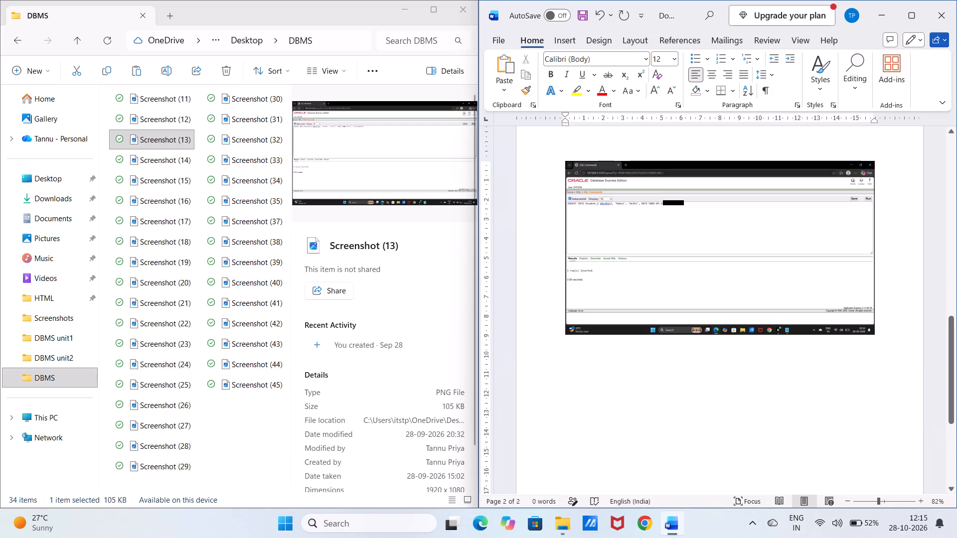
left_click(688, 378)
Copy Screenshot (14) from the DBMS folder and paste it below the Screenshot (13) picture on page 2, leaving a gap between them.
left_click(188, 160)
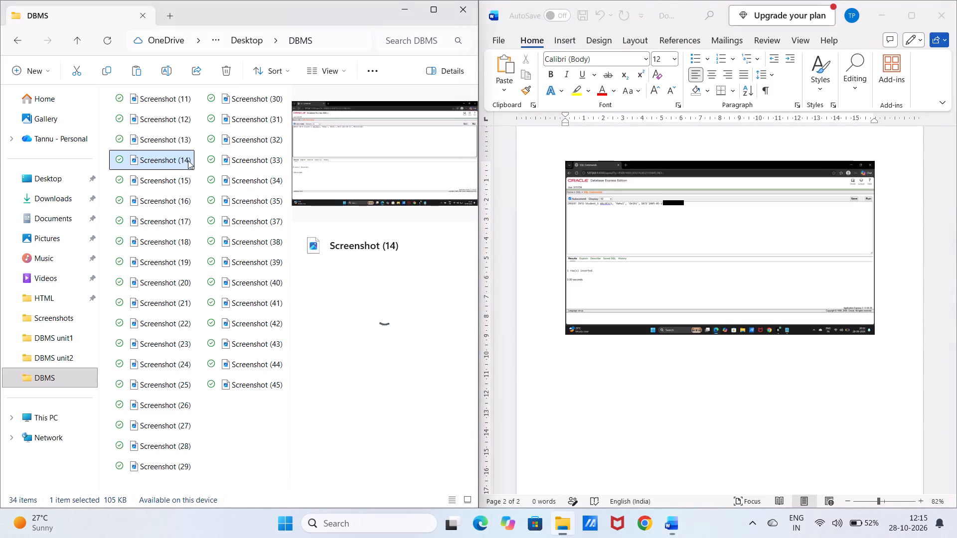
key("ctrl+c")
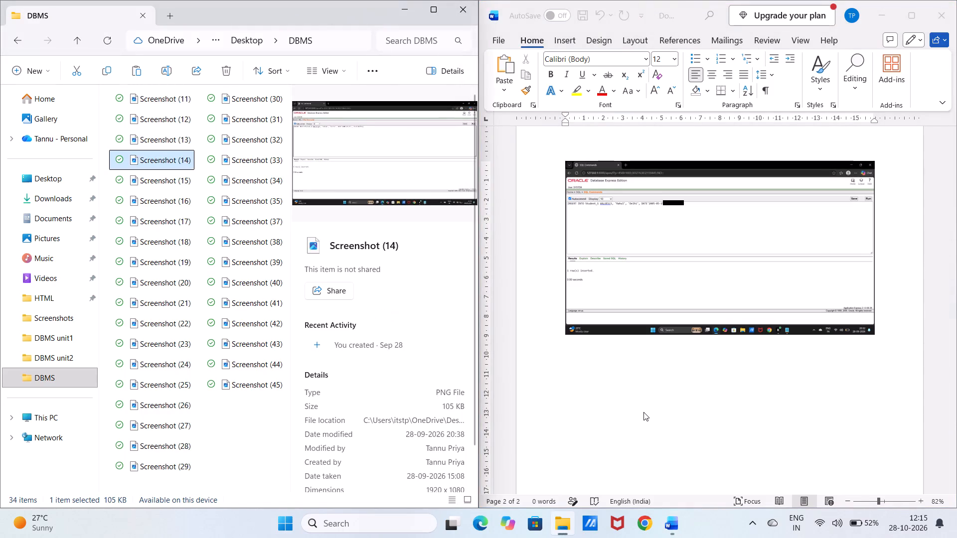
double_click(643, 412)
key("Return")
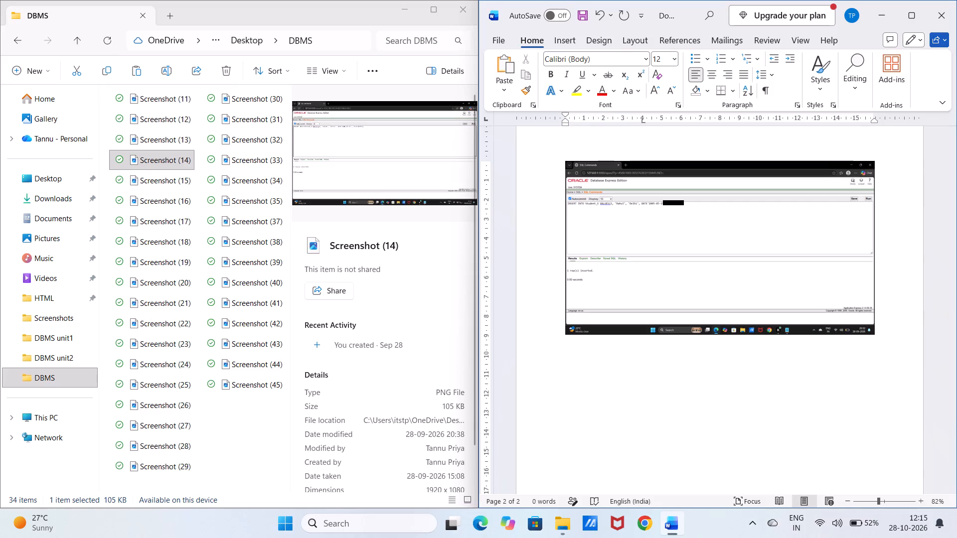
left_click(574, 378)
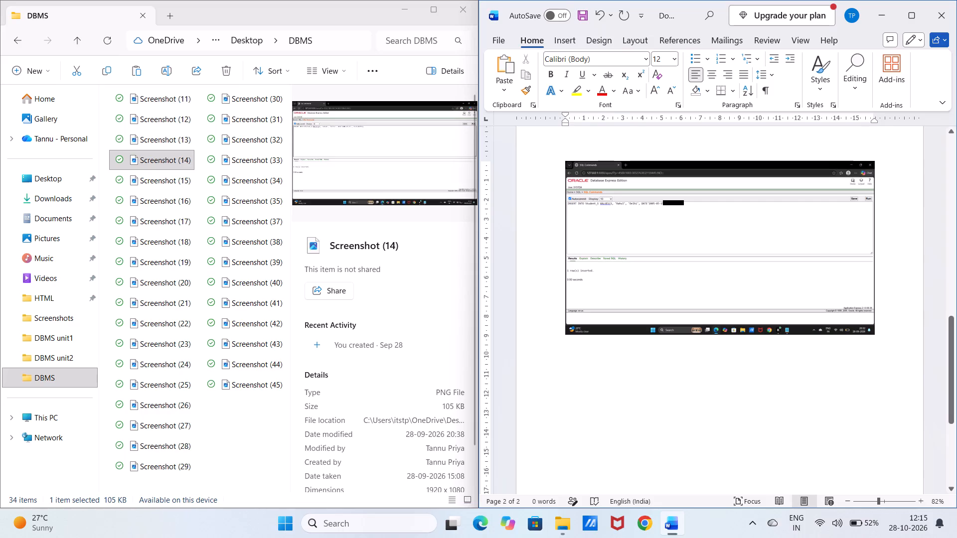
key("ctrl+v")
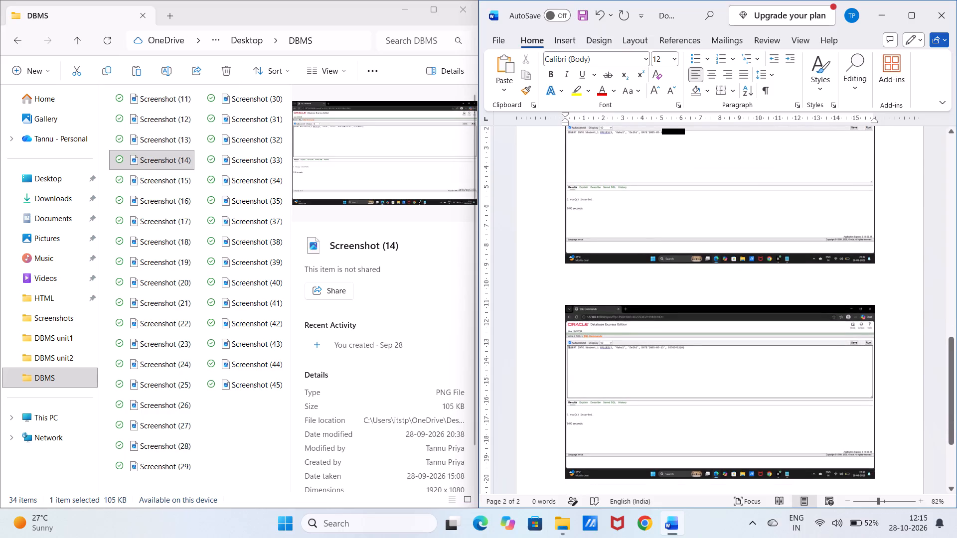
Insert a page break after Screenshot (14), and copy Screenshot (15) from the DBMS folder onto the new page 3.
scroll(669, 411, "down", 4)
key("ctrl+Return")
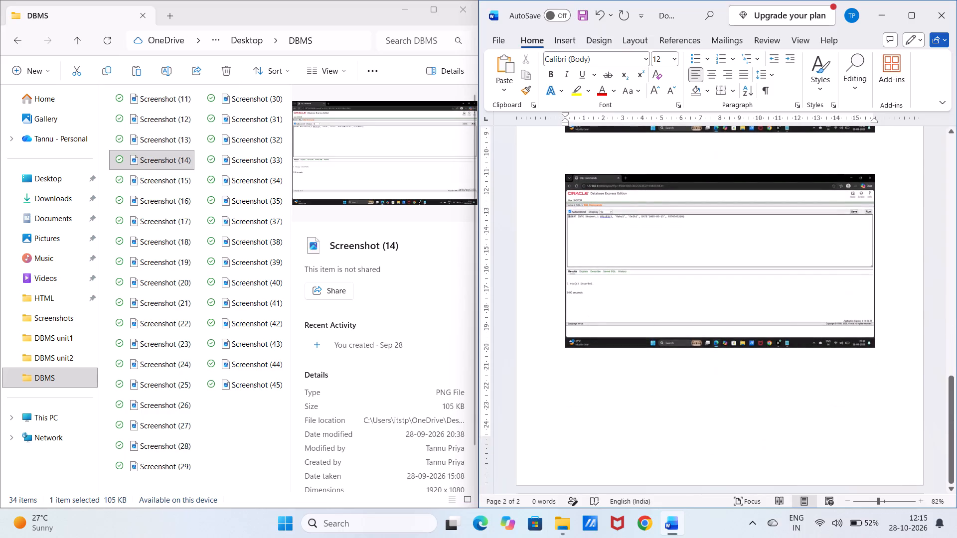
left_click(171, 185)
key("ctrl+c")
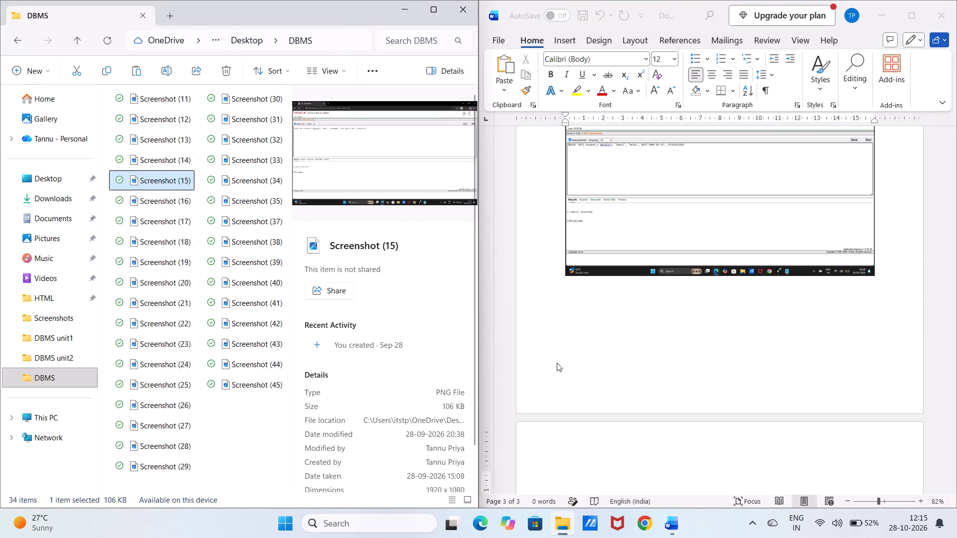
left_click(608, 462)
key("ctrl+v")
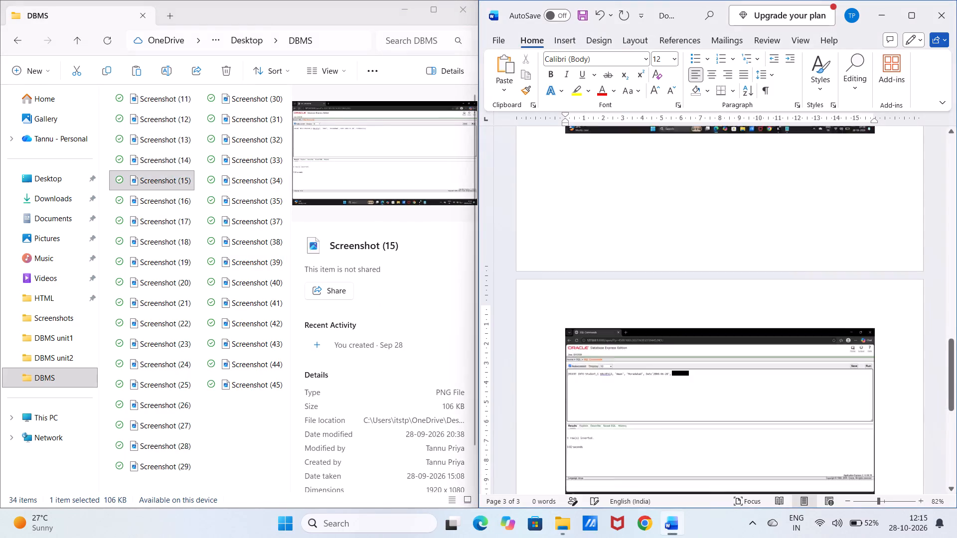
Copy Screenshot (16) from the DBMS folder and paste it below the Screenshot (15) picture on page 3, leaving a gap between them.
scroll(606, 471, "down", 1)
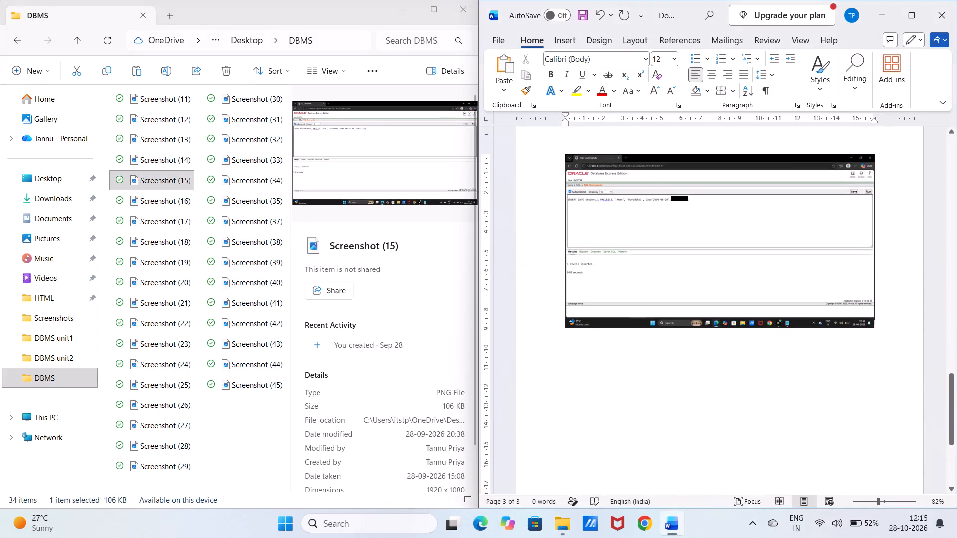
left_click(586, 398)
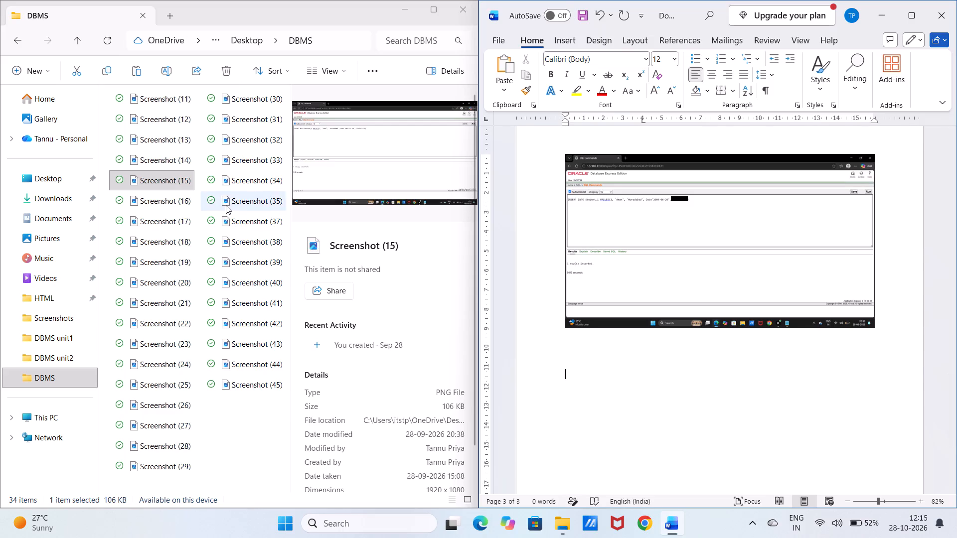
left_click(190, 200)
key("ctrl+c")
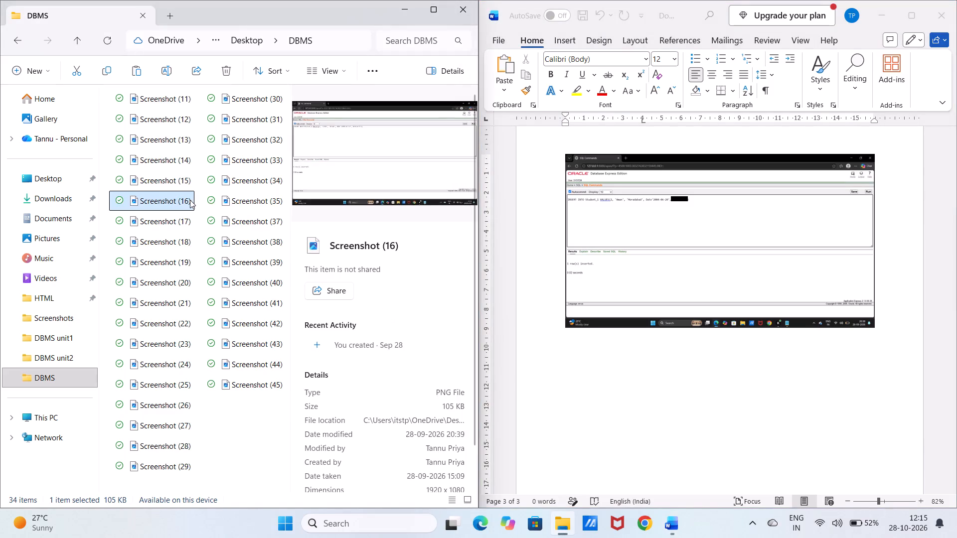
left_click(569, 368)
key("ctrl+v")
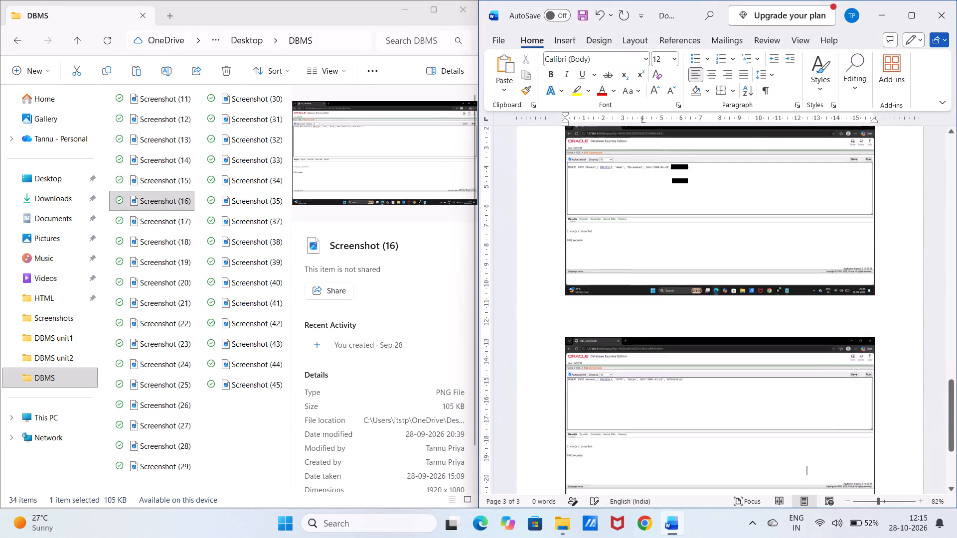
Insert a page break after Screenshot (16), and copy Screenshot (17) from the DBMS folder onto the new page 4.
key("ctrl+Return")
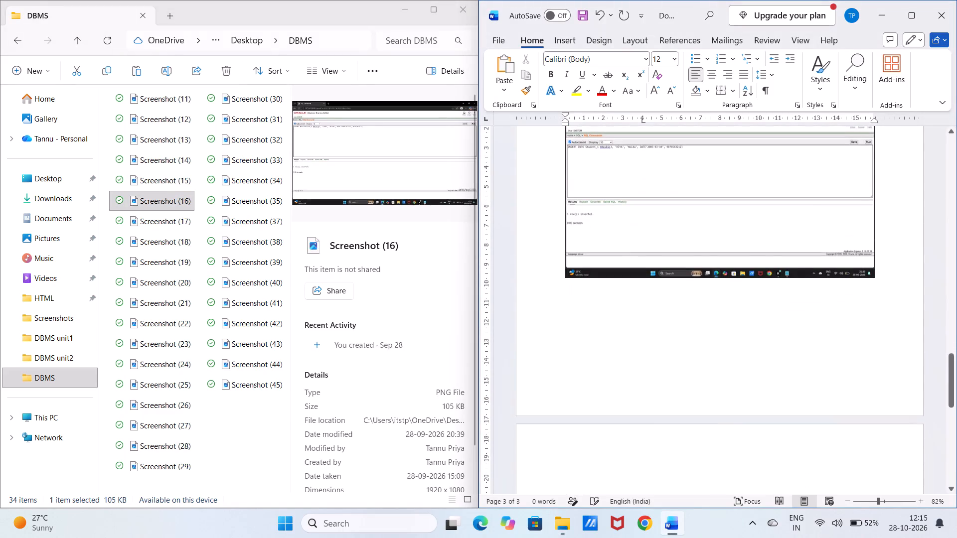
left_click(158, 228)
key("ctrl+c")
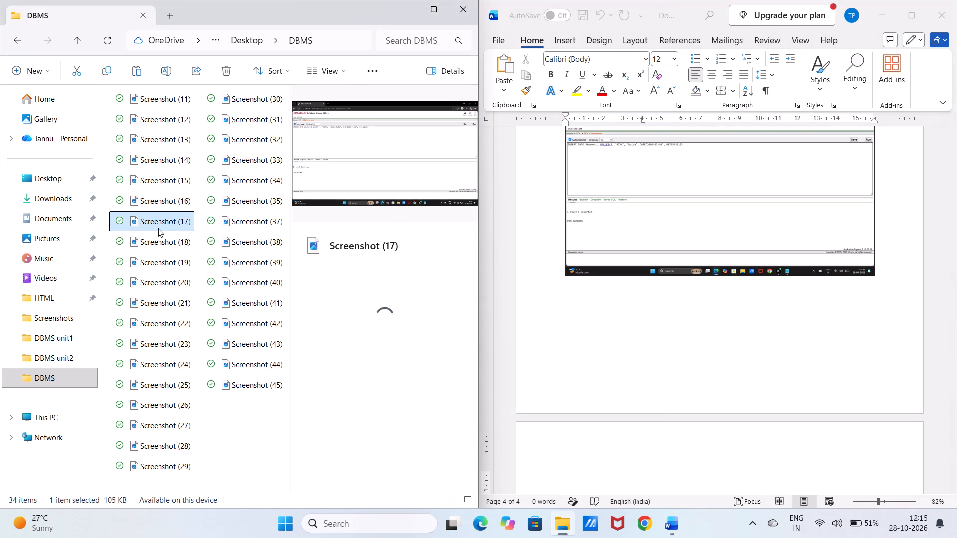
left_click(627, 471)
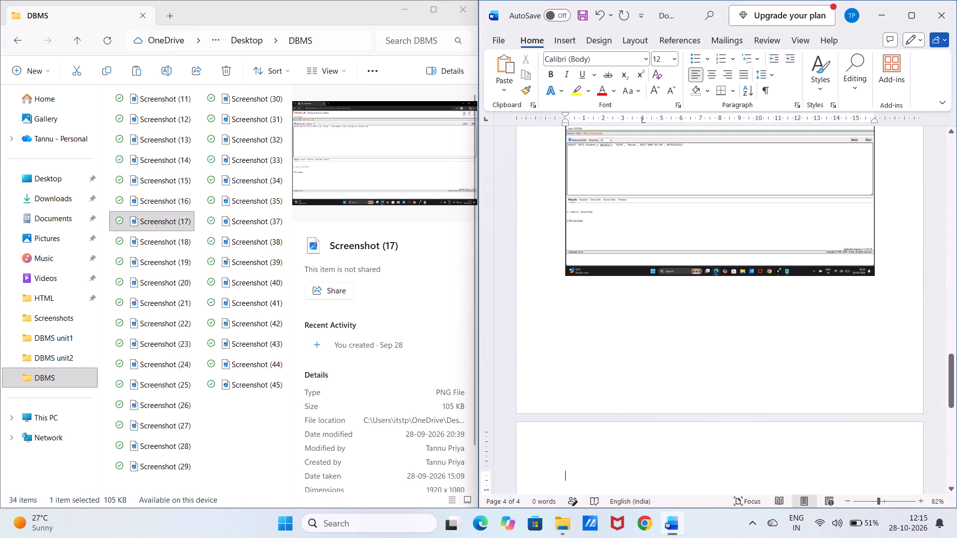
key("ctrl+v")
Add one blank line above the Screenshot (17) picture on page 4 and three new lines below it.
scroll(627, 471, "down", 1)
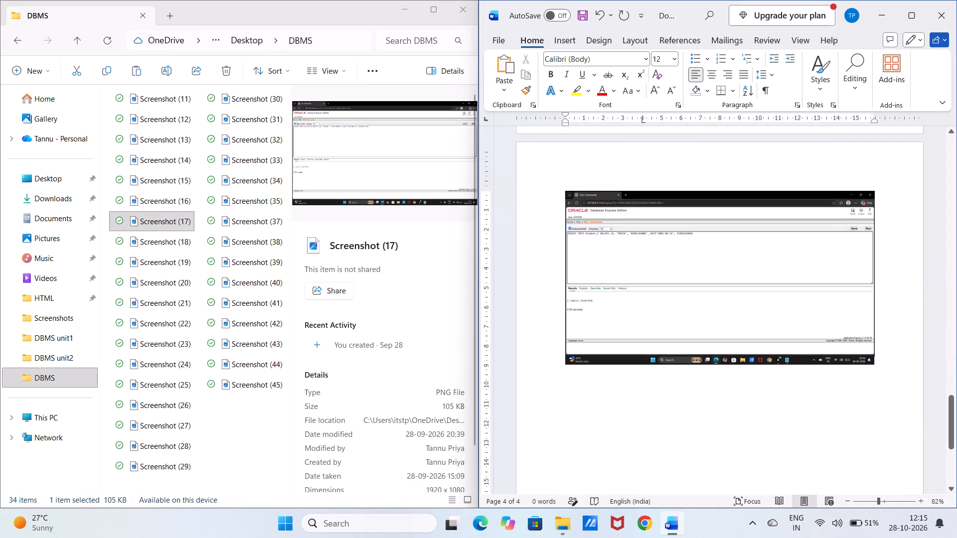
left_click(580, 404)
left_click(569, 401)
key("Return")
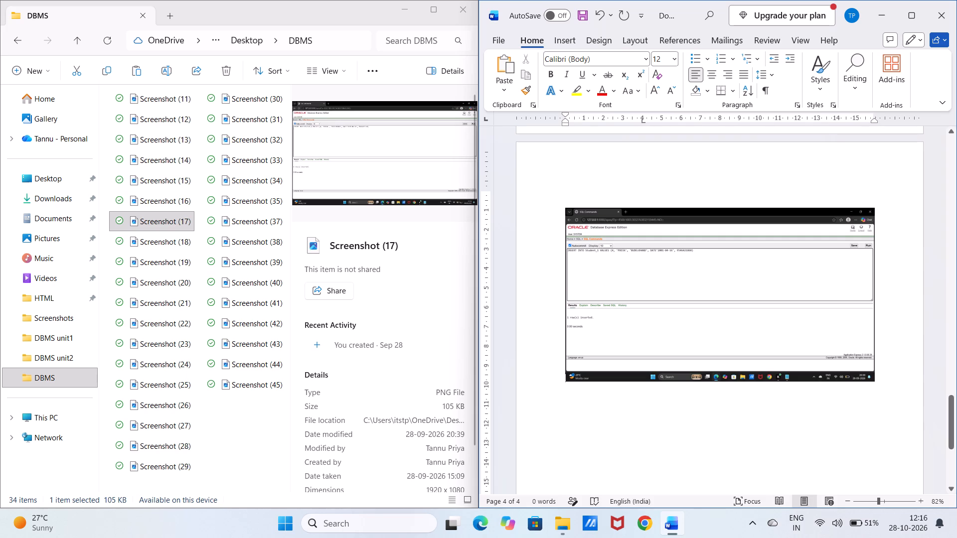
left_click(887, 355)
key("Return")
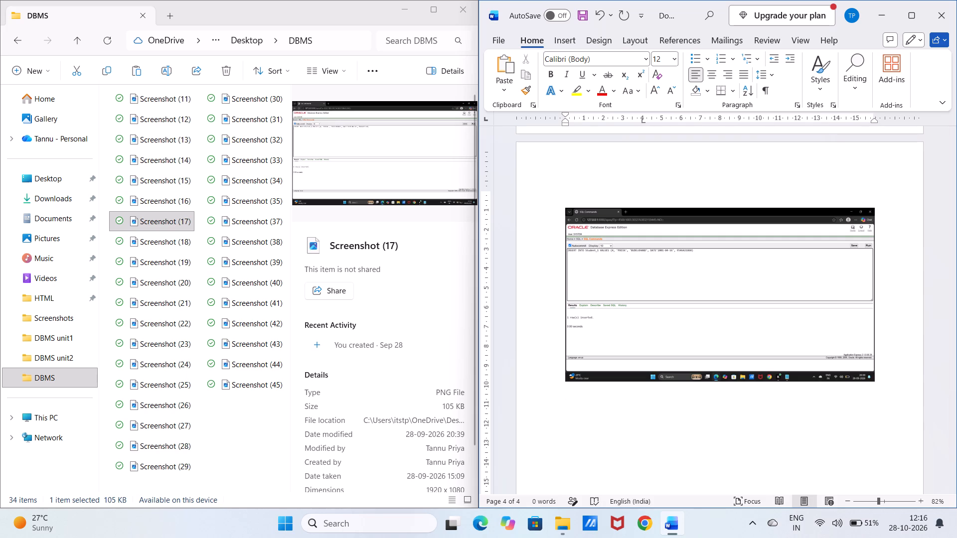
key("Return")
key("Return")
key("Return")
key("BackSpace")
Copy Screenshot (18) from the DBMS folder and paste it below the Screenshot (17) picture on page 4.
left_click(164, 243)
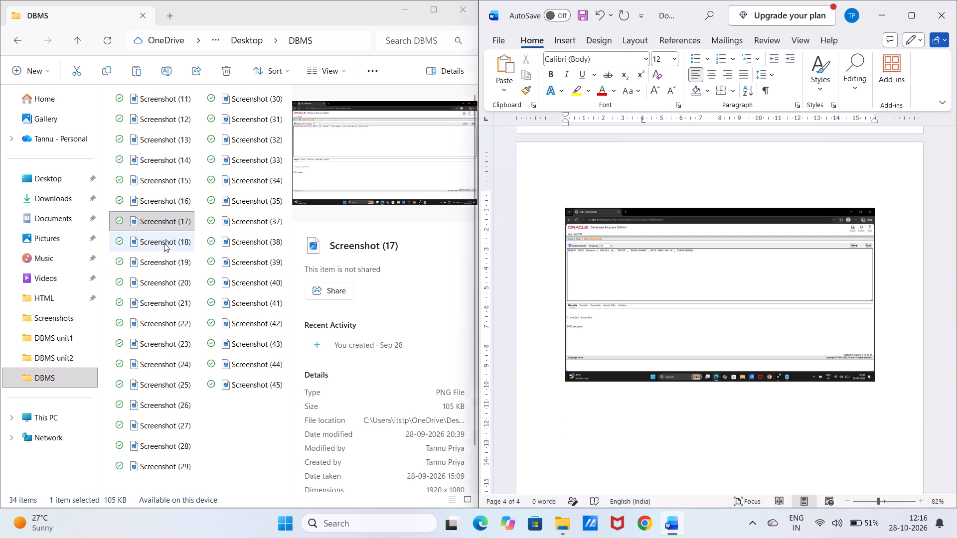
key("ctrl+c")
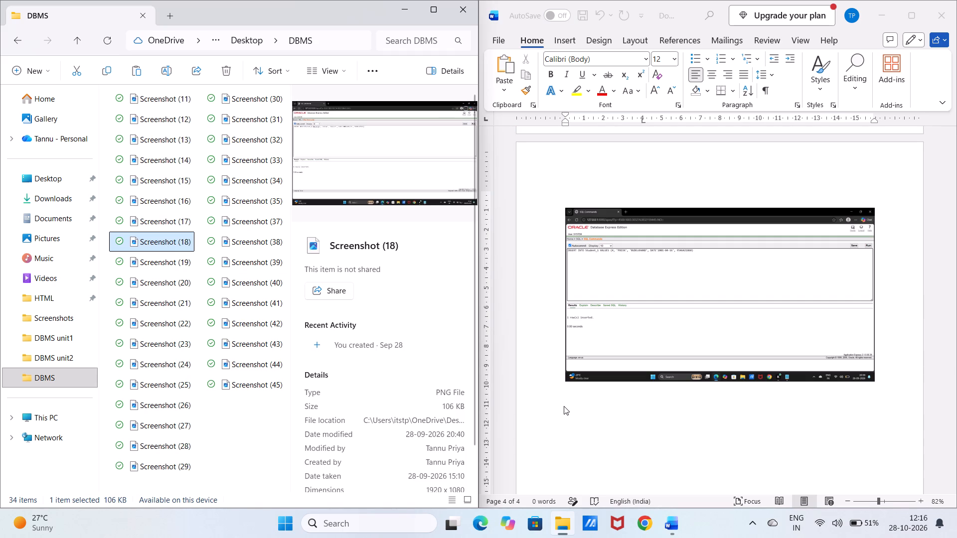
left_click(568, 412)
key("ctrl+v")
Insert a page break after Screenshot (18), and copy Screenshot (19) from the DBMS folder onto the new page 5.
scroll(568, 412, "down", 4)
key("ctrl+Return")
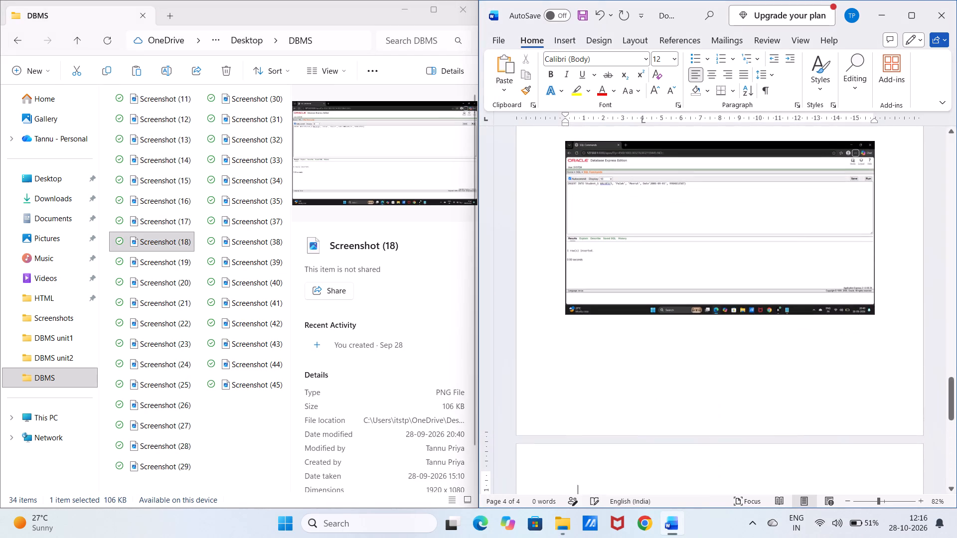
left_click(183, 265)
key("ctrl+c")
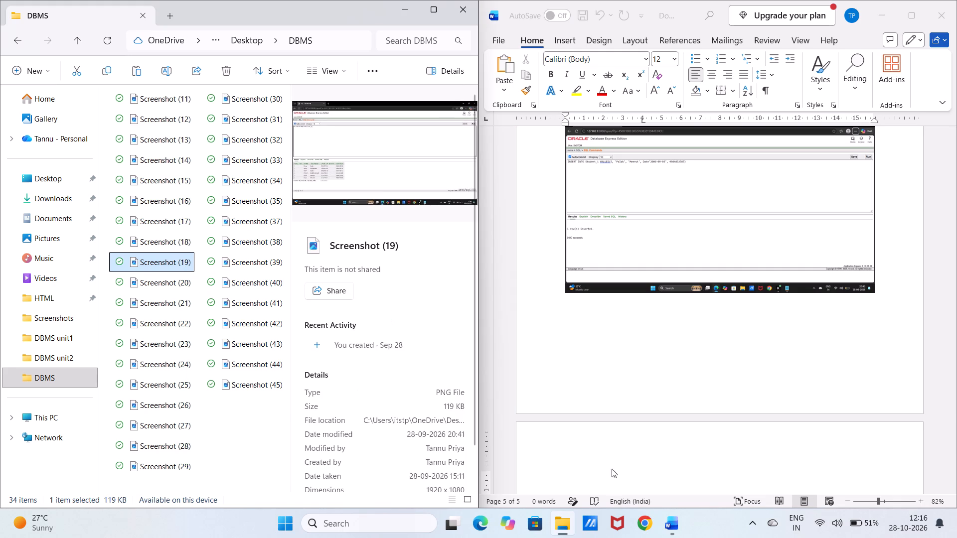
left_click(589, 449)
key("ctrl+v")
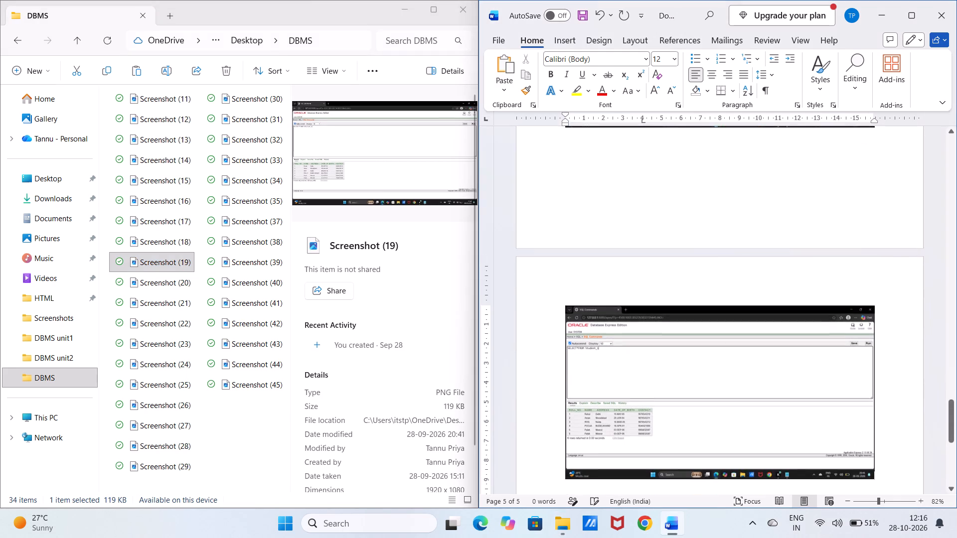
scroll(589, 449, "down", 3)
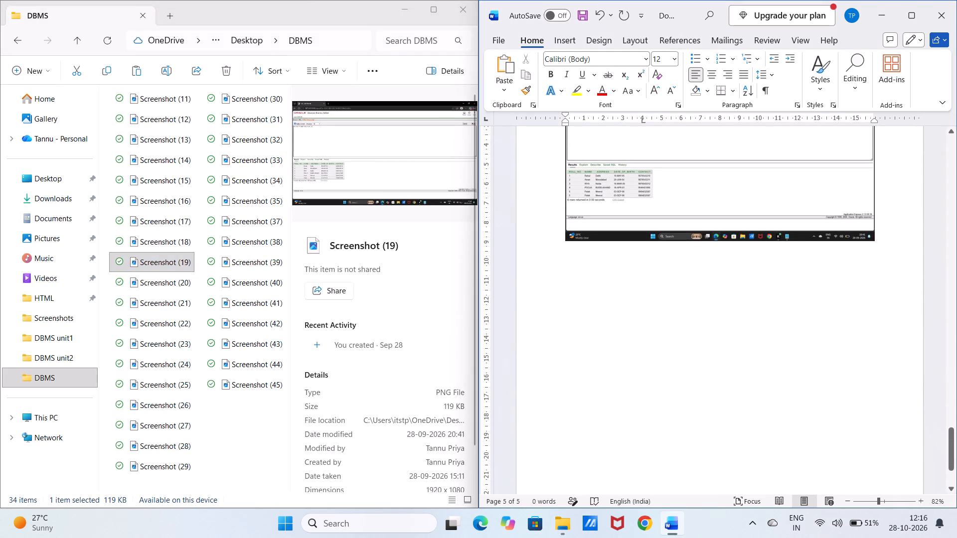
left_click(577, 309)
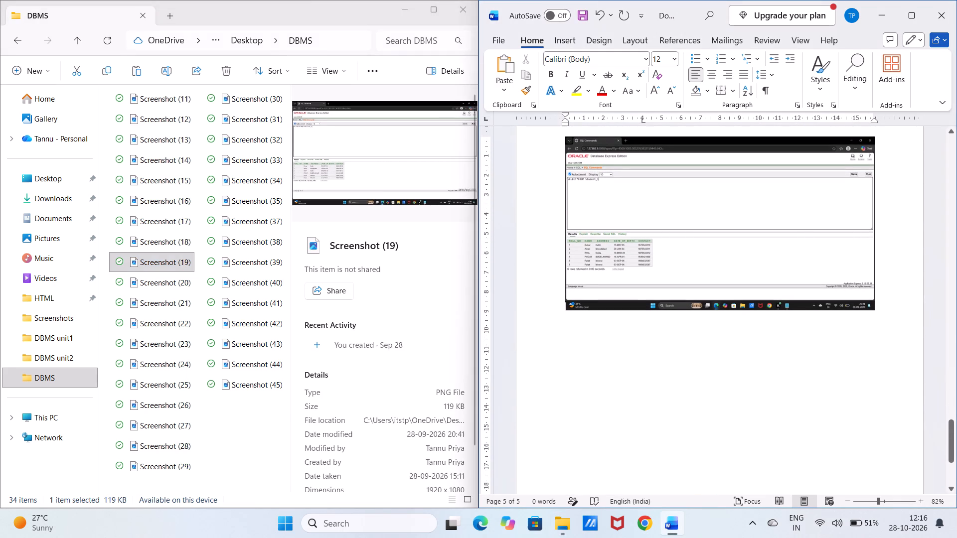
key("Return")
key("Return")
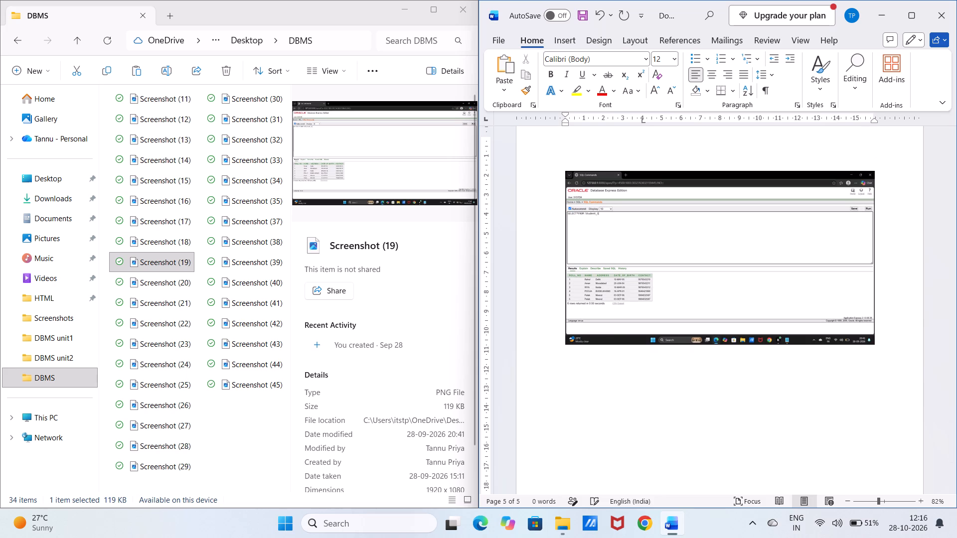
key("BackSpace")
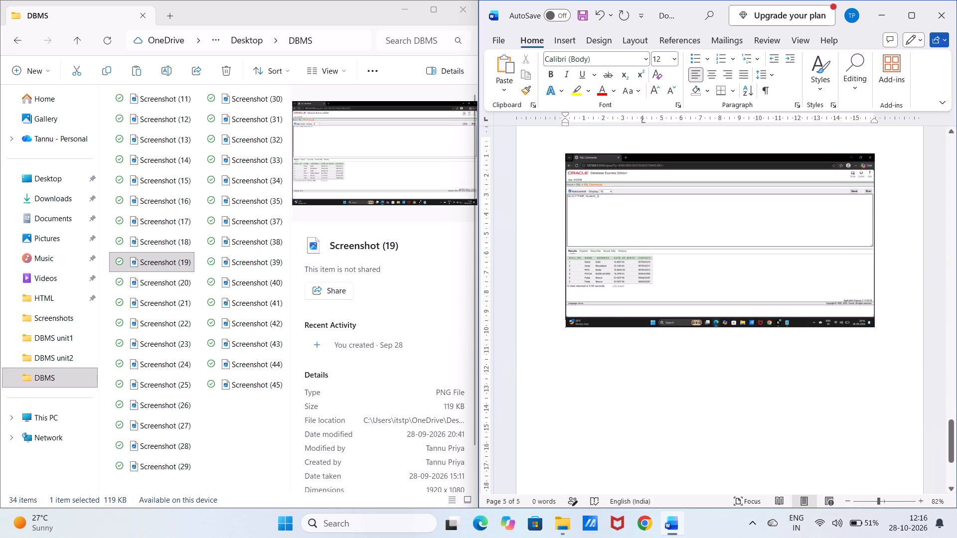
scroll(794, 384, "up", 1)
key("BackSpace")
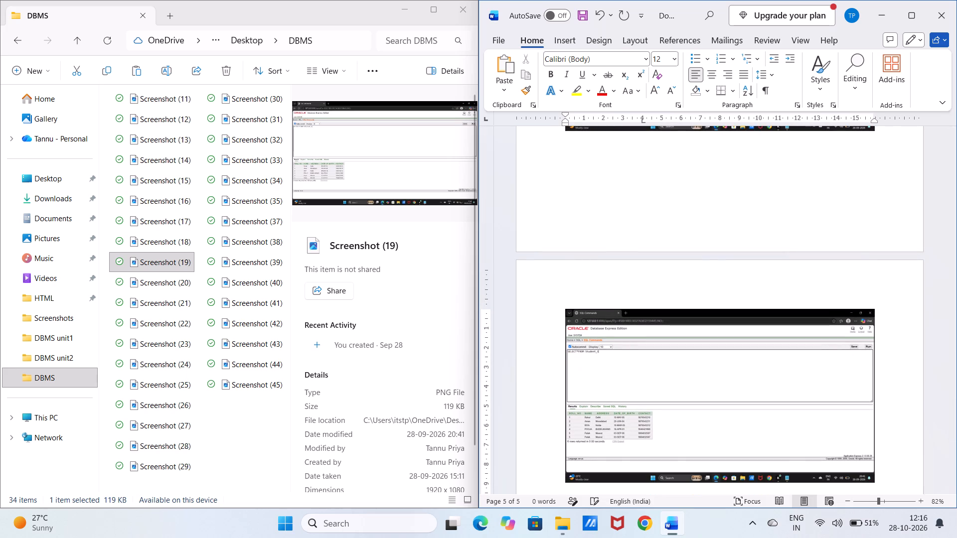
Add three new lines below the Screenshot (19) picture on page 5.
scroll(750, 448, "down", 3)
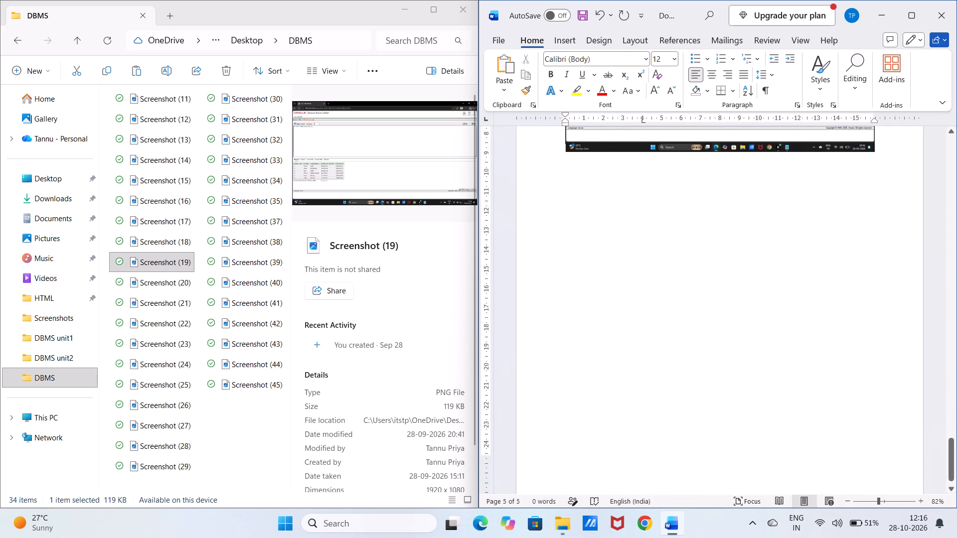
left_click(567, 220)
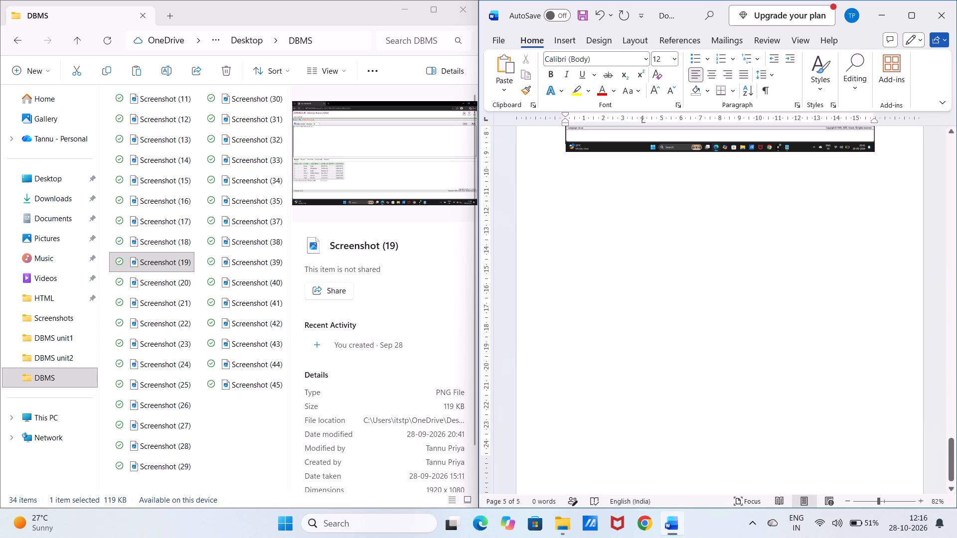
left_click(891, 147)
left_click(891, 147)
key("Return")
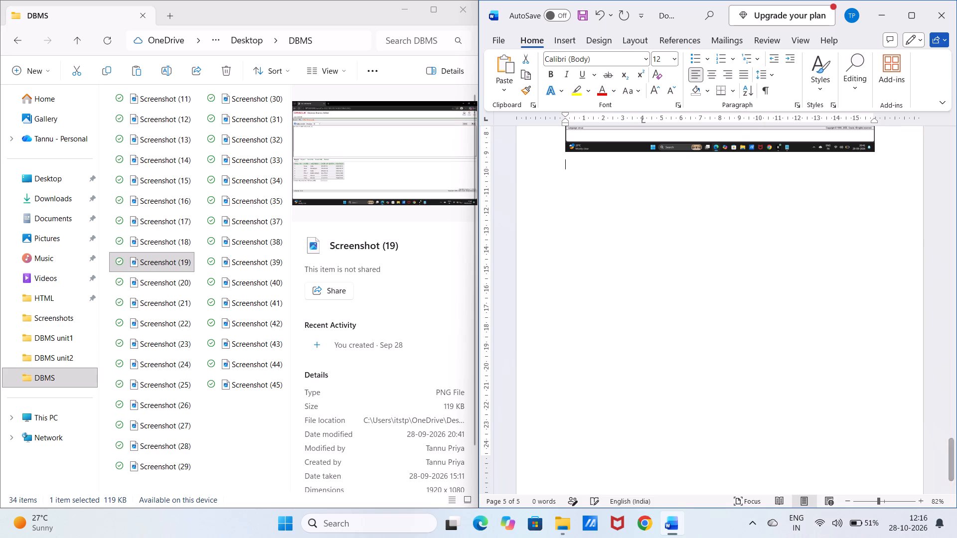
key("Return")
key("Return")
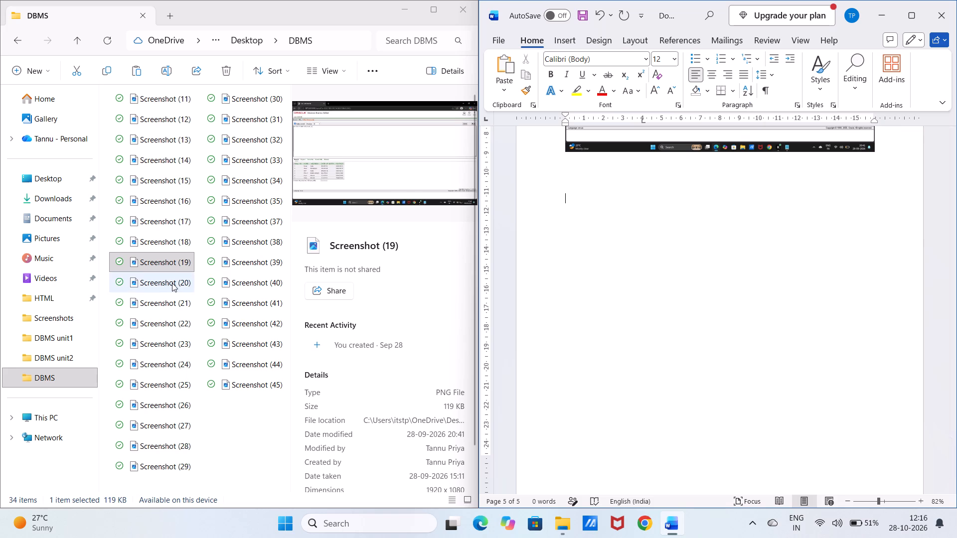
Copy Screenshot (20) from the DBMS folder and paste it below the Screenshot (19) picture on page 5.
left_click(172, 283)
key("ctrl+c")
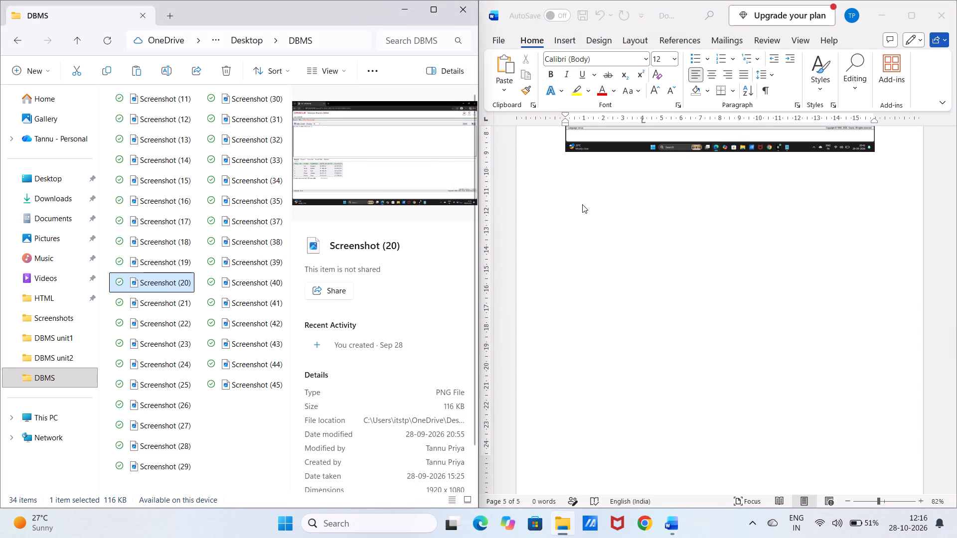
left_click(586, 210)
key("ctrl+v")
Insert a page break after Screenshot (20), and copy Screenshot (21) from the DBMS folder onto the new page 6.
scroll(586, 210, "down", 2)
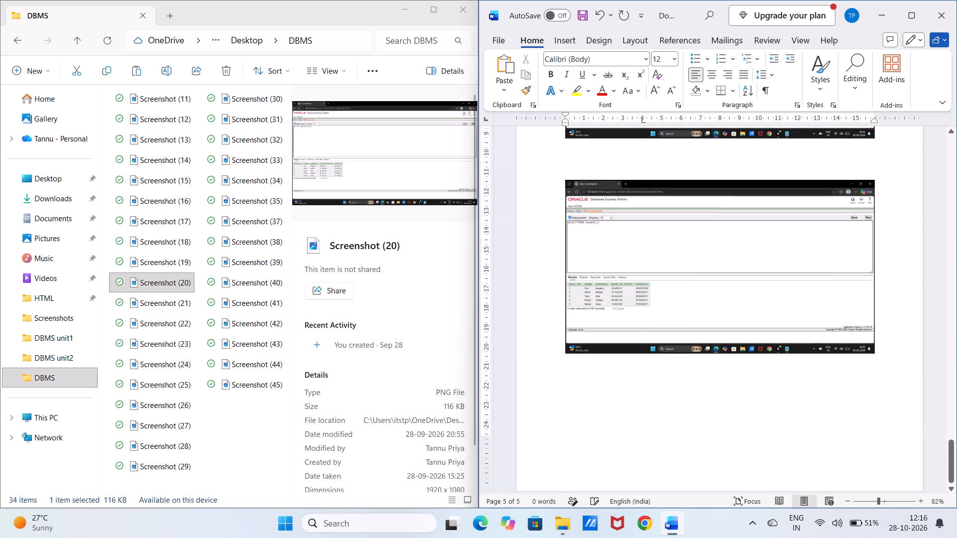
scroll(586, 210, "down", 3)
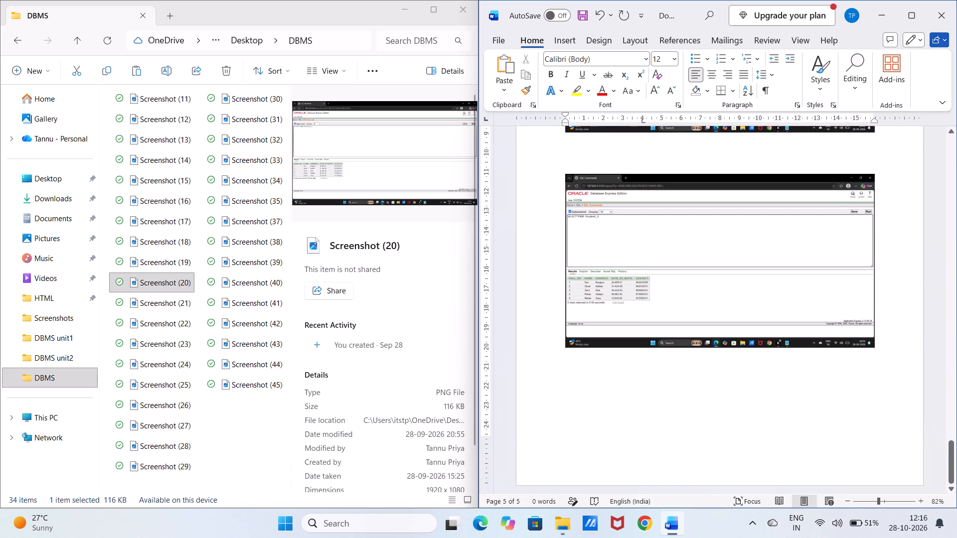
key("ctrl+Return")
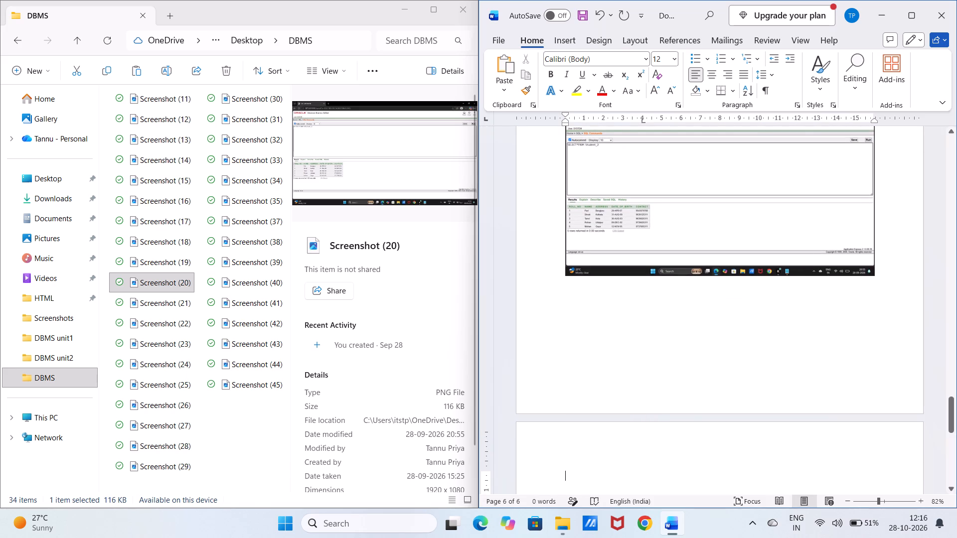
left_click(181, 313)
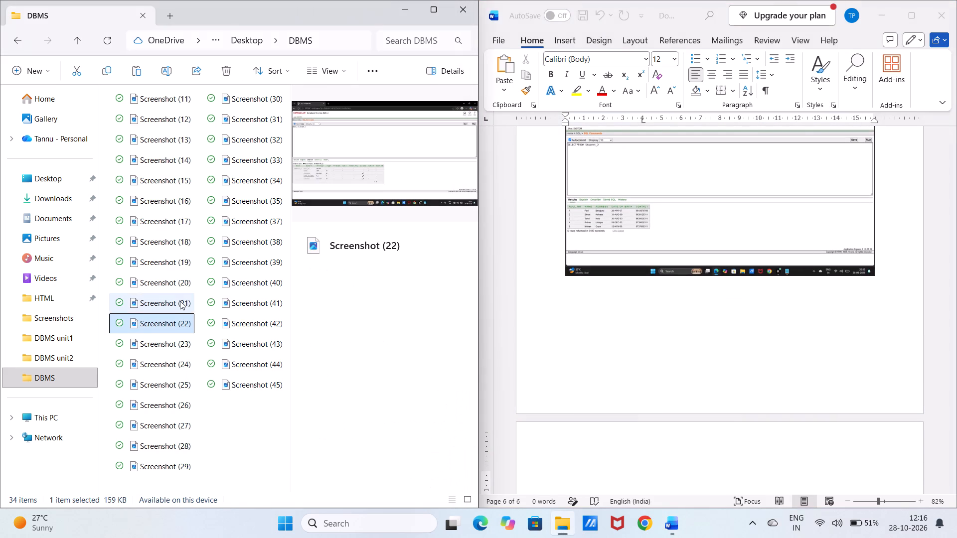
left_click(180, 301)
key("ctrl+c")
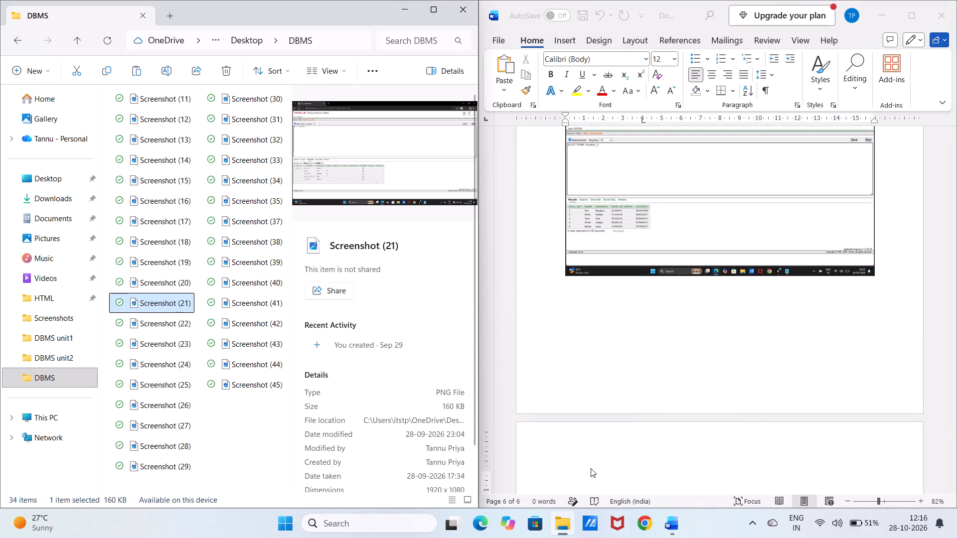
left_click(585, 463)
key("ctrl+v")
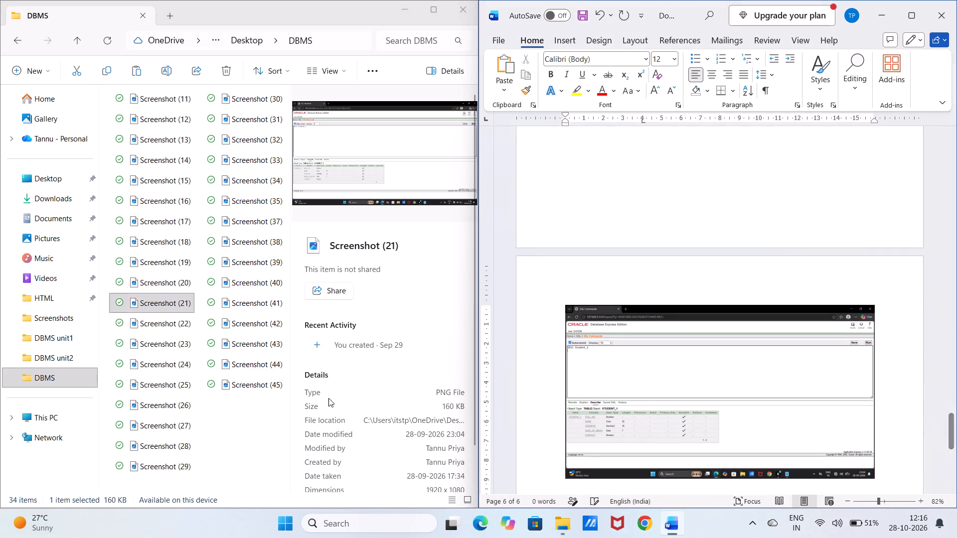
Copy Screenshot (22) from the DBMS folder and paste it three new lines below the Screenshot (21) picture on page 6.
left_click(154, 321)
key("ctrl+c")
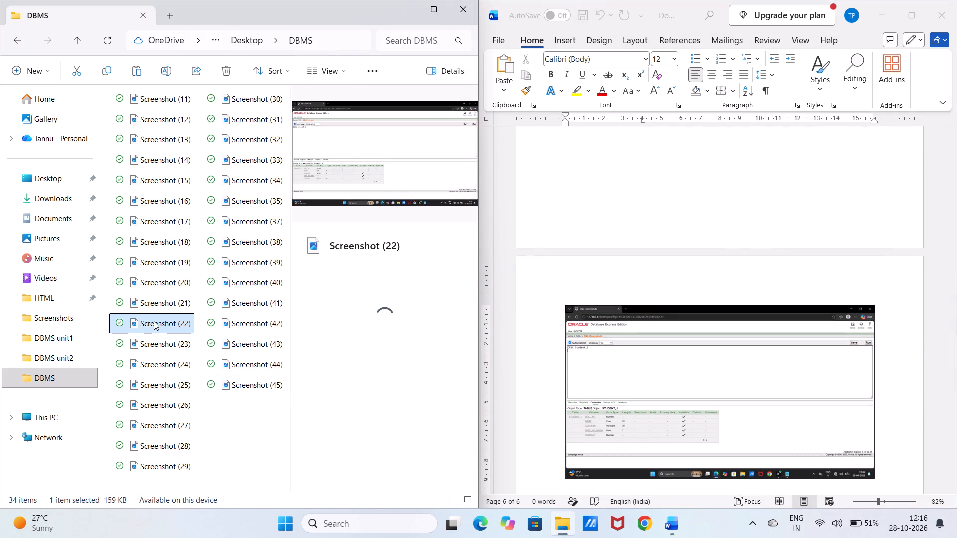
left_click(906, 428)
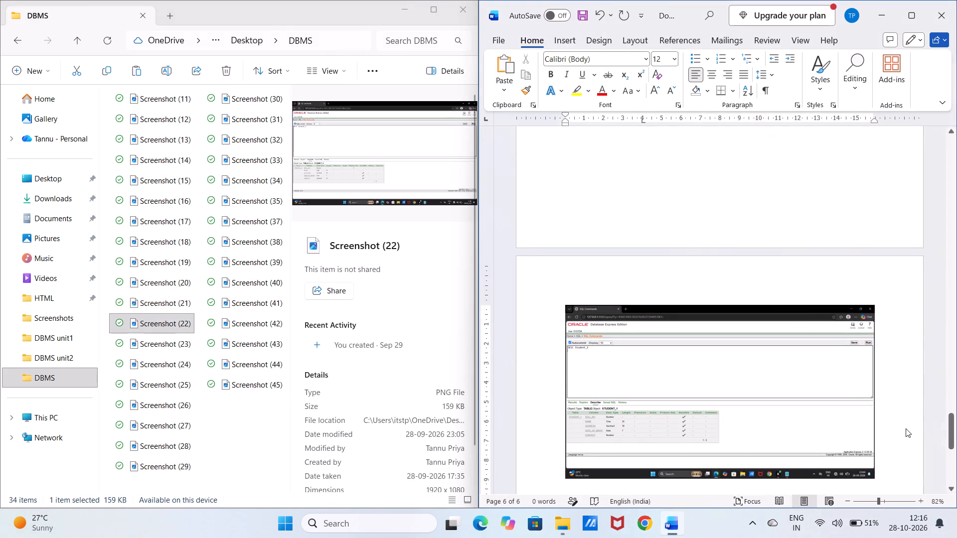
key("Return")
key("Return")
key("Return")
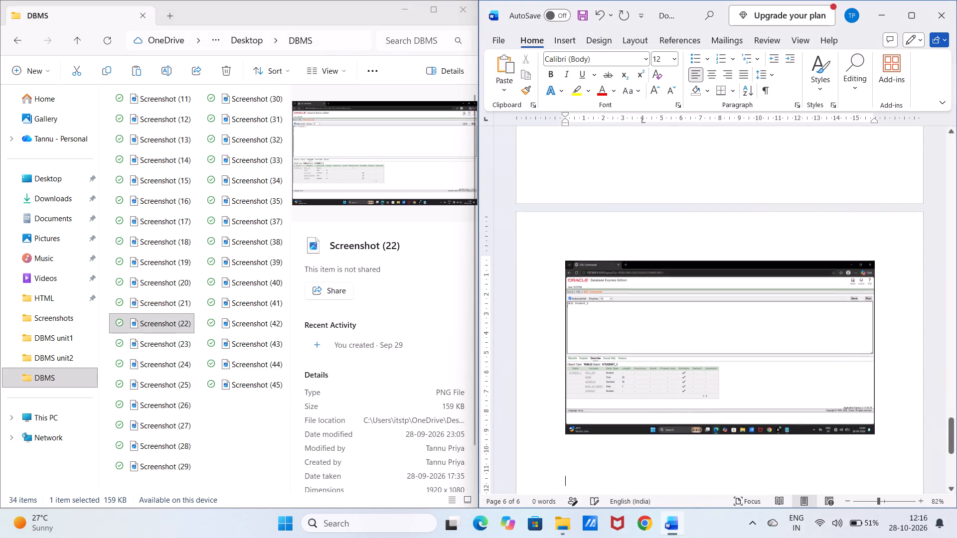
key("ctrl+v")
Insert a page break after Screenshot (22), and copy Screenshot (23) from the DBMS folder onto the new page 7.
scroll(906, 428, "down", 3)
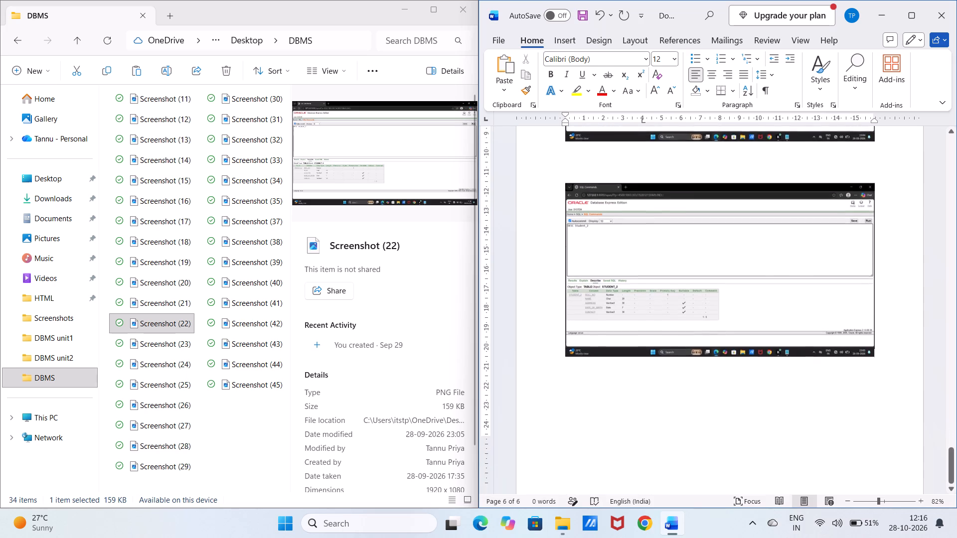
scroll(906, 428, "down", 2)
key("ctrl+Return")
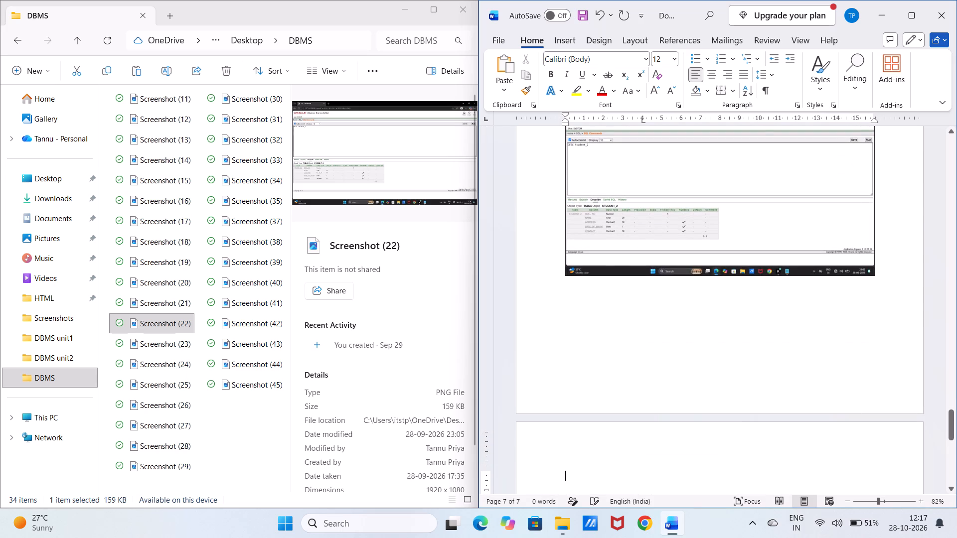
scroll(853, 457, "down", 2)
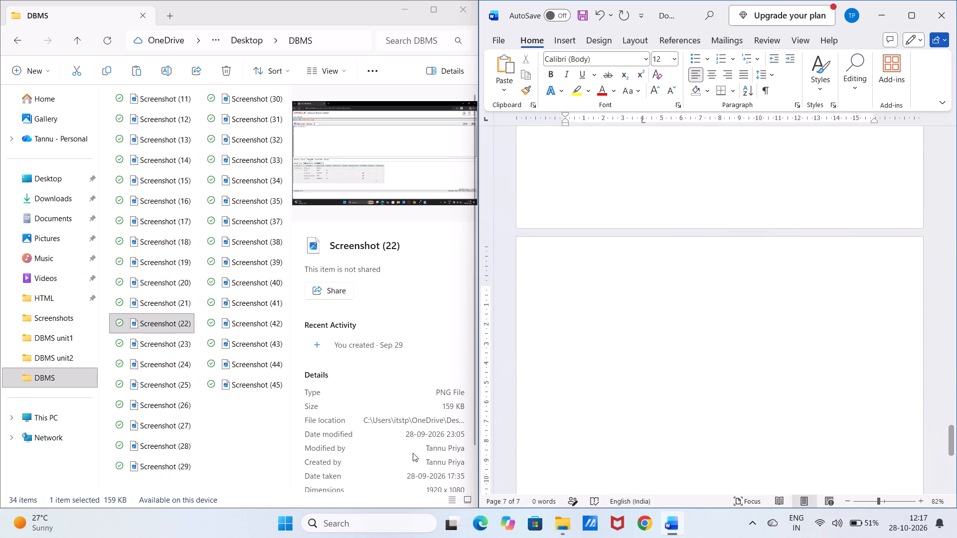
left_click(184, 347)
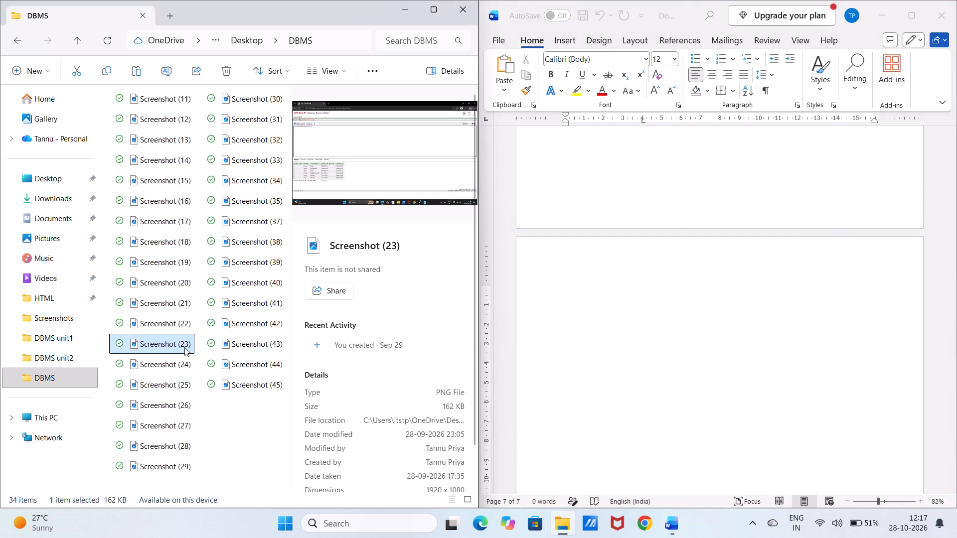
key("ctrl+c")
left_click(595, 254)
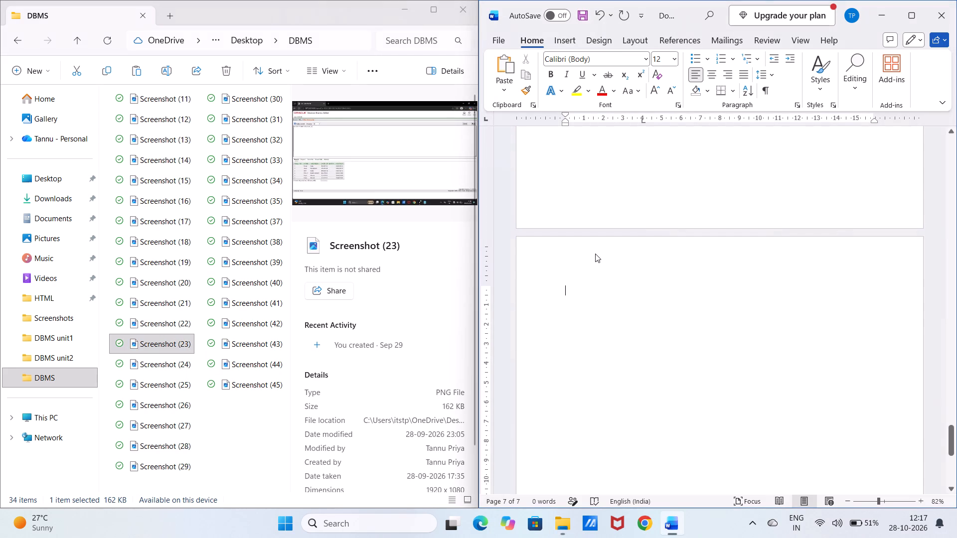
key("ctrl+v")
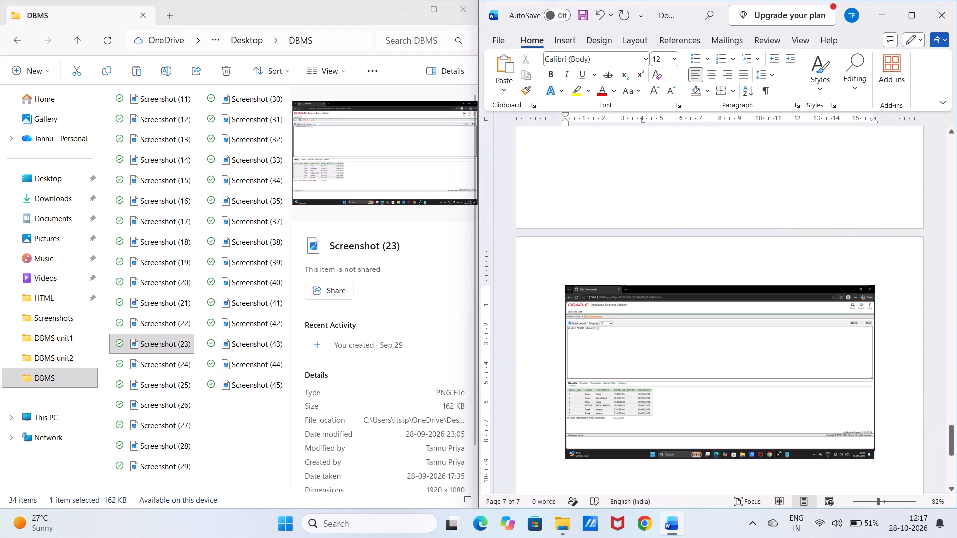
Add three new lines below the Screenshot (23) picture on page 7 and paste a copy of Screenshot (24) from the DBMS folder there.
left_click(882, 450)
key("Return")
key("Return")
key("Return")
scroll(882, 450, "down", 2)
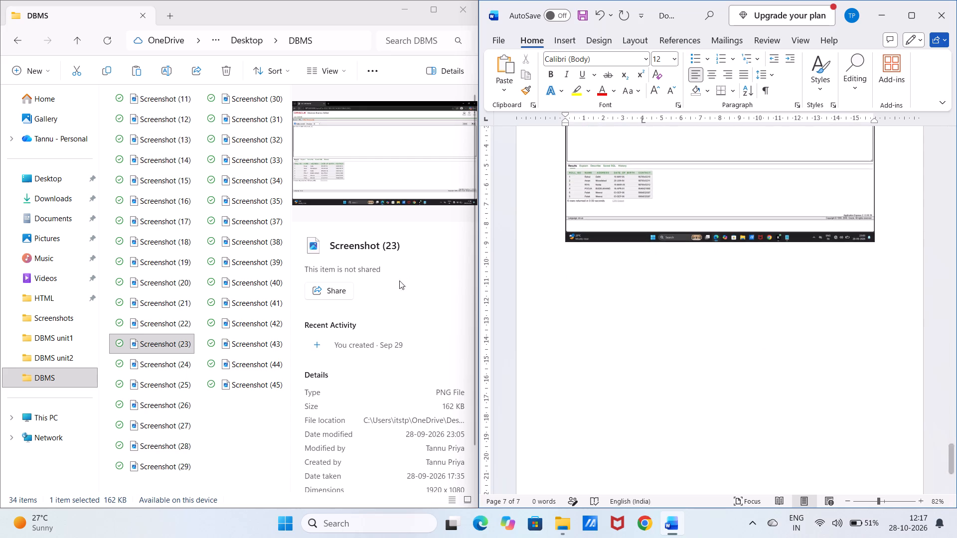
left_click(178, 365)
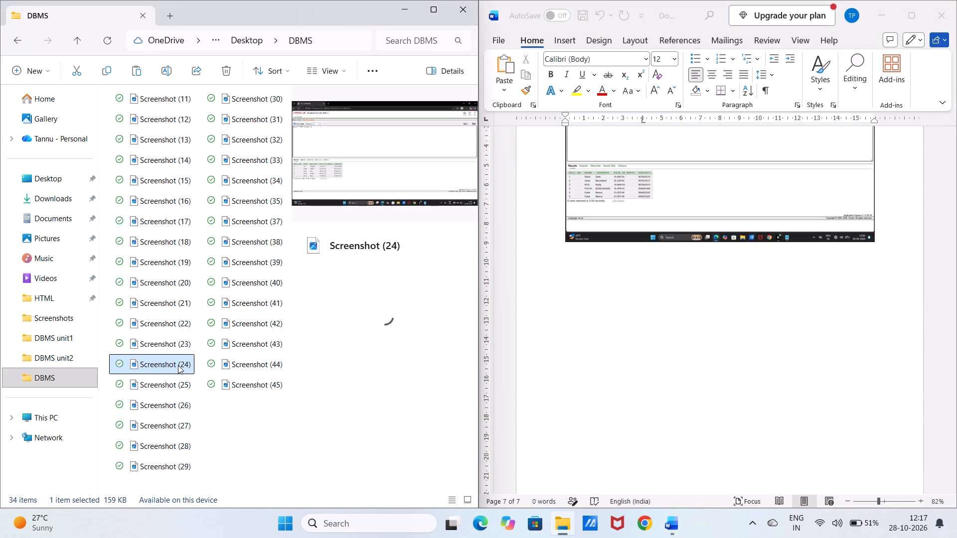
key("ctrl+c")
left_click(600, 313)
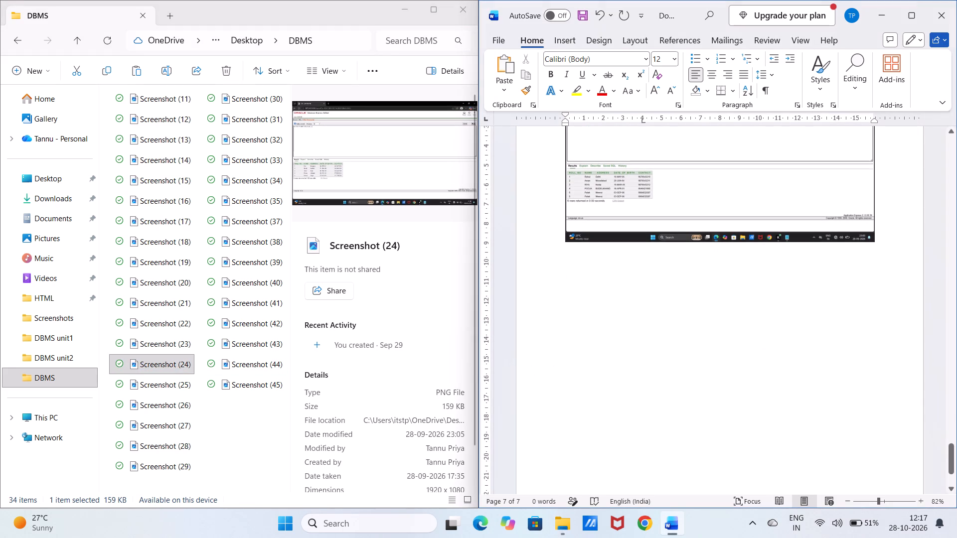
key("ctrl+v")
Insert a page break after Screenshot (24), and copy Screenshot (25) from the DBMS folder onto the new page 8.
scroll(642, 380, "down", 4)
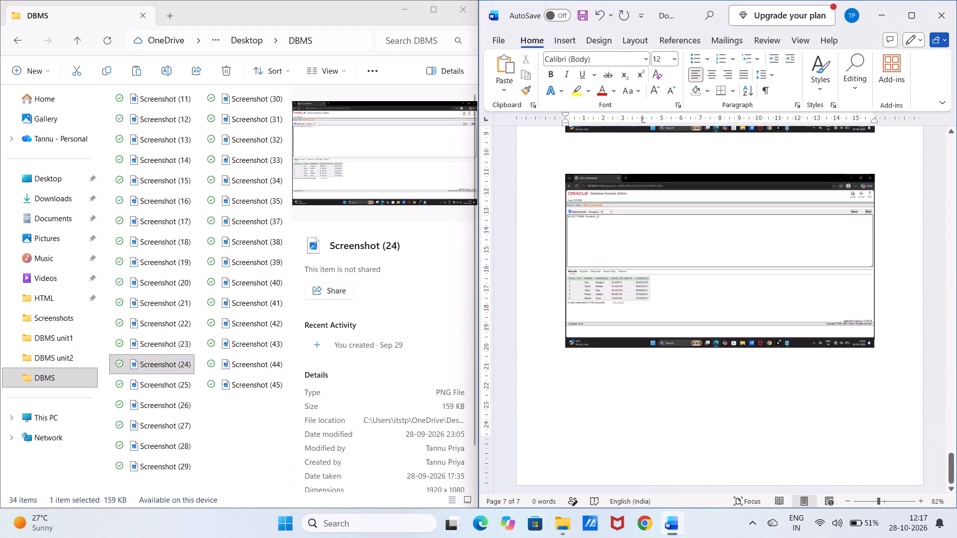
key("ctrl+Return")
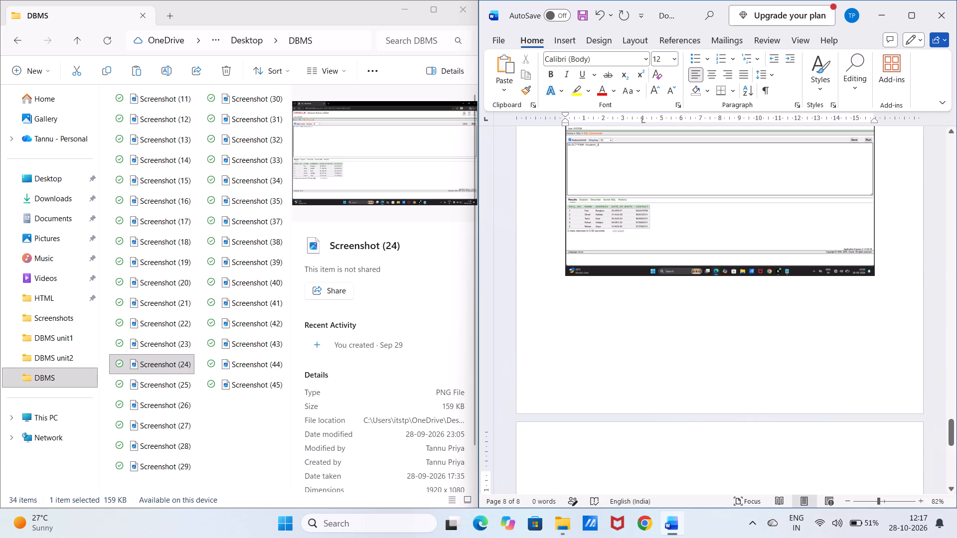
left_click(164, 389)
key("ctrl+c")
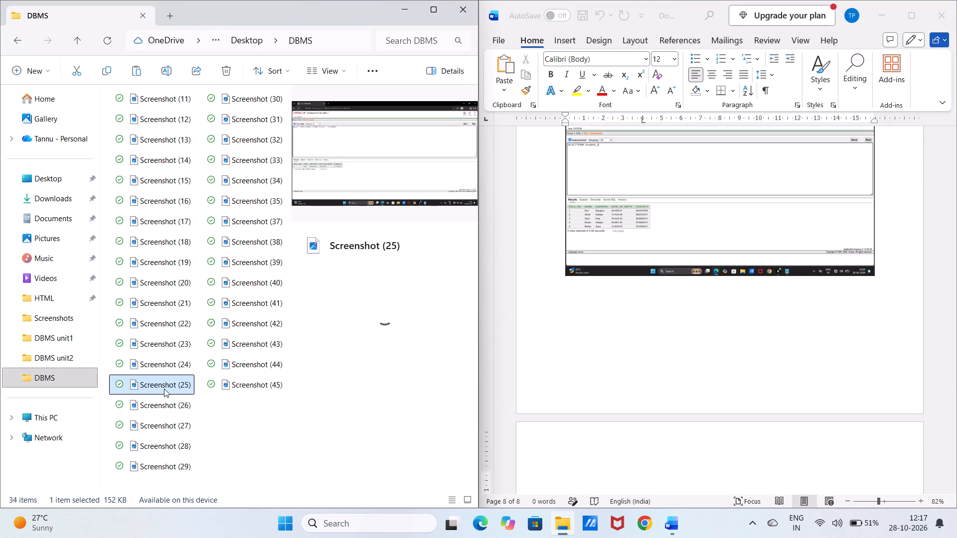
left_click(574, 457)
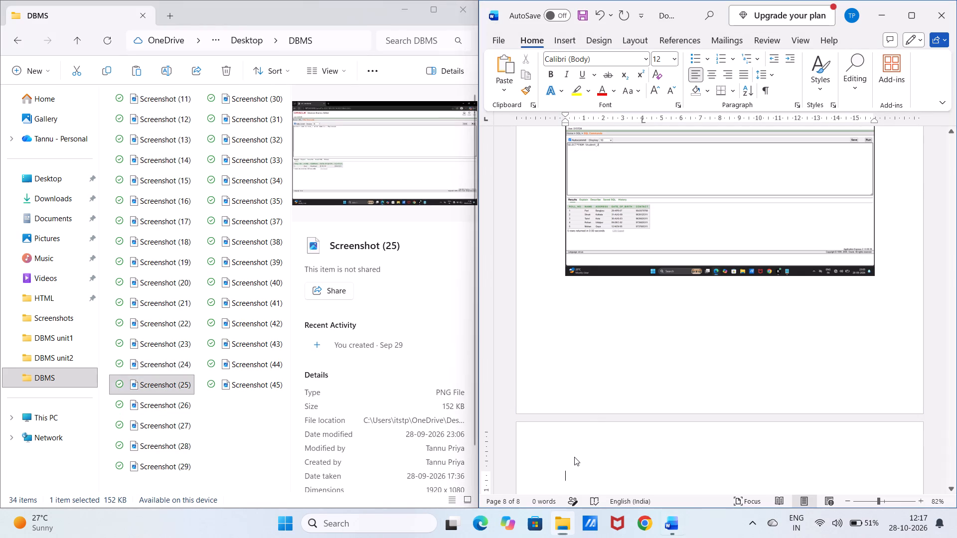
key("ctrl+v")
Add three new lines below the Screenshot (25) picture on page 8 and paste a copy of Screenshot (26) from the DBMS folder there.
scroll(574, 457, "right", 5)
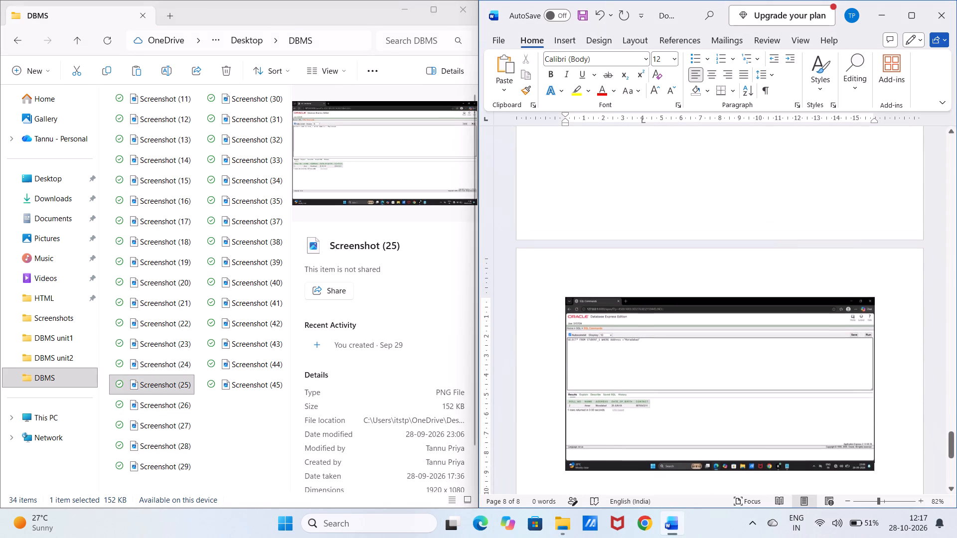
key("Return")
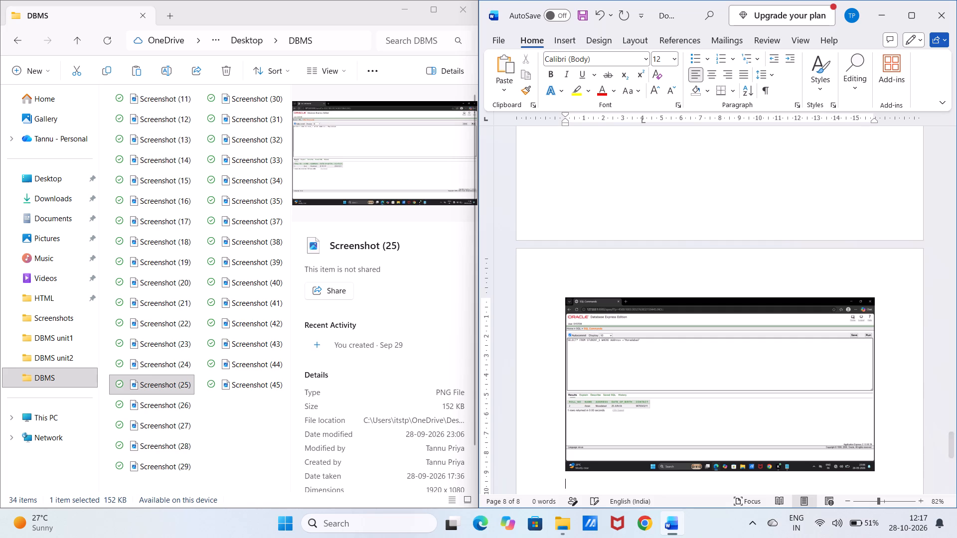
key("Return")
key("Return")
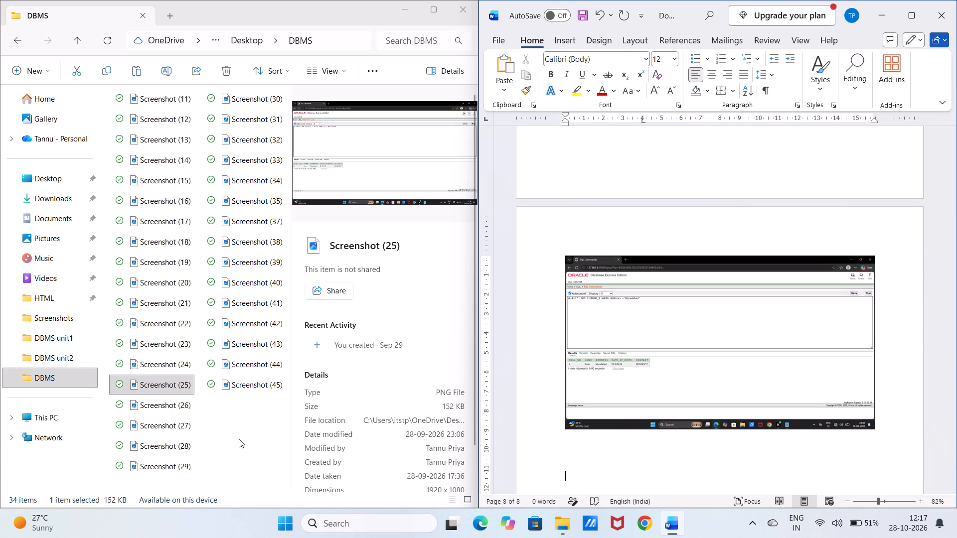
left_click(160, 415)
left_click(161, 411)
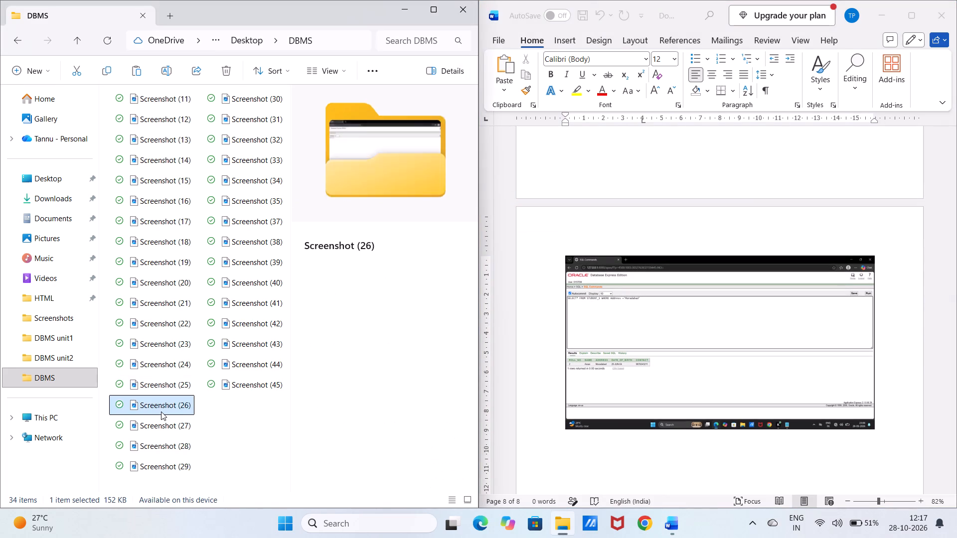
key("ctrl+c")
left_click(587, 455)
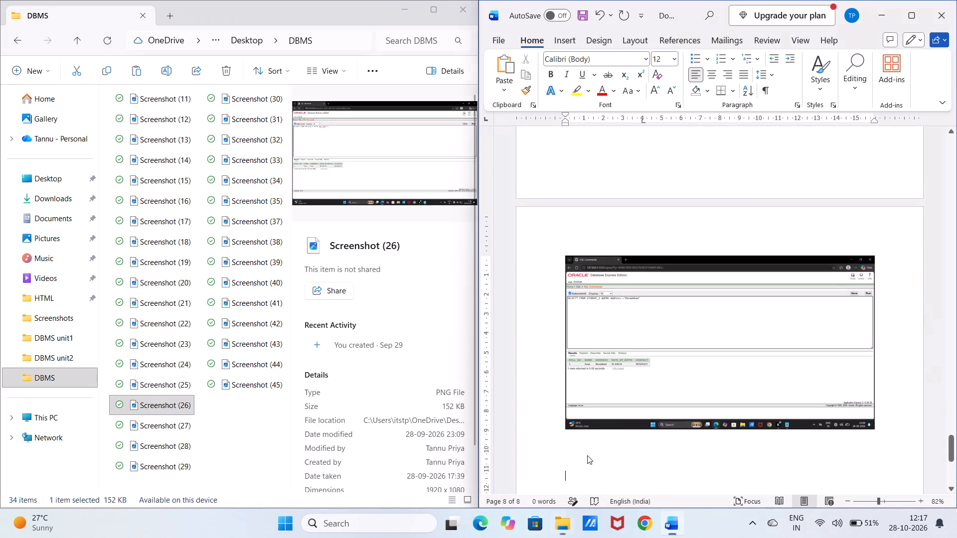
key("ctrl+v")
Insert a page break after Screenshot (26), and copy Screenshot (27) from the DBMS folder onto the new page 9.
scroll(587, 455, "down", 2)
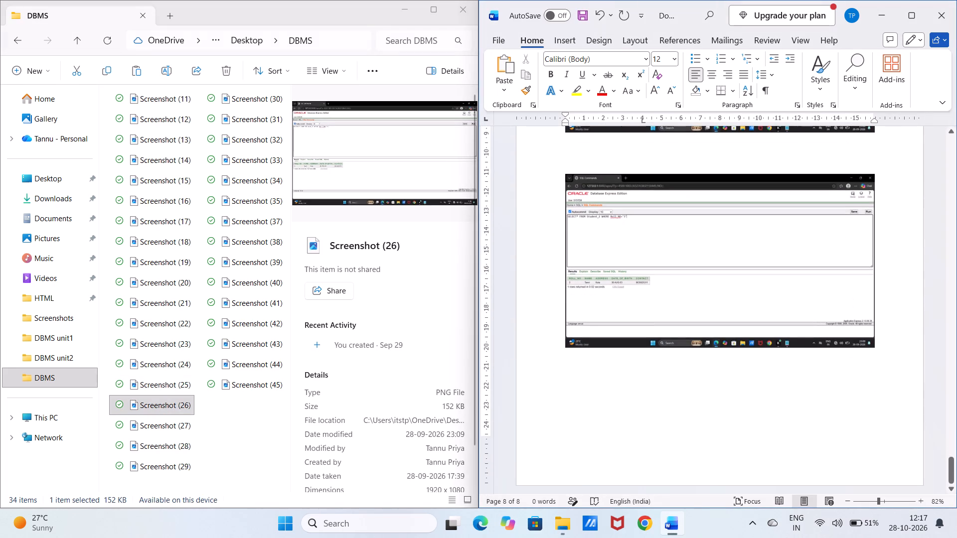
key("ctrl+Return")
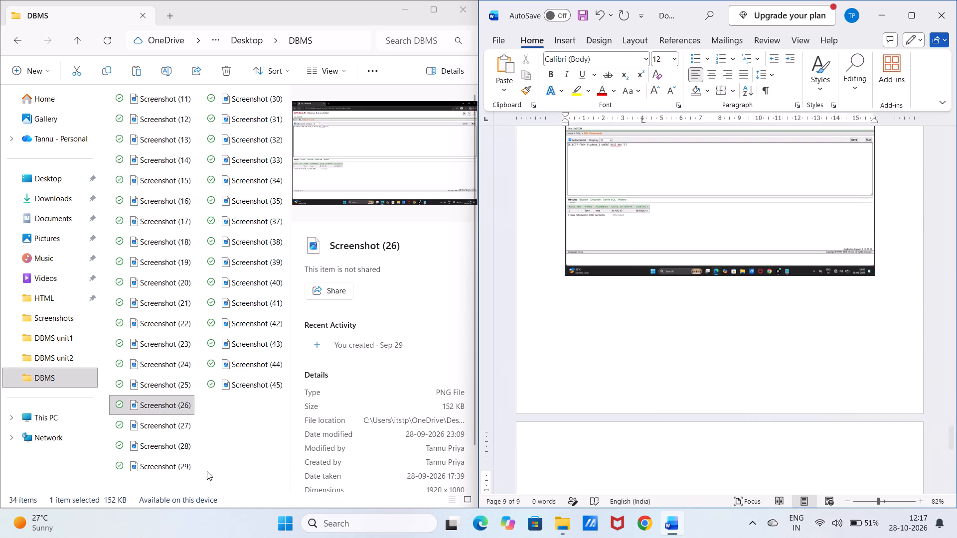
left_click(175, 426)
key("ctrl+c")
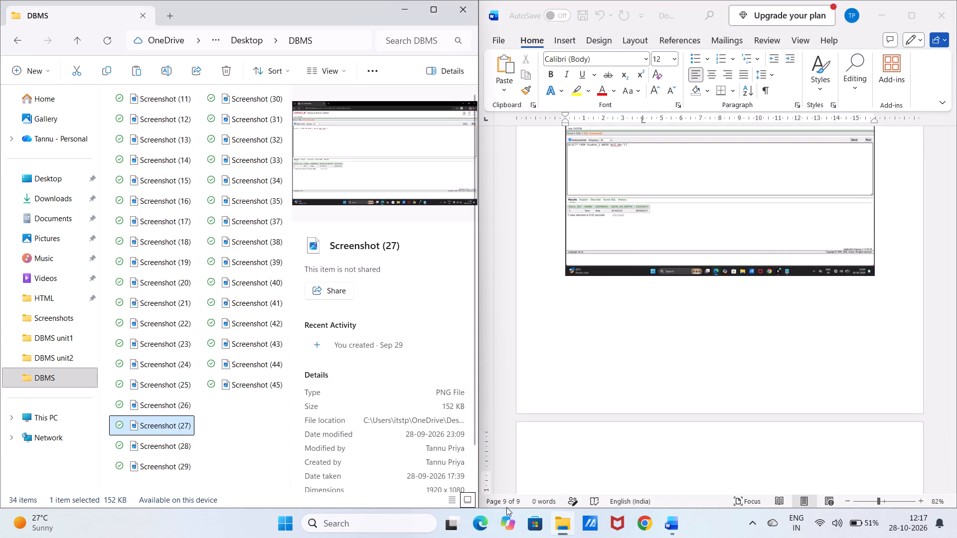
left_click(596, 478)
key("ctrl+v")
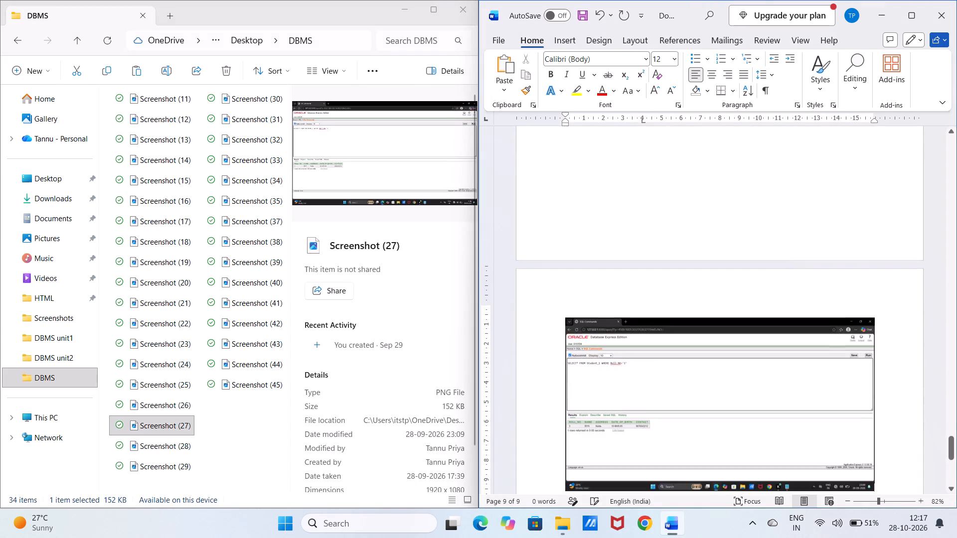
Add three new lines below the Screenshot (27) picture on page 9 and paste a copy of Screenshot (28) from the DBMS folder there.
scroll(596, 478, "down", 2)
left_click(573, 341)
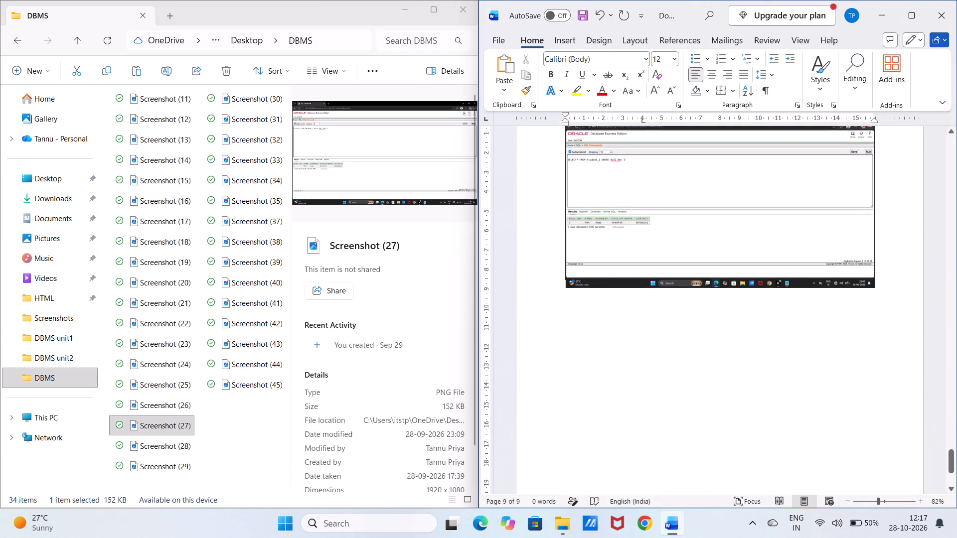
left_click(889, 275)
key("Return")
key("Return")
key("Return")
left_click(187, 444)
key("ctrl+c")
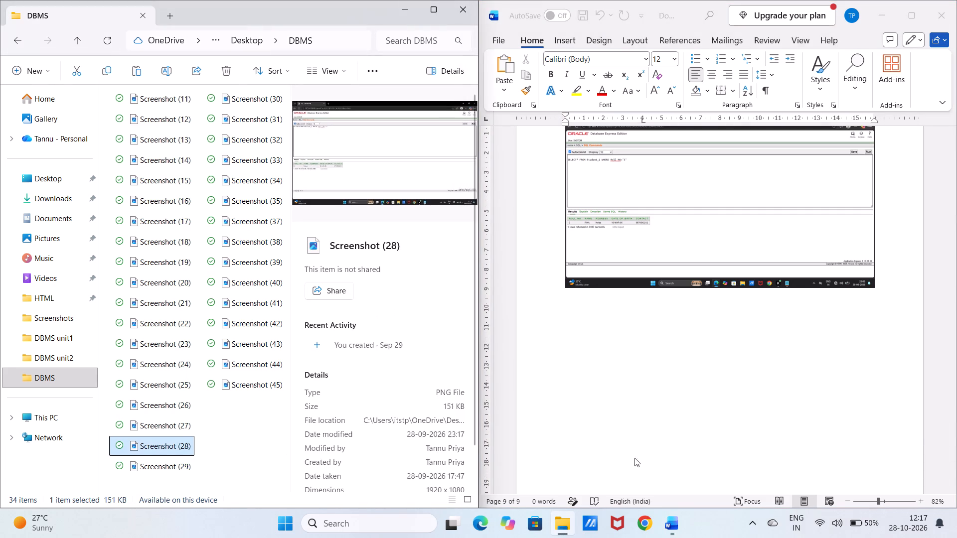
left_click(602, 384)
key("ctrl+v")
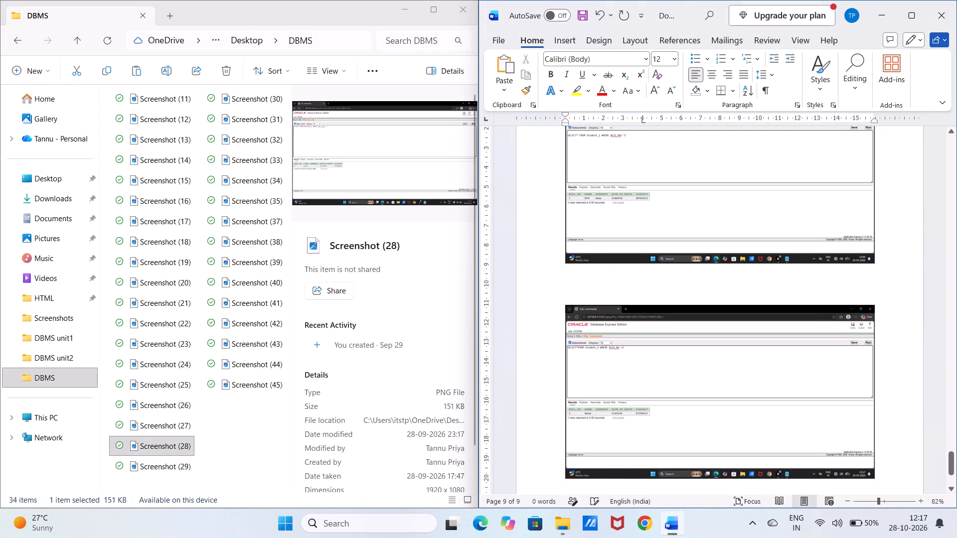
Insert a page break after Screenshot (28), and copy Screenshot (29) from the DBMS folder onto the new page 10.
key("ctrl+Return")
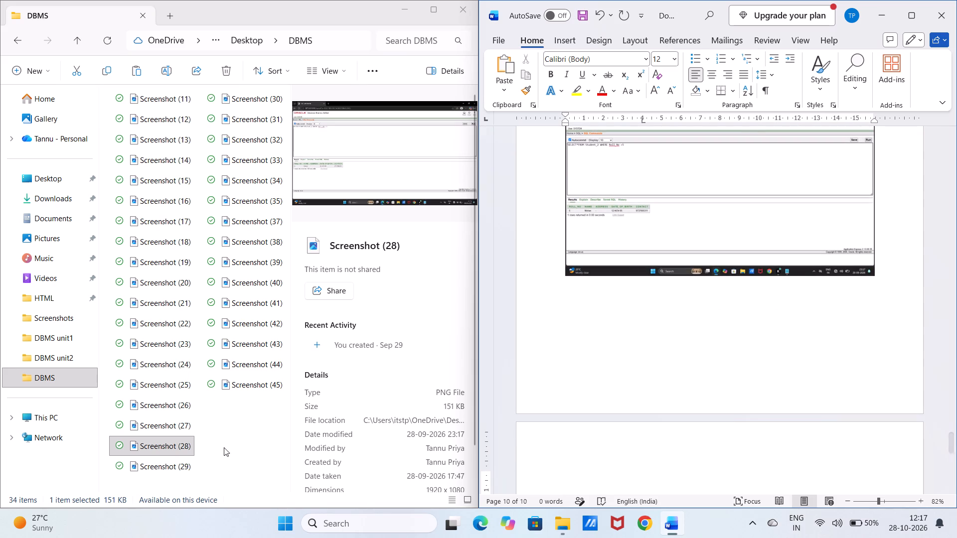
left_click(178, 463)
key("ctrl+c")
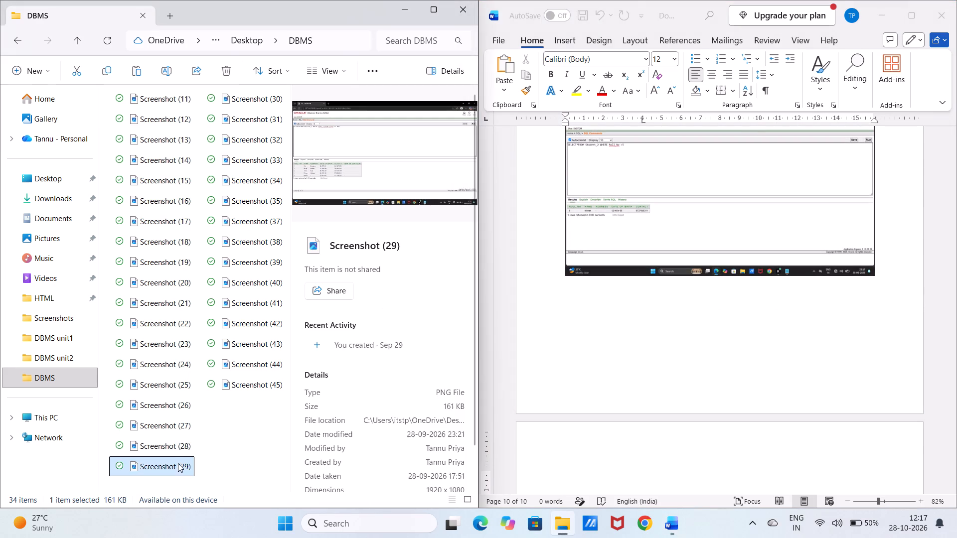
left_click(591, 453)
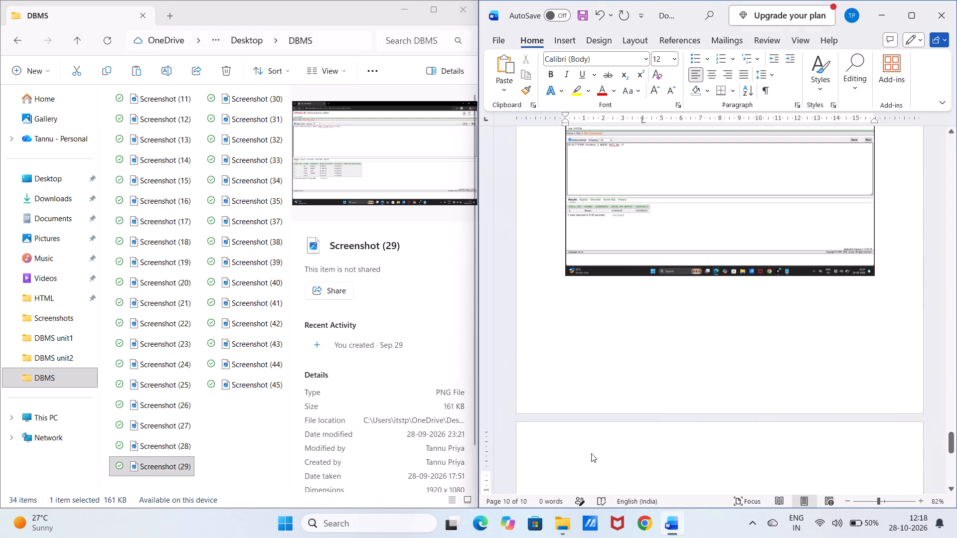
key("ctrl+v")
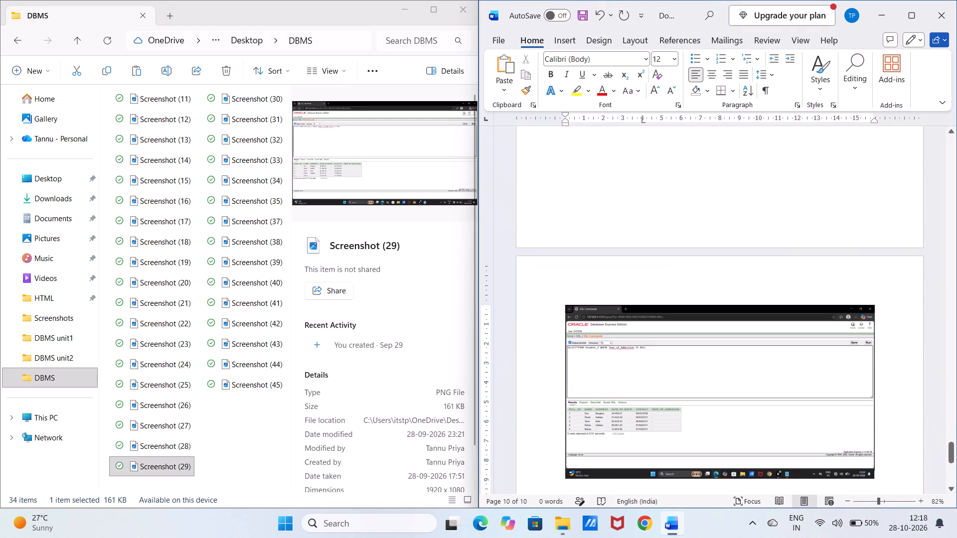
Add three new lines below the Screenshot (29) picture on page 10 and paste a copy of Screenshot (30) from the DBMS folder there.
key("Return")
key("Return")
key("Return")
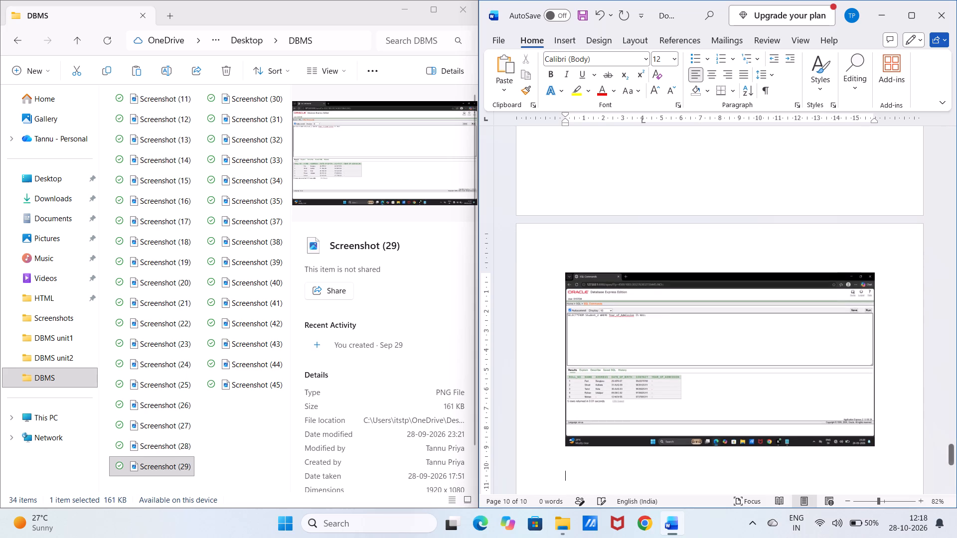
left_click(229, 92)
key("ctrl+c")
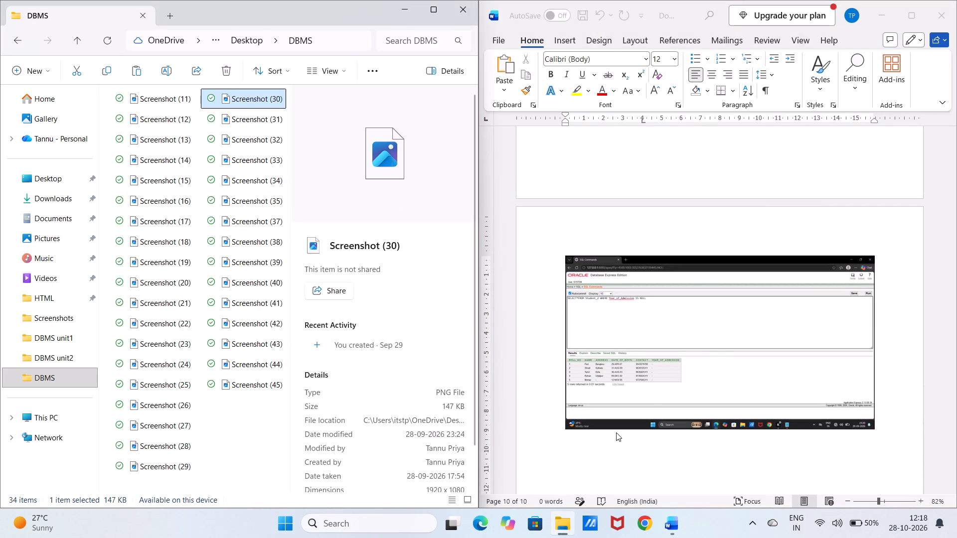
left_click(600, 473)
key("ctrl+v")
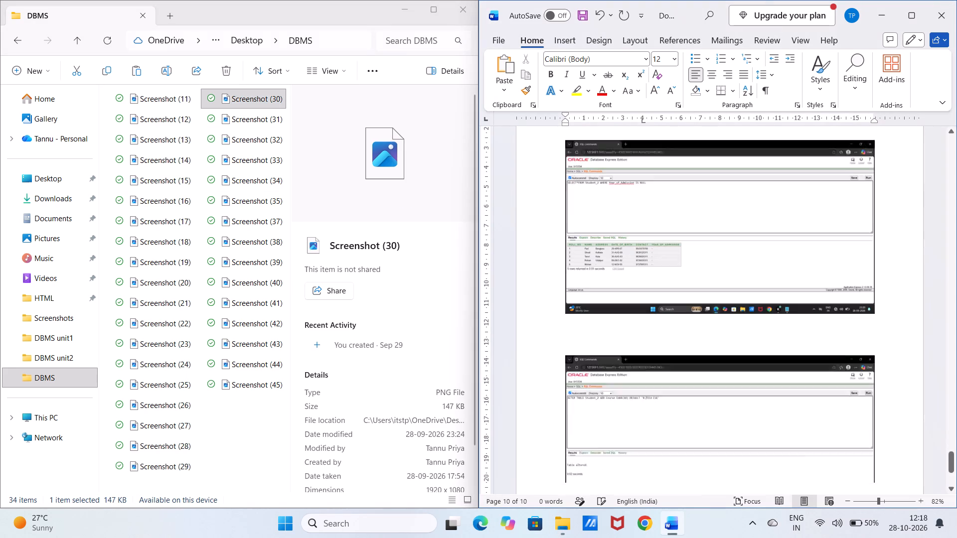
Insert a page break after Screenshot (30), and copy Screenshot (31) from the DBMS folder onto the new page 11.
scroll(600, 473, "down", 3)
key("ctrl+Return")
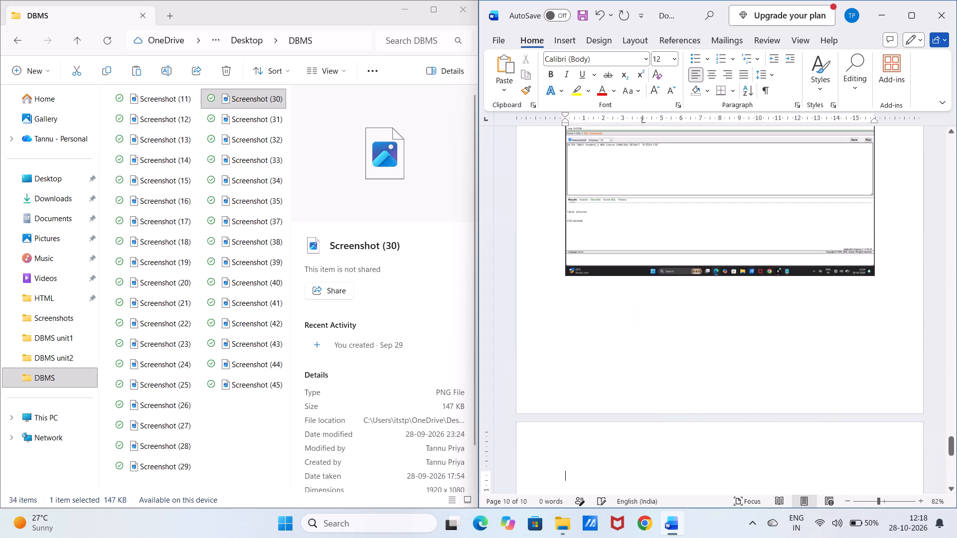
left_click(251, 115)
key("ctrl+c")
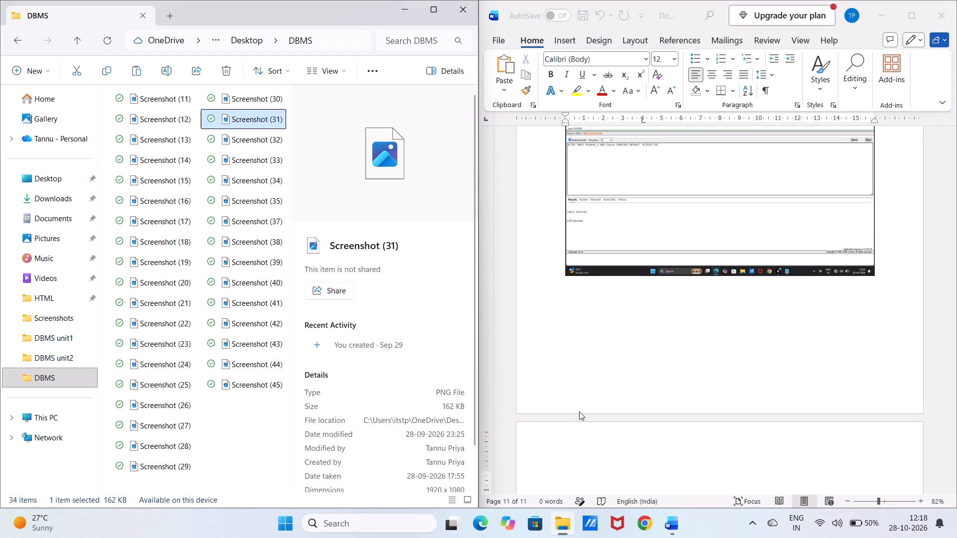
left_click(576, 444)
key("ctrl+v")
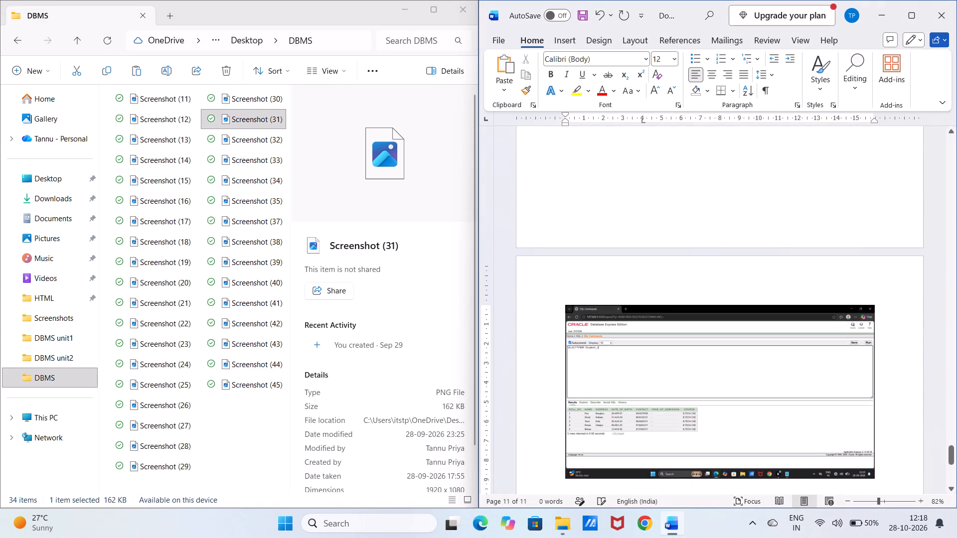
Add three new lines below the Screenshot (31) picture on page 11 and paste a copy of Screenshot (32) from the DBMS folder there.
scroll(654, 451, "down", 2)
key("Return")
key("Return")
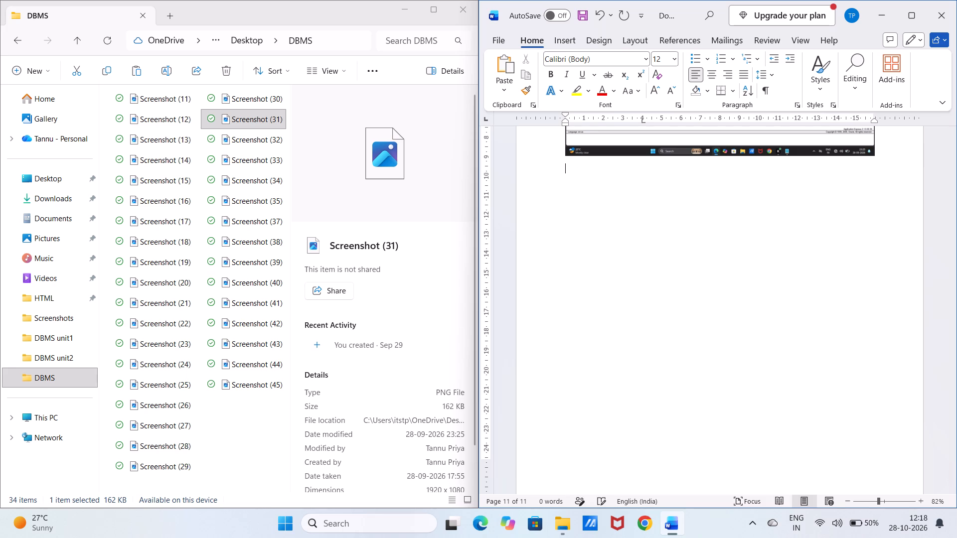
key("Return")
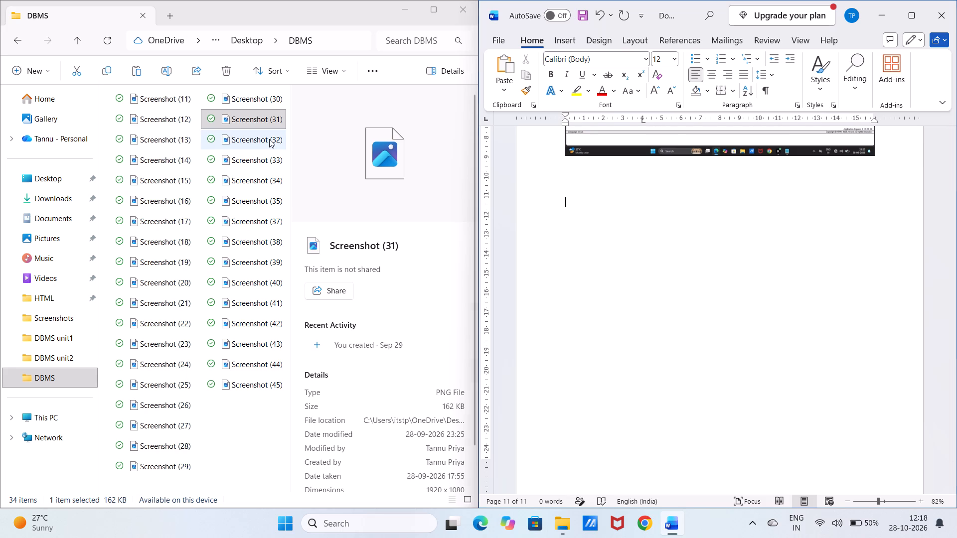
left_click(269, 139)
key("ctrl+c")
left_click(667, 220)
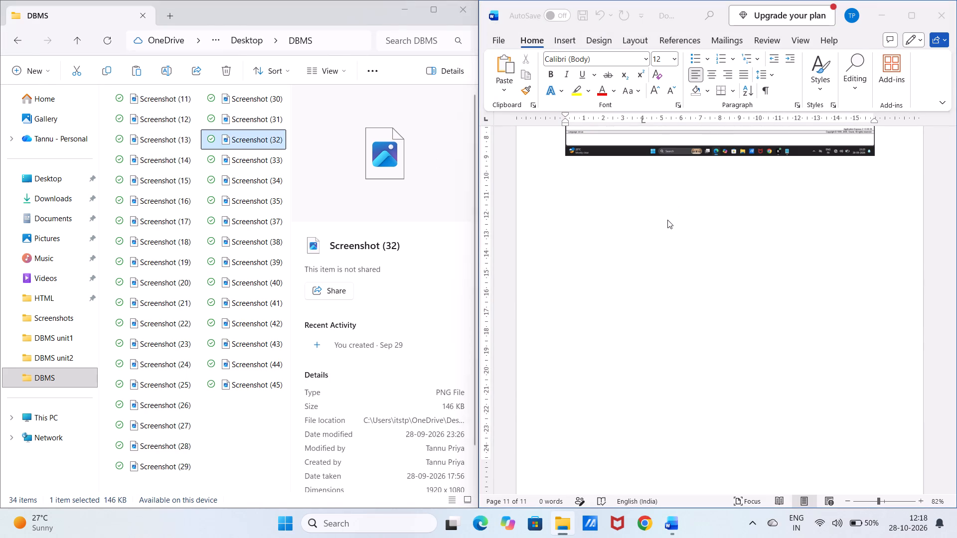
key("ctrl+v")
Insert a page break after Screenshot (32), and copy Screenshot (33) from the DBMS folder onto the new page 12.
scroll(801, 403, "down", 1)
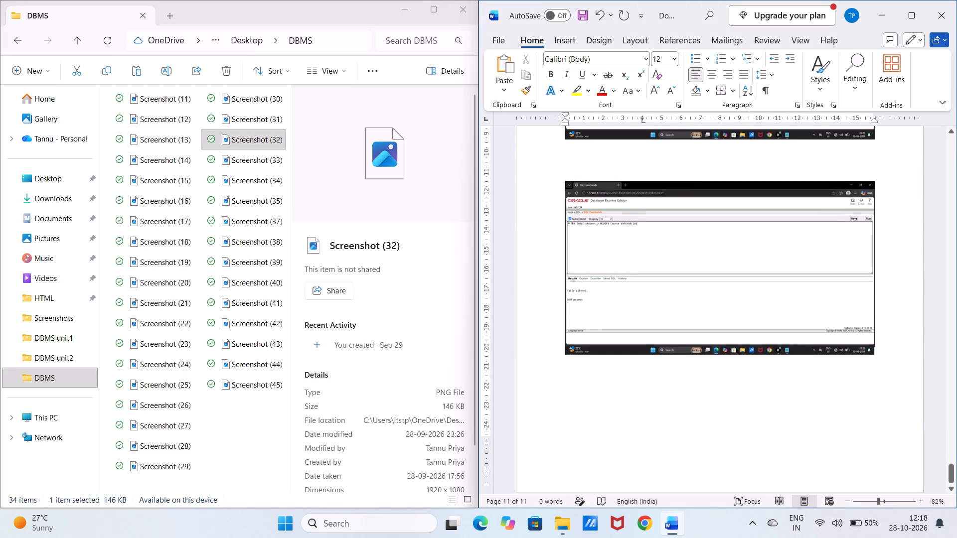
scroll(801, 403, "down", 2)
key("ctrl+Return")
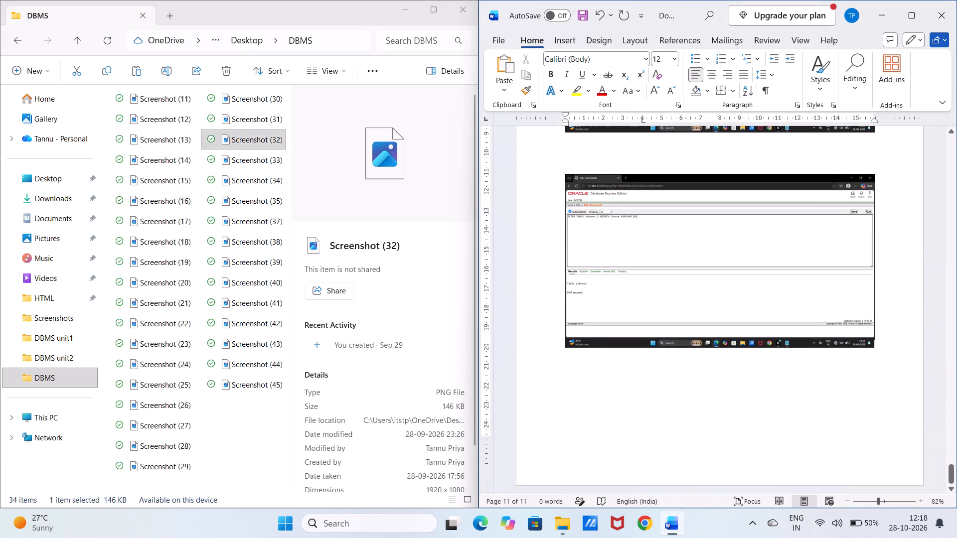
left_click(255, 161)
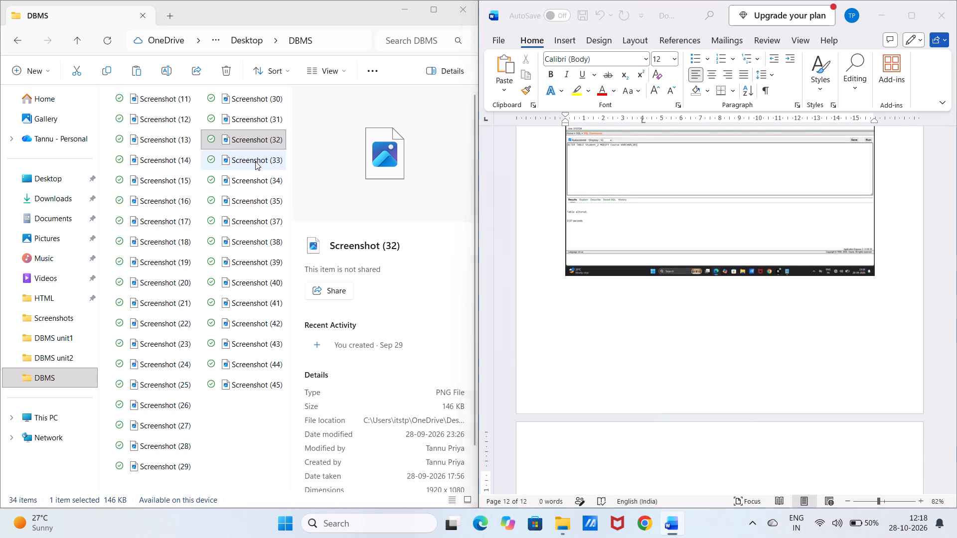
key("ctrl+c")
left_click(622, 475)
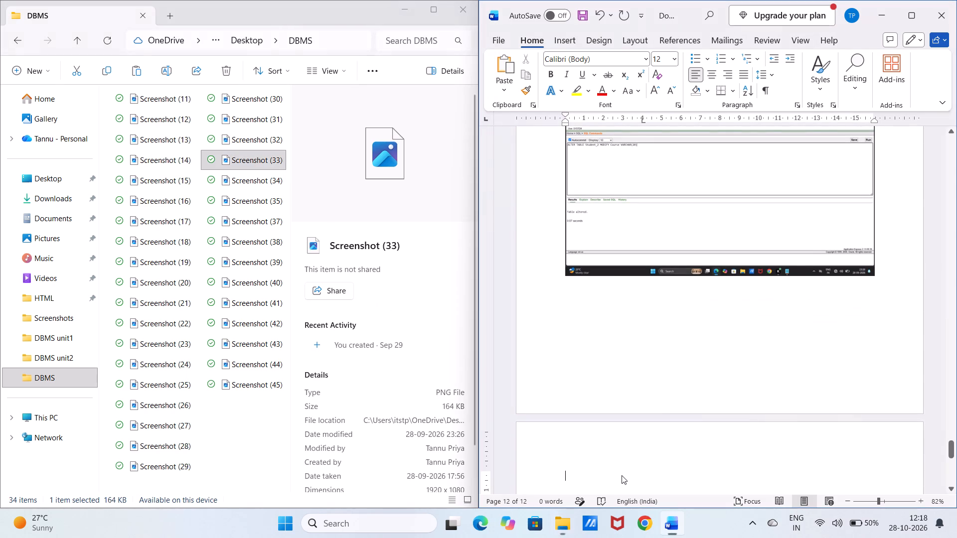
key("ctrl+v")
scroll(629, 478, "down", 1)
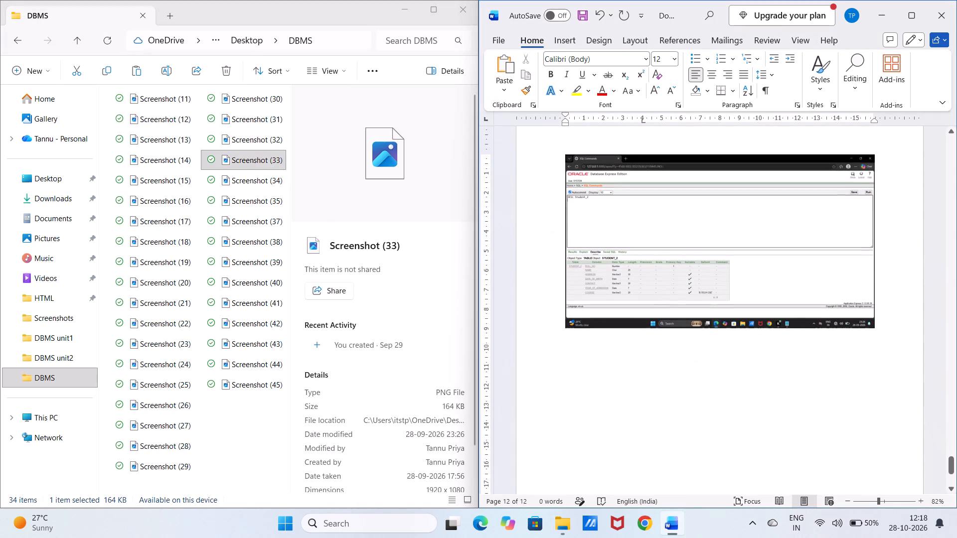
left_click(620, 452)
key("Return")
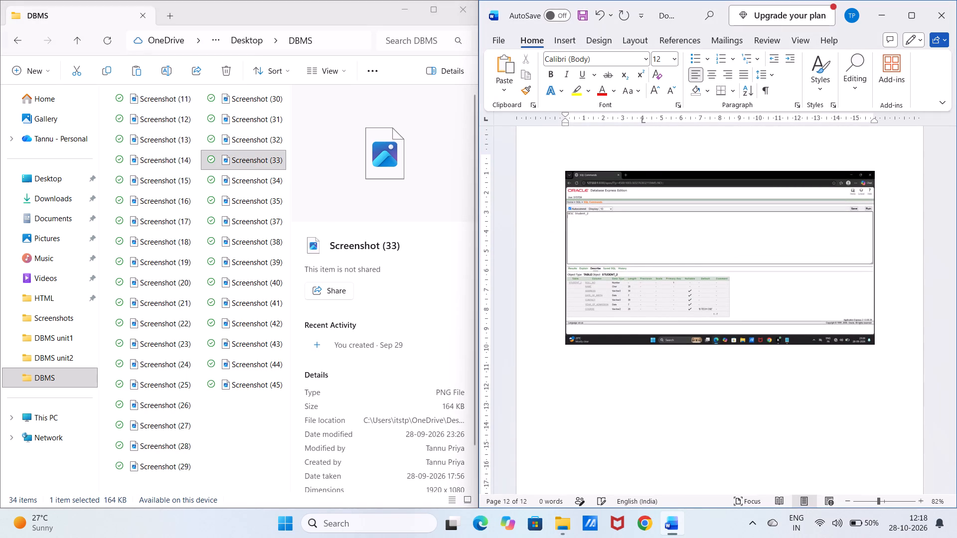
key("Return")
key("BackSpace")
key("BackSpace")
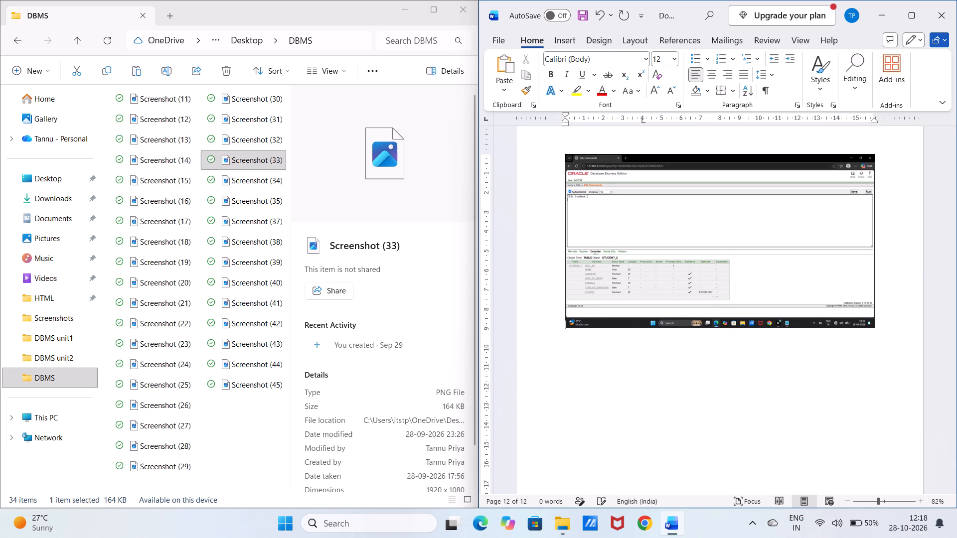
Add three new lines below Screenshot (33) on page 12 and paste one copy of Screenshot (34) there, undoing any duplicate paste.
left_click(885, 329)
key("Return")
key("Return")
key("Return")
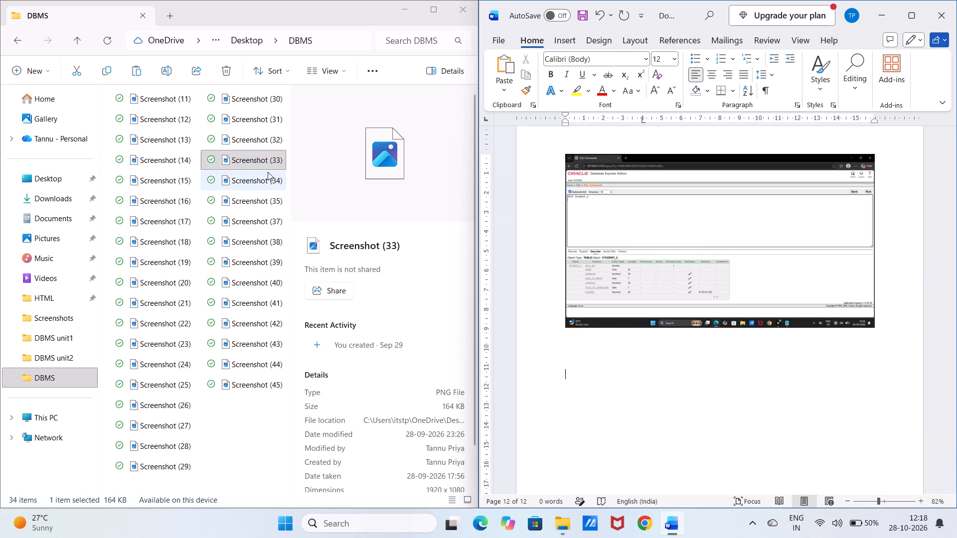
left_click(266, 176)
key("ctrl+c")
left_click(725, 424)
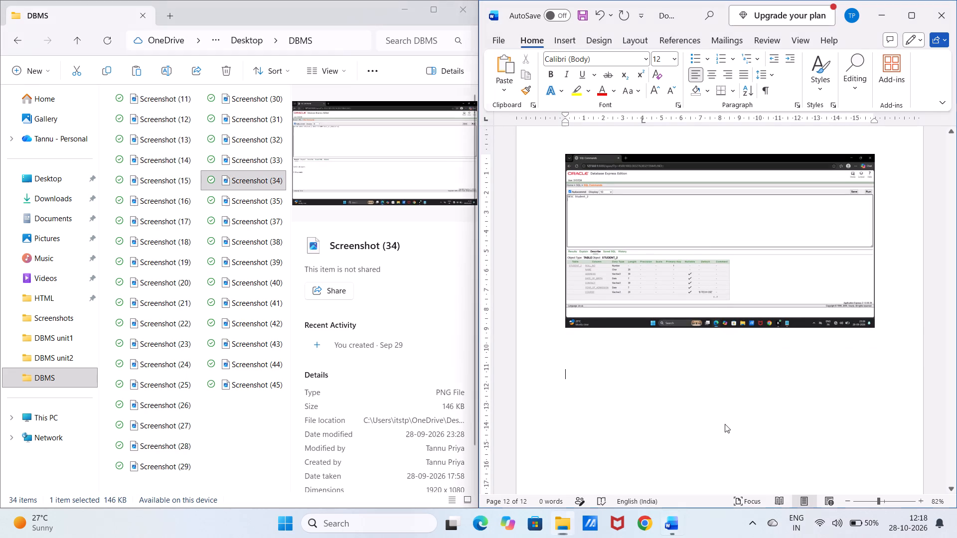
key("ctrl+v")
key("ctrl+v")
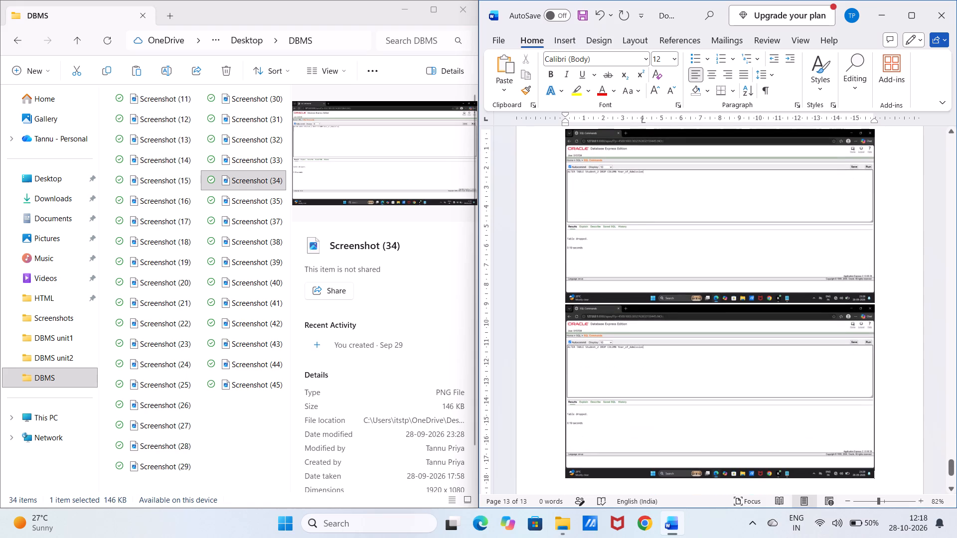
key("ctrl+z")
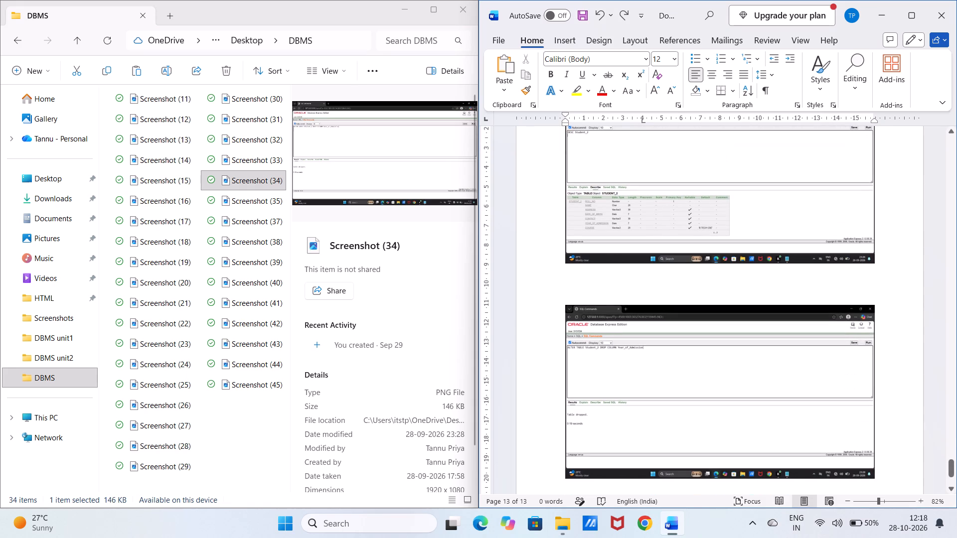
Add three new lines below the Screenshot (34) picture on page 12 and insert a page break to start page 13.
left_click(885, 470)
key("Return")
key("Return")
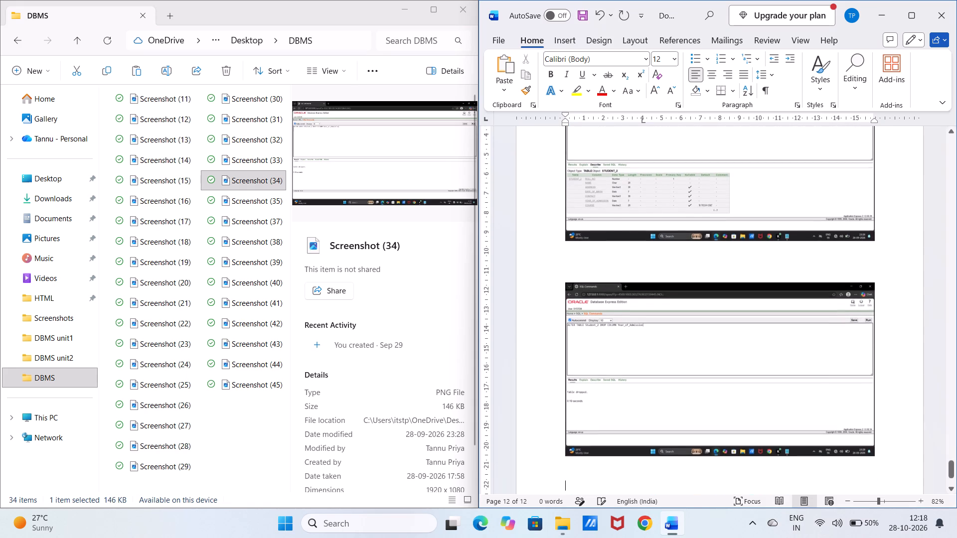
key("Return")
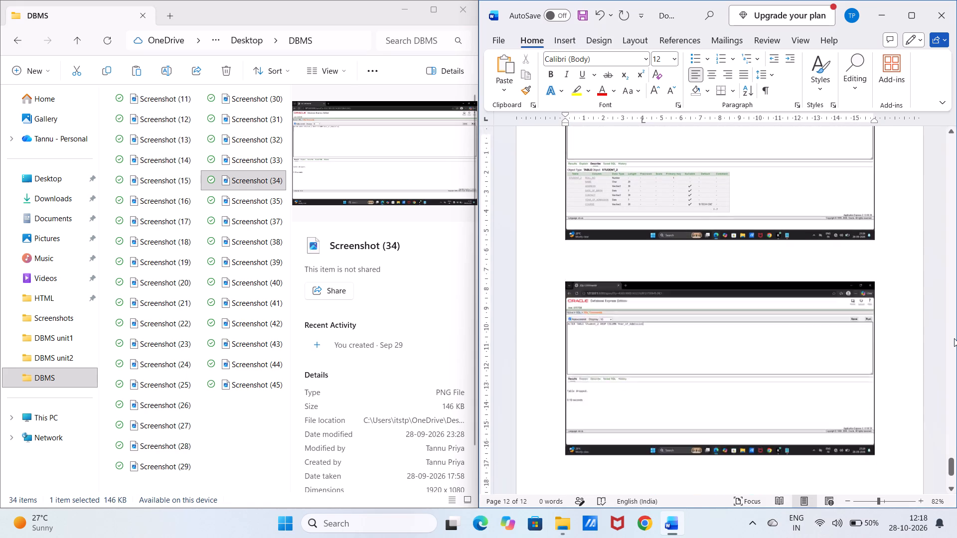
scroll(954, 338, "down", 2)
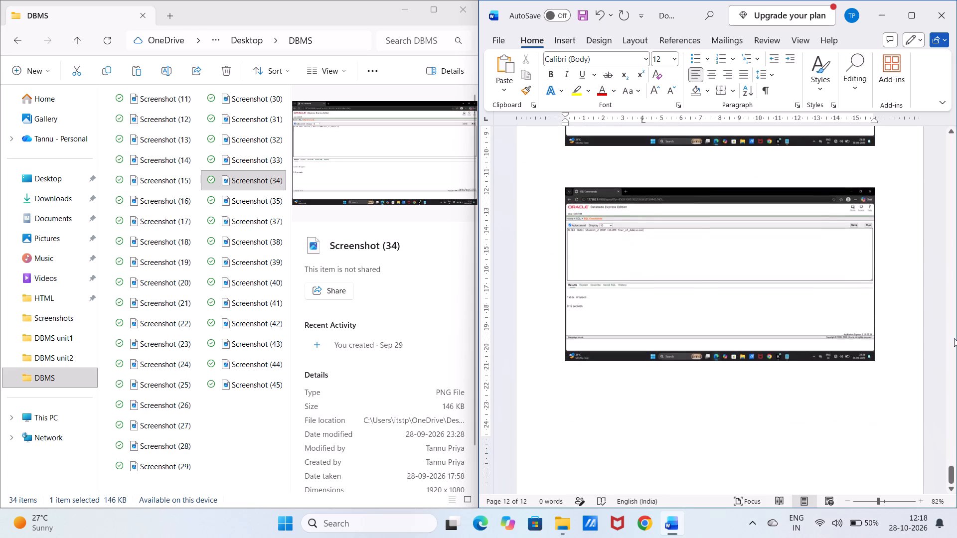
scroll(954, 338, "down", 2)
key("ctrl+Return")
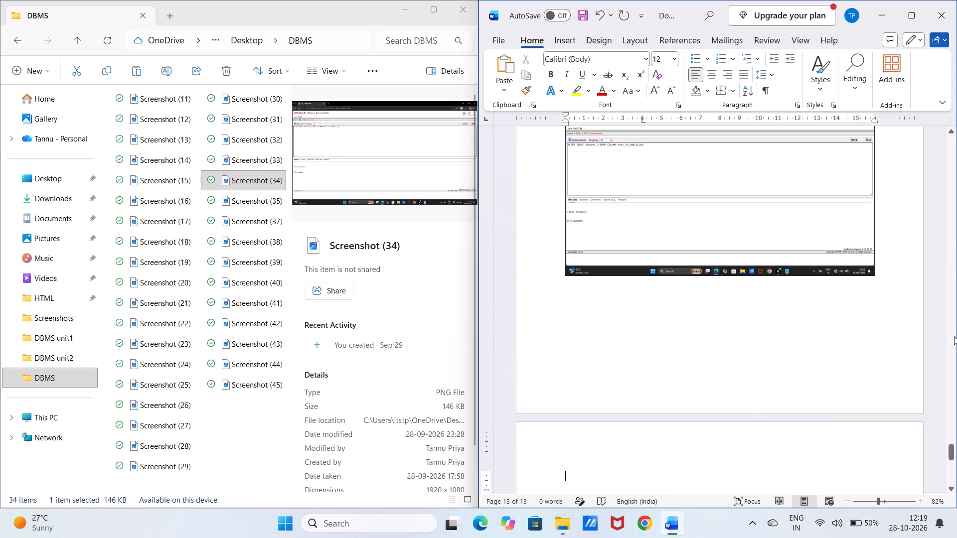
Copy Screenshot (35) from the DBMS folder and paste it at the start of page 13 in the Word document.
double_click(261, 185)
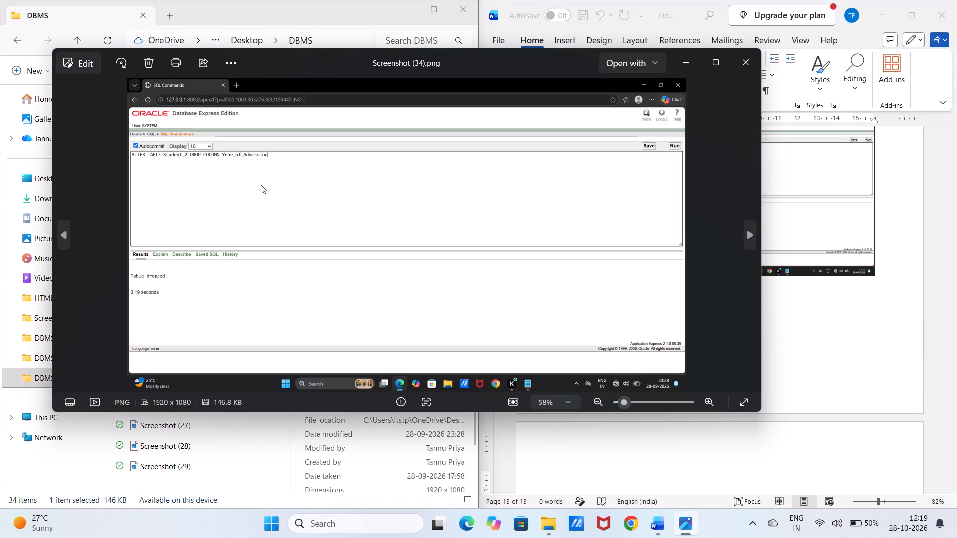
left_click(687, 57)
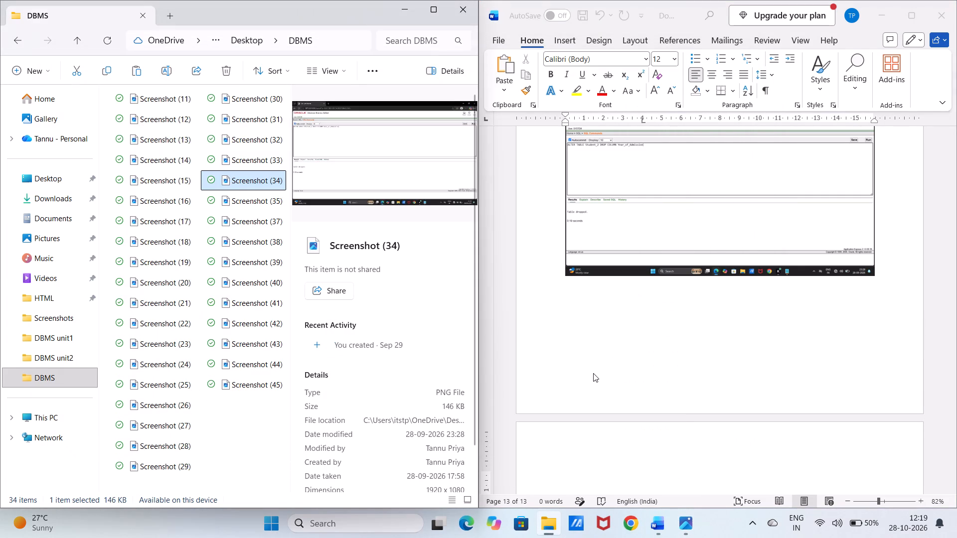
left_click(599, 455)
scroll(599, 455, "down", 2)
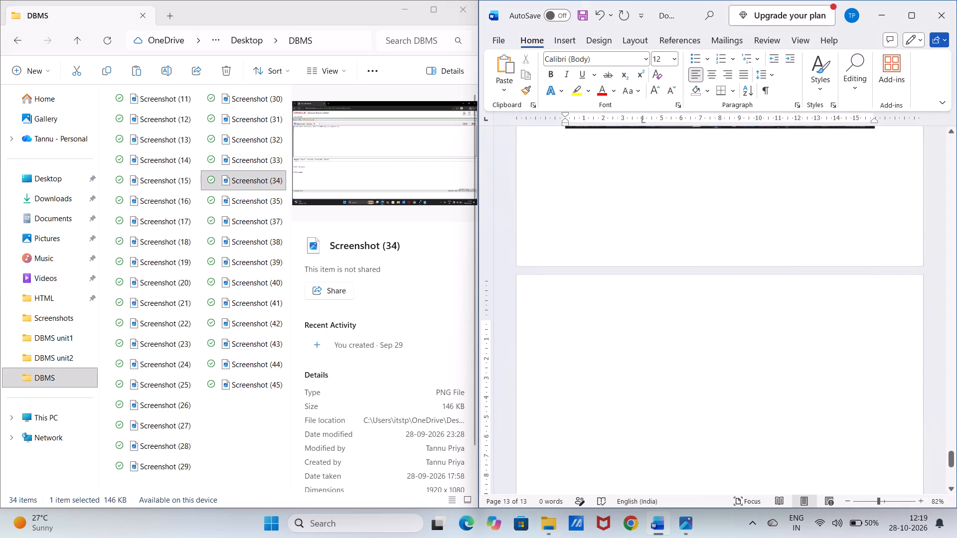
left_click(259, 196)
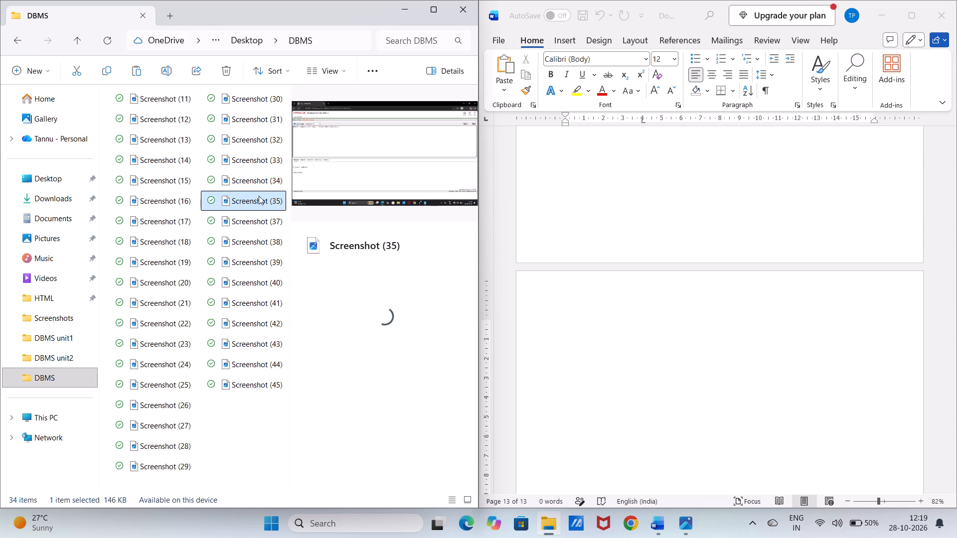
key("ctrl+c")
left_click(580, 332)
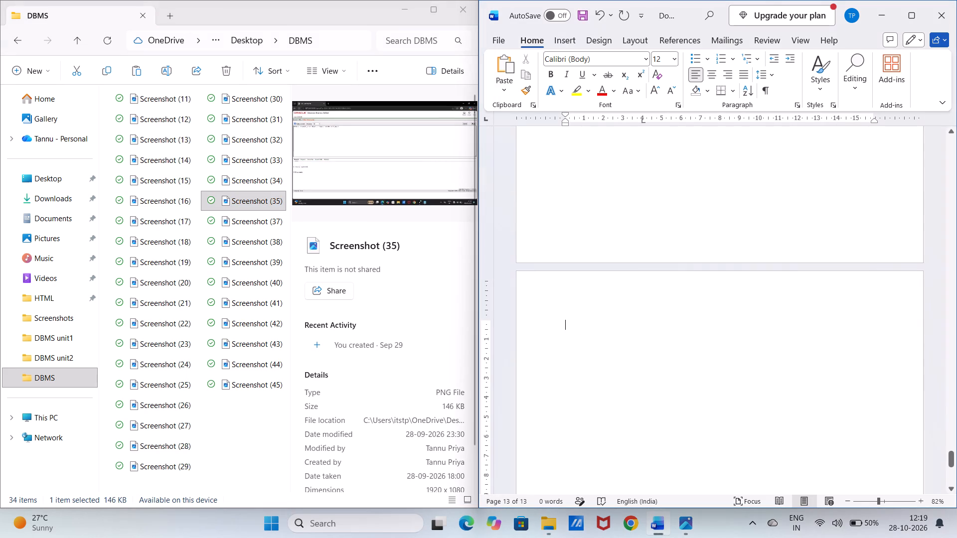
key("ctrl+v")
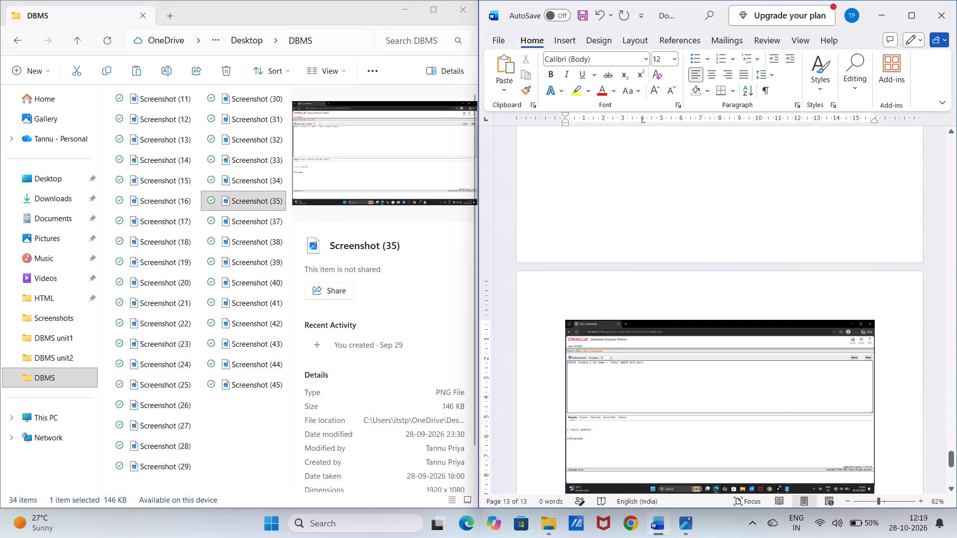
Add four new lines below the Screenshot (35) picture on page 13 and paste a copy of Screenshot (37) from the DBMS folder there.
scroll(881, 426, "down", 2)
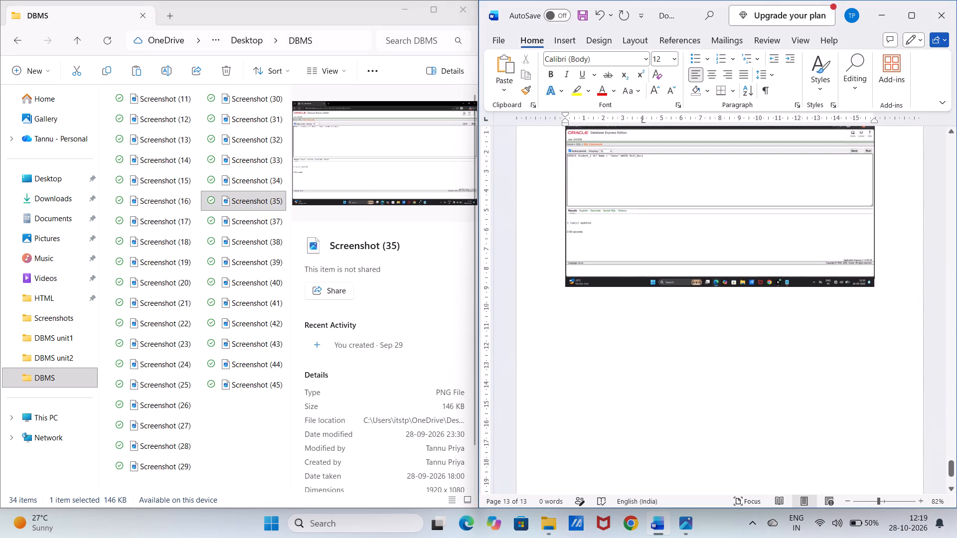
key("Return")
key("Return")
key("Return")
key("Return")
scroll(235, 273, "up", 1)
scroll(235, 273, "down", 2)
left_click(256, 221)
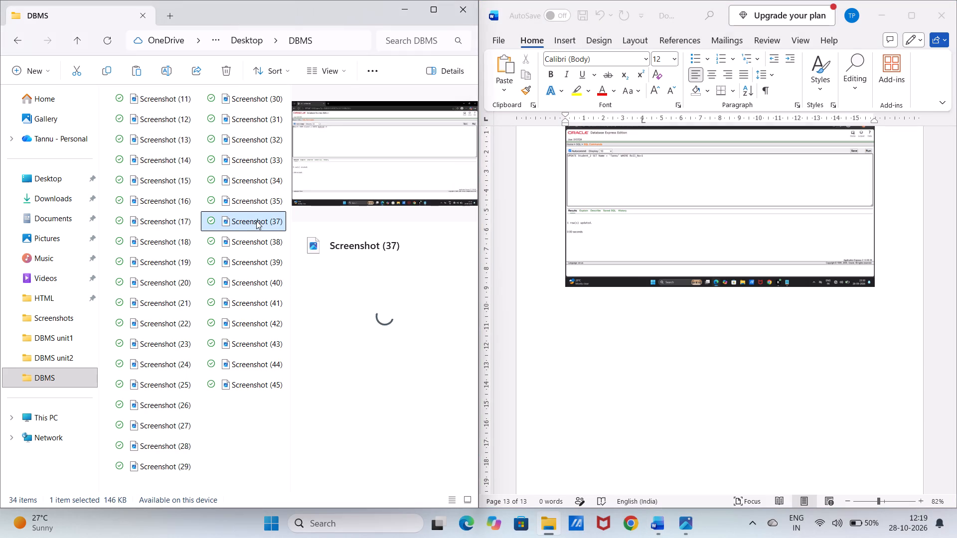
key("ctrl+c")
left_click(652, 396)
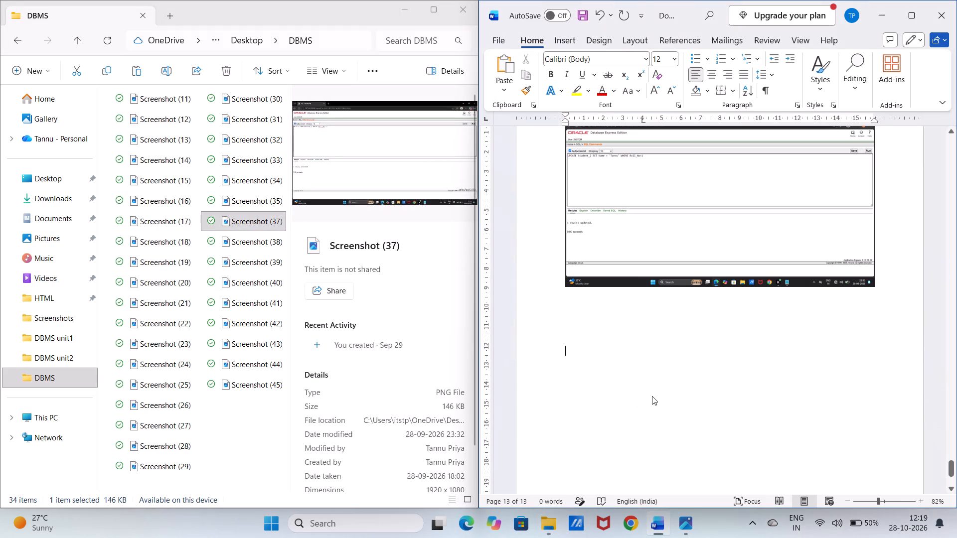
key("ctrl+v")
Insert a page break after Screenshot (37), and copy Screenshot (38) from the DBMS folder onto the new page 14.
scroll(652, 396, "down", 6)
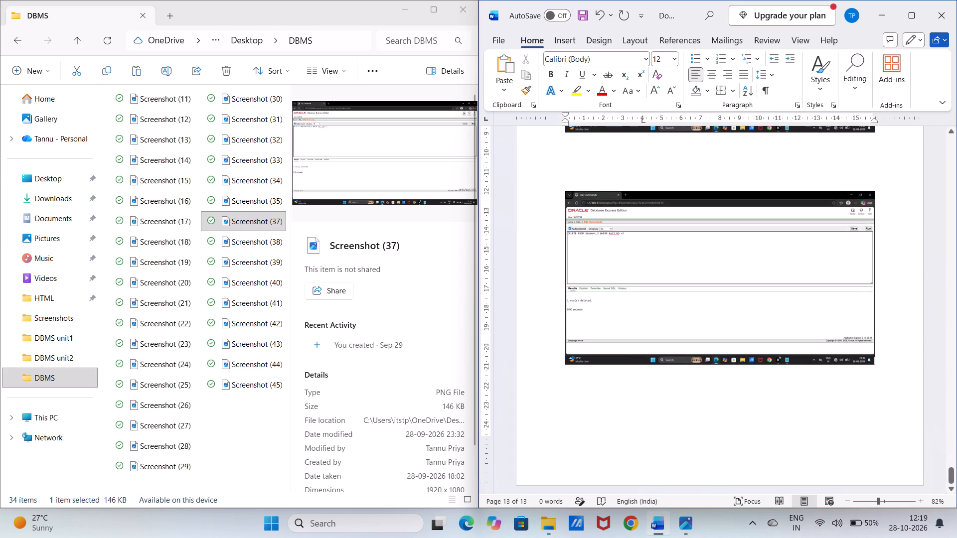
key("ctrl+Return")
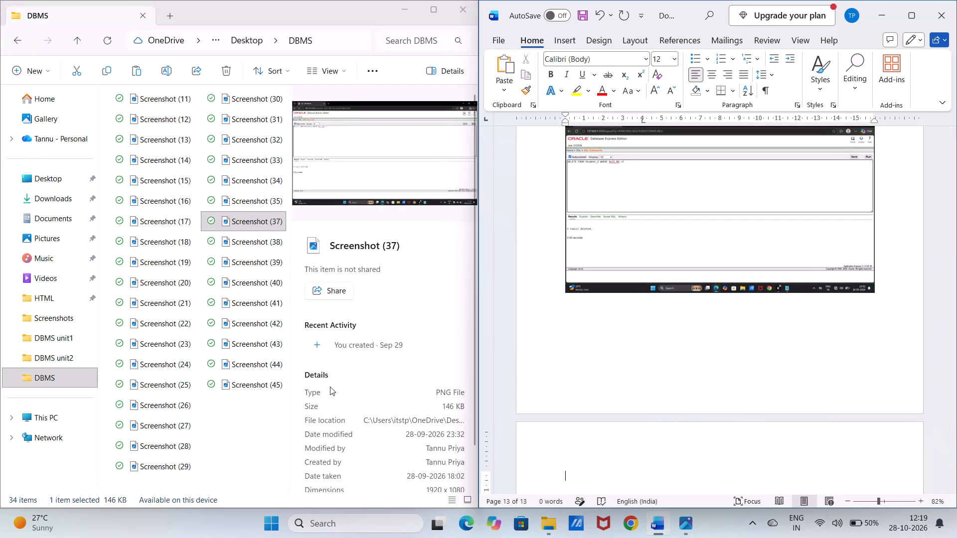
left_click(273, 245)
key("ctrl+c")
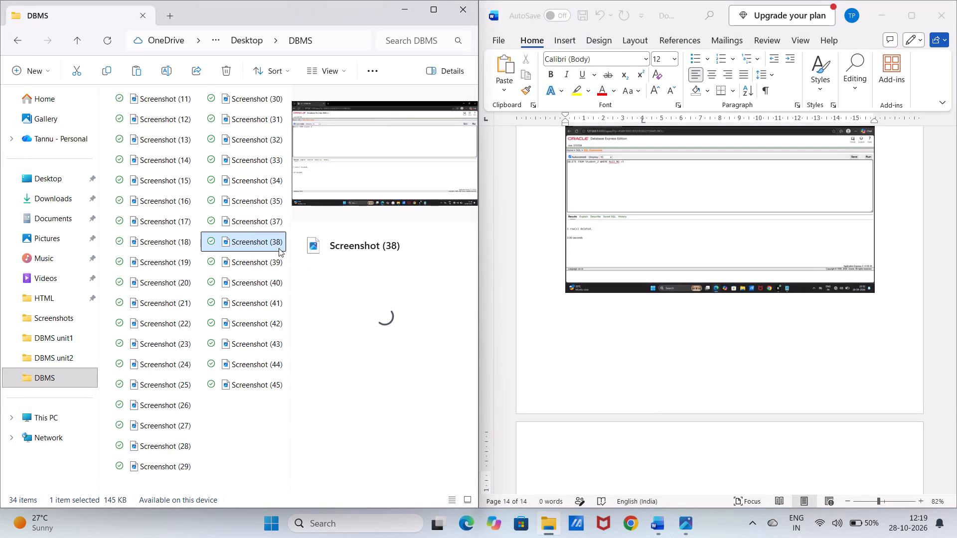
left_click(624, 473)
key("ctrl+v")
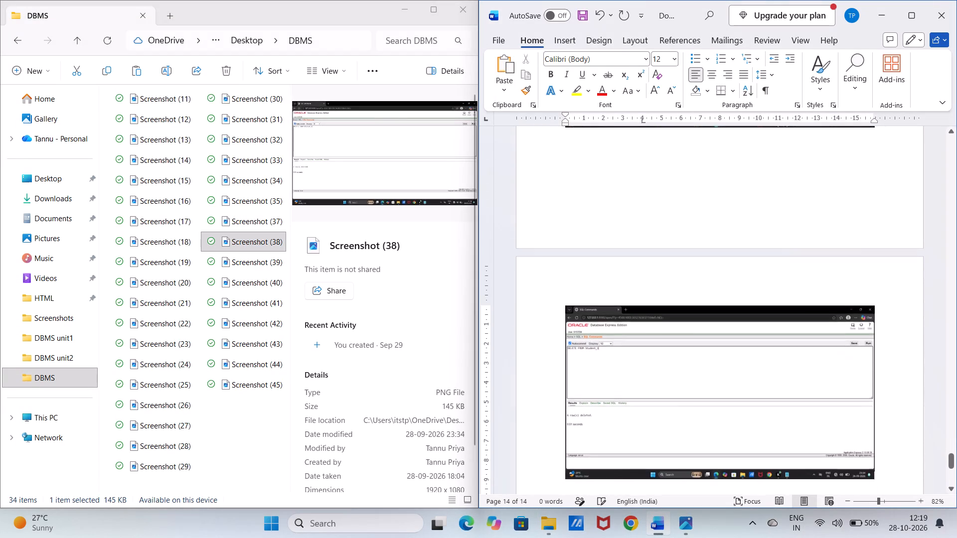
Add three new lines below the Screenshot (38) picture on page 14 and paste a copy of Screenshot (39) from the DBMS folder there.
scroll(624, 473, "down", 2)
key("Return")
key("Return")
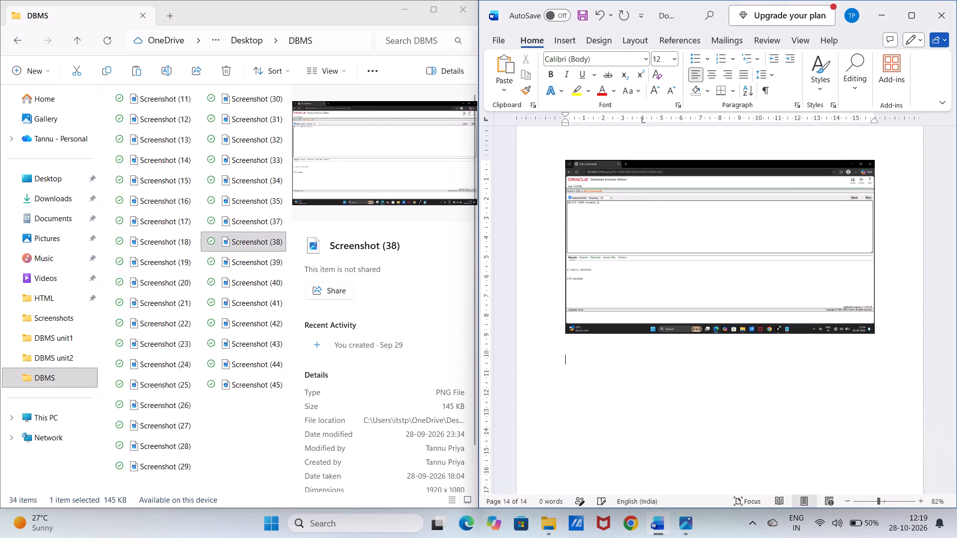
key("Return")
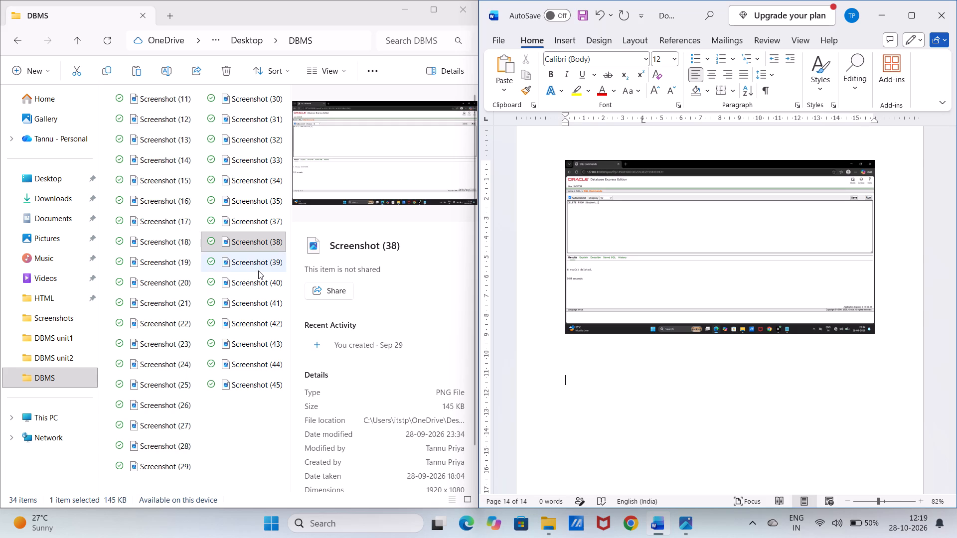
left_click(258, 270)
key("ctrl+c")
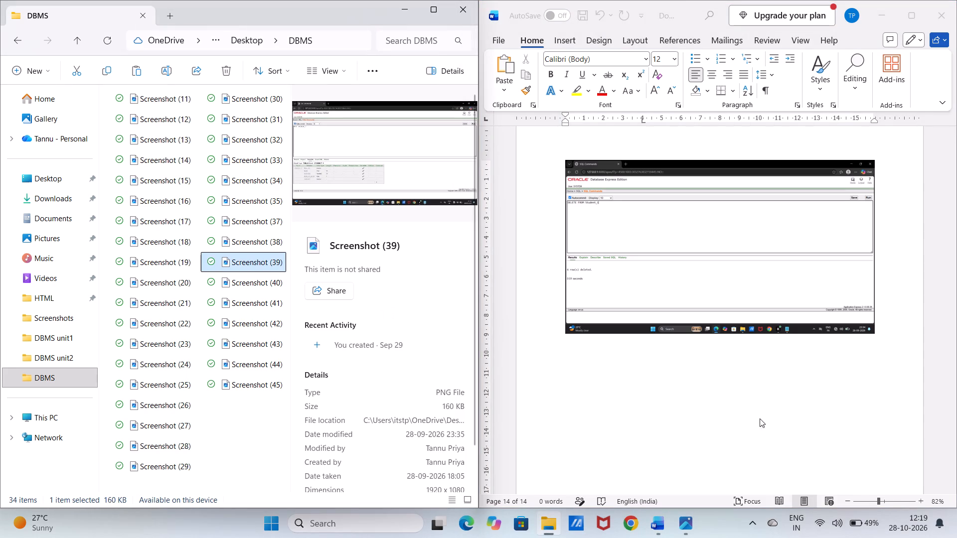
left_click(720, 431)
key("ctrl+v")
Insert a page break after Screenshot (39), and copy Screenshot (40) from the DBMS folder onto the new page 15.
scroll(720, 431, "down", 1)
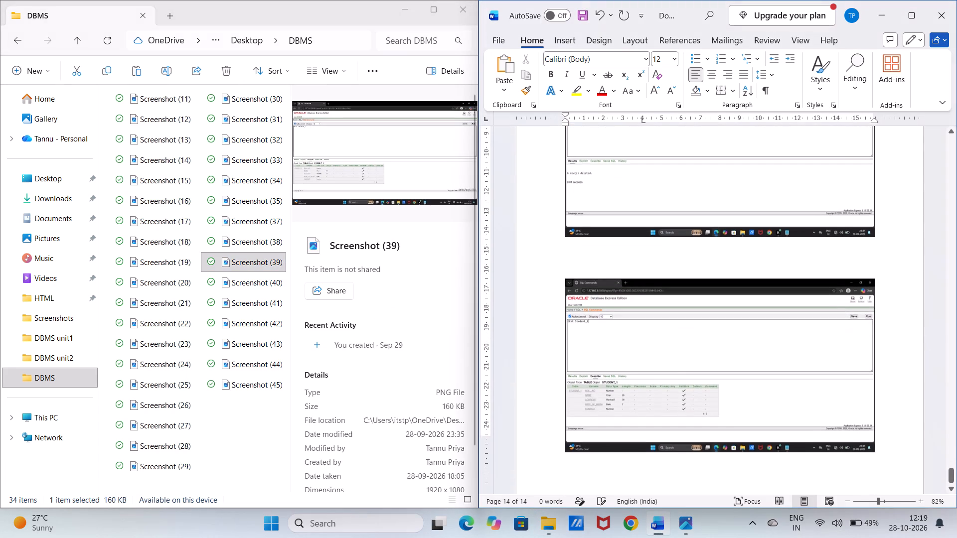
scroll(720, 431, "down", 2)
key("ctrl+Return")
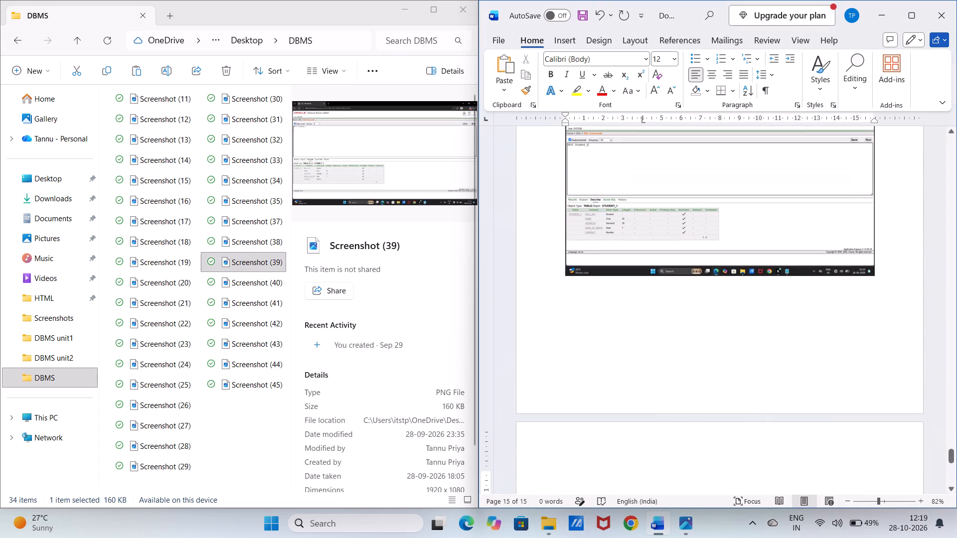
left_click(272, 274)
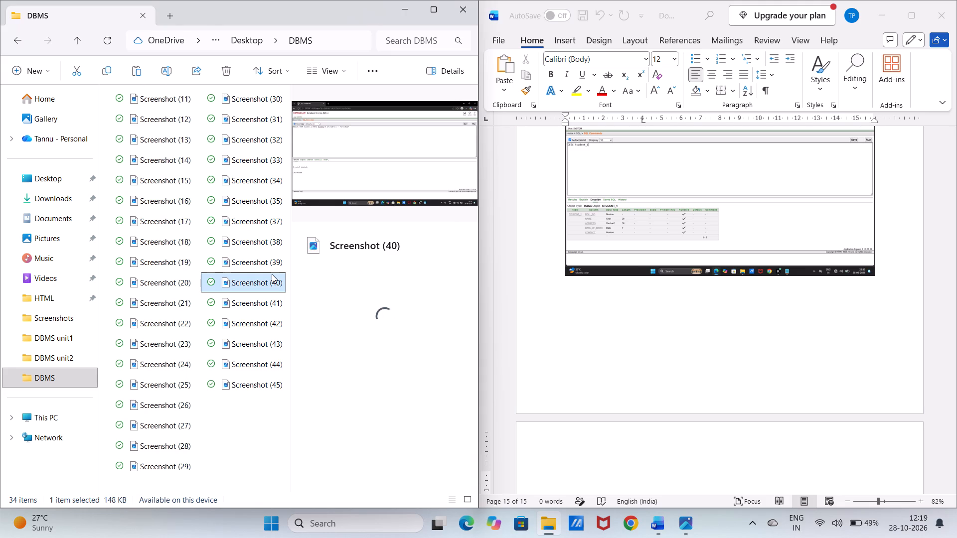
key("ctrl+c")
left_click(583, 456)
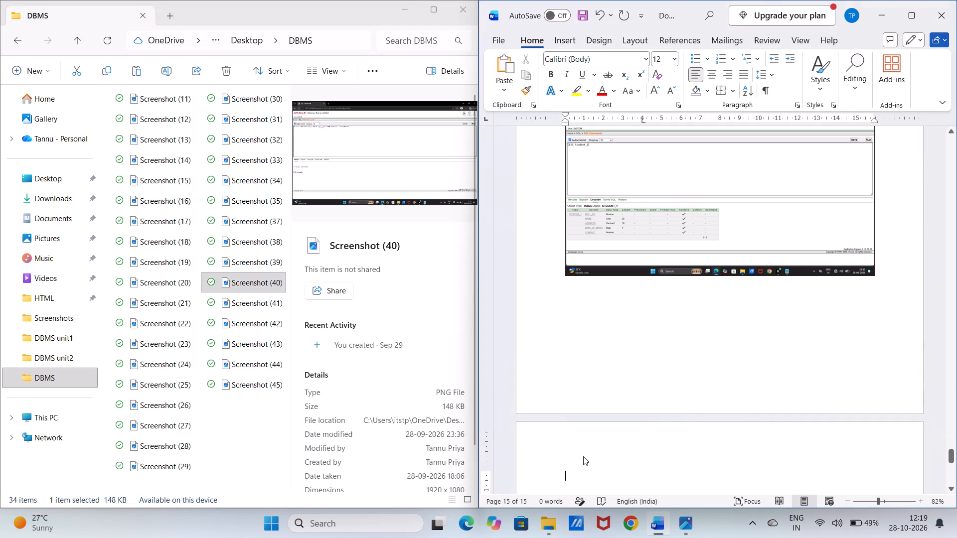
key("ctrl+v")
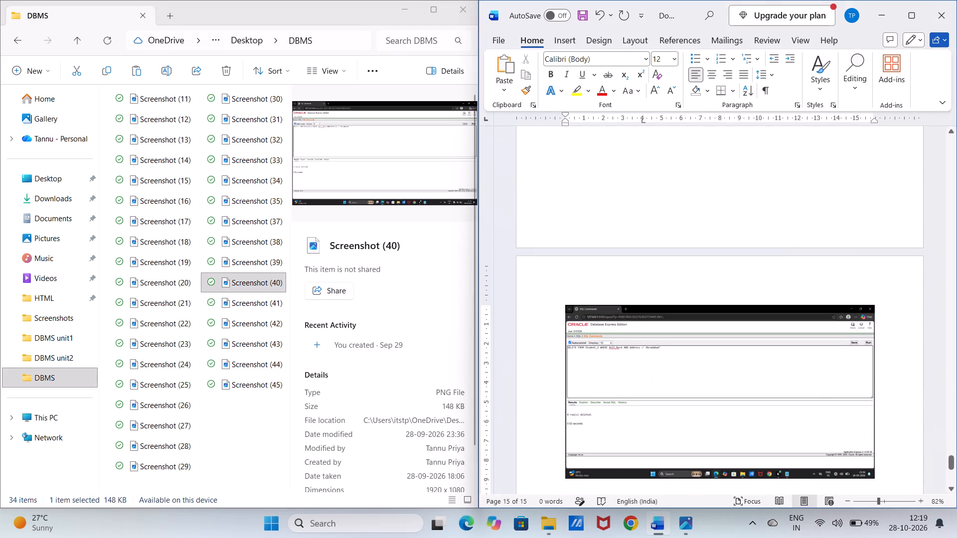
Add four new lines below the Screenshot (40) picture on page 15 and paste a copy of Screenshot (41) from the DBMS folder there.
key("Return")
key("Return")
key("Return")
key("Return")
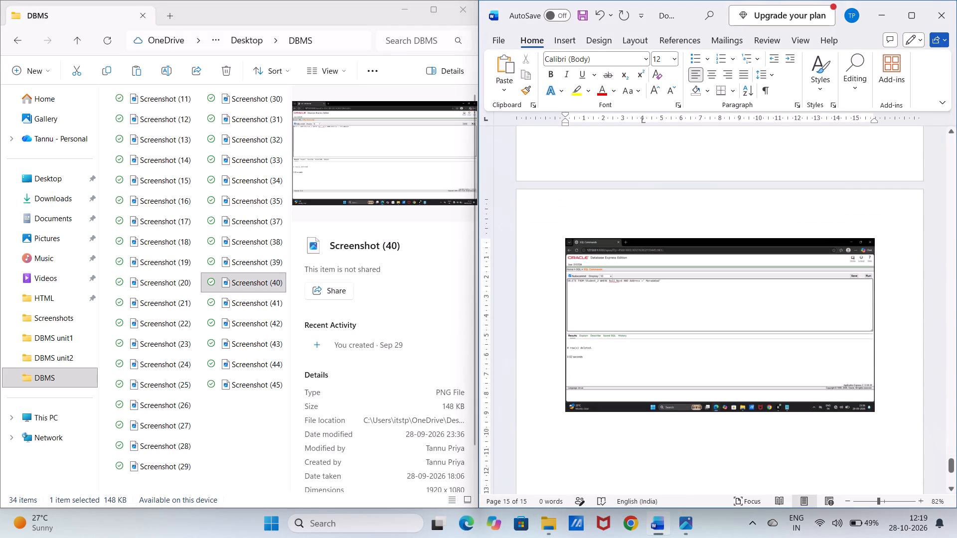
left_click(263, 302)
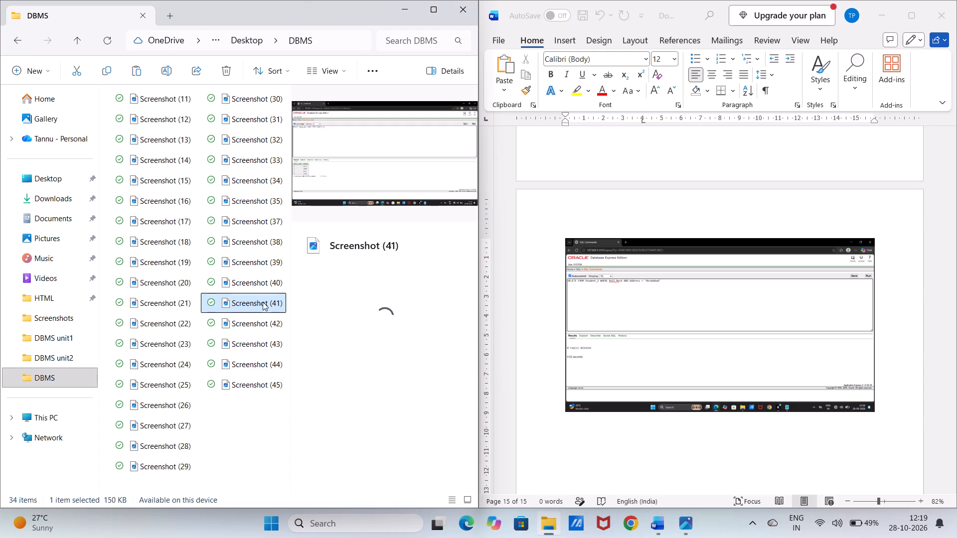
key("ctrl+c")
left_click(672, 467)
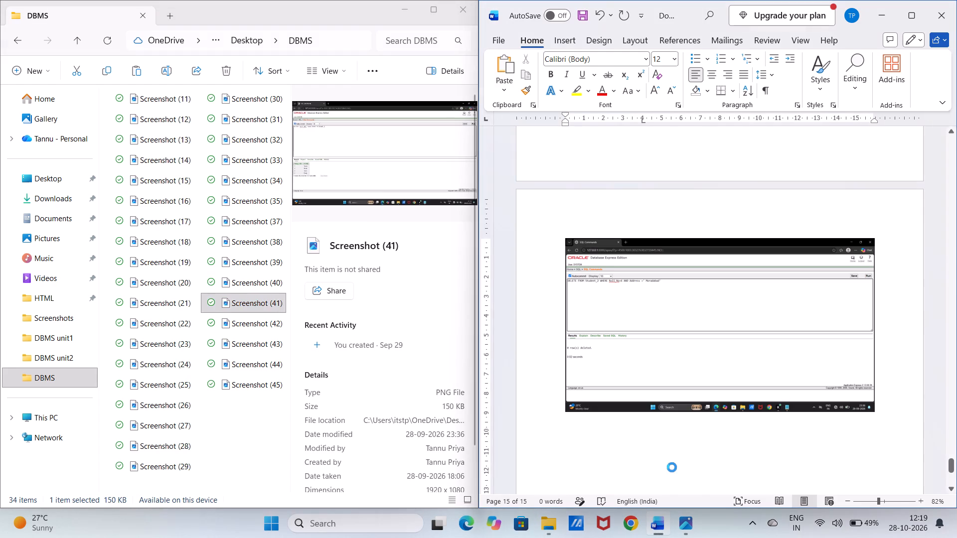
key("ctrl+v")
Insert a page break after Screenshot (41), and copy Screenshot (42) from the DBMS folder onto the new page 16.
scroll(672, 467, "down", 4)
key("ctrl+Return")
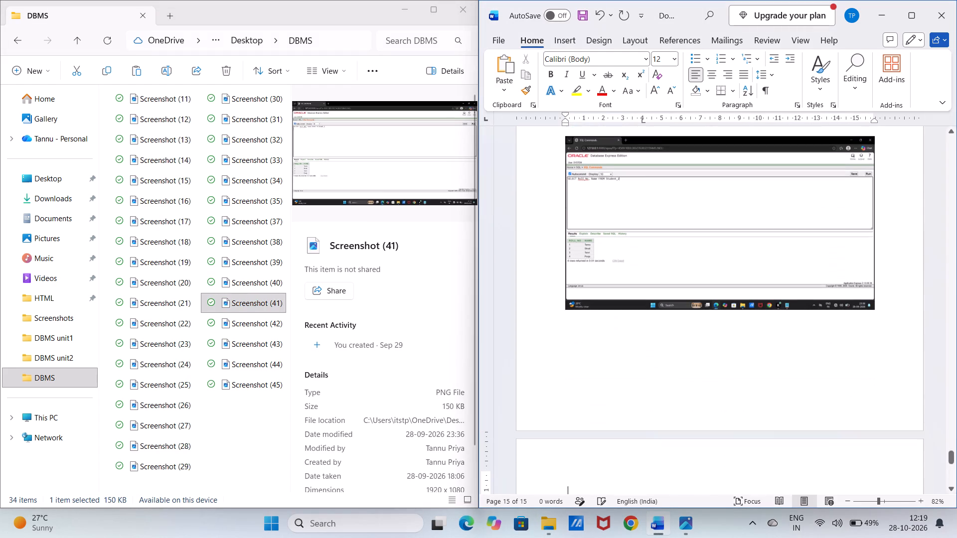
left_click(244, 325)
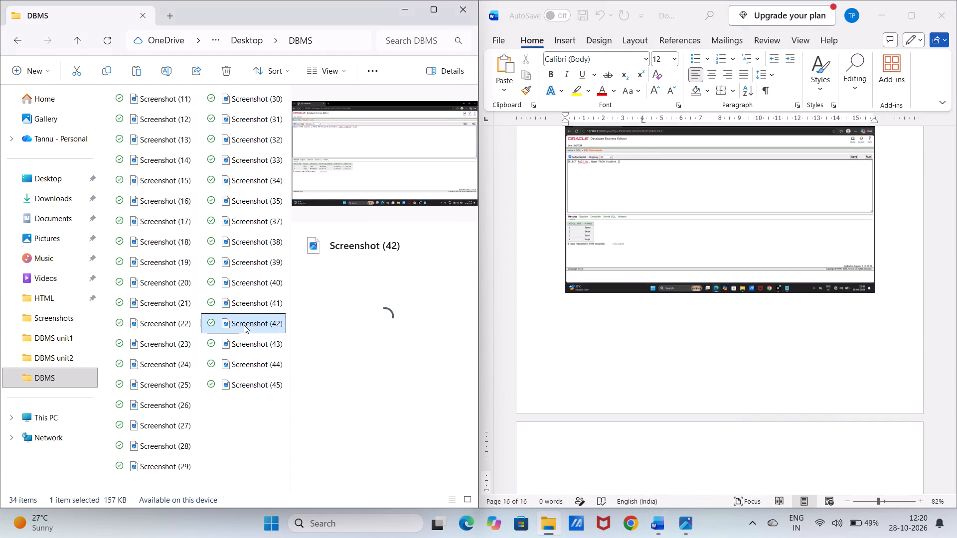
key("ctrl+c")
left_click(614, 471)
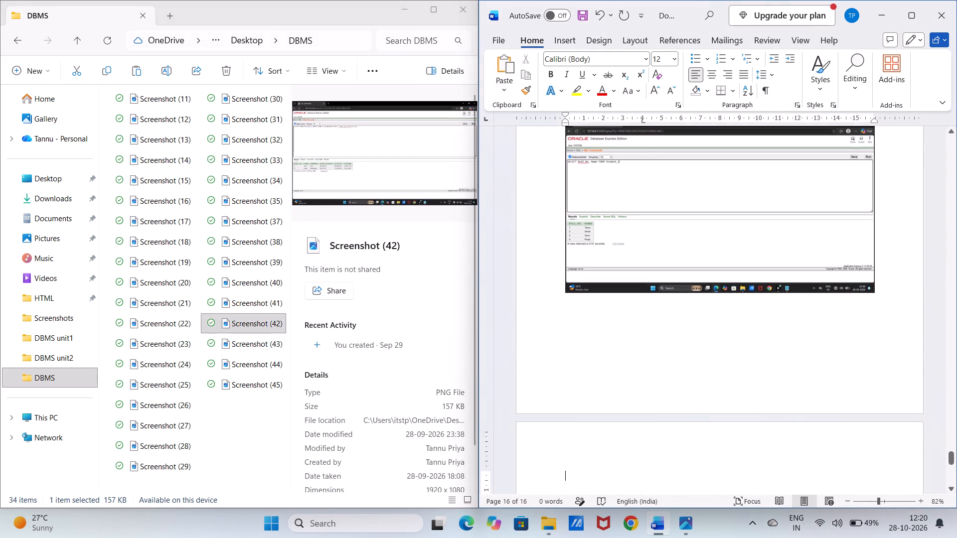
key("ctrl+v")
Add four new lines below the Screenshot (42) picture on page 16 and paste a copy of Screenshot (43) from the DBMS folder there.
key("Return")
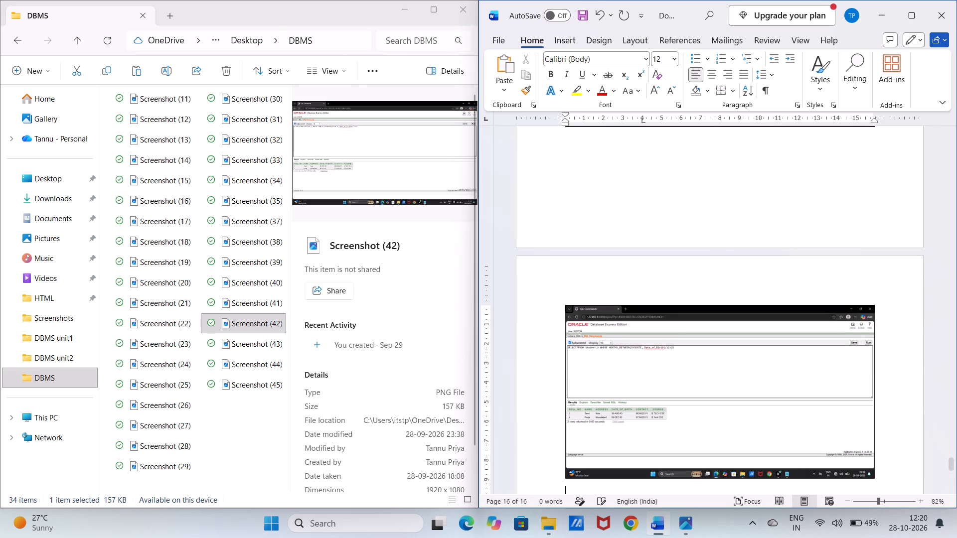
key("Return")
key("Return")
key("Return")
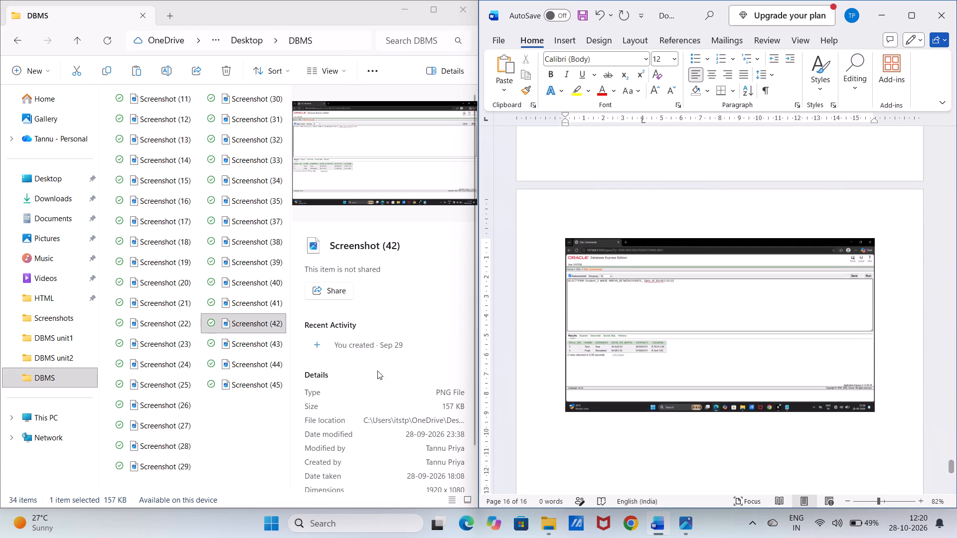
left_click(274, 345)
key("ctrl+c")
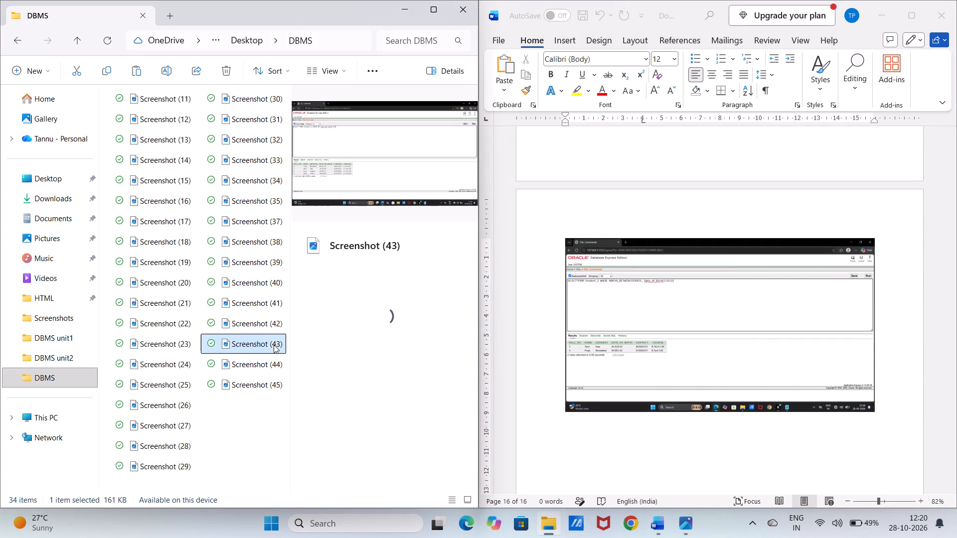
left_click(615, 455)
key("ctrl+v")
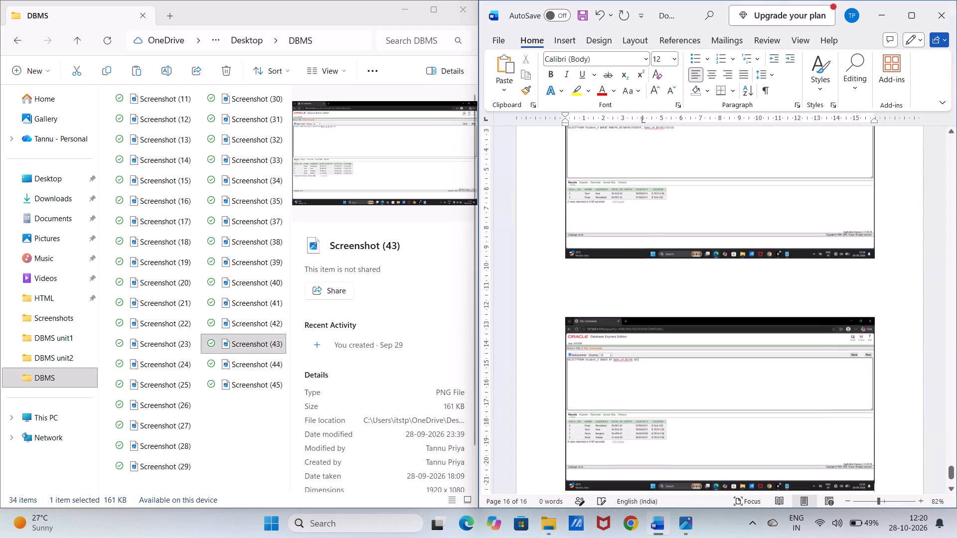
Insert a page break after Screenshot (43), and copy Screenshot (44) from the DBMS folder onto the new page 17.
key("ctrl+Return")
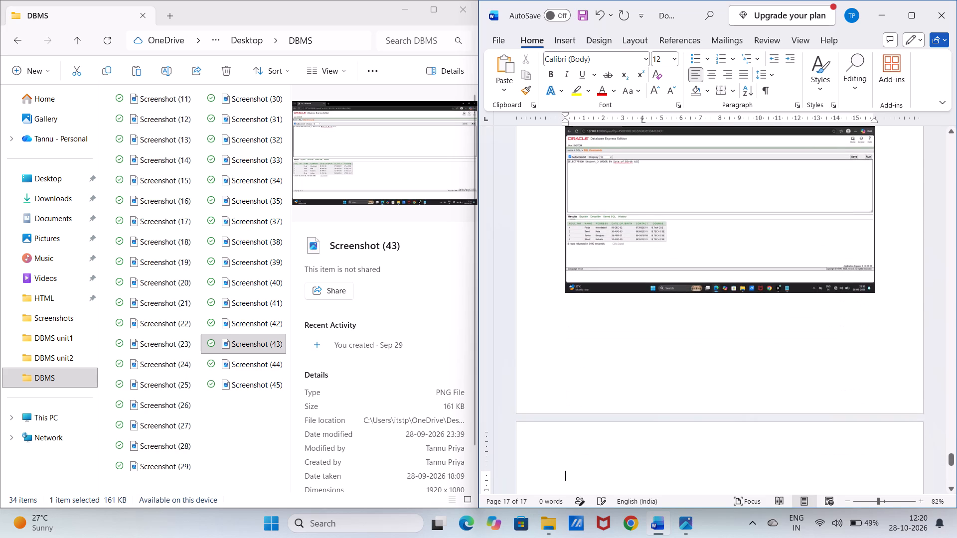
left_click(230, 362)
key("ctrl+c")
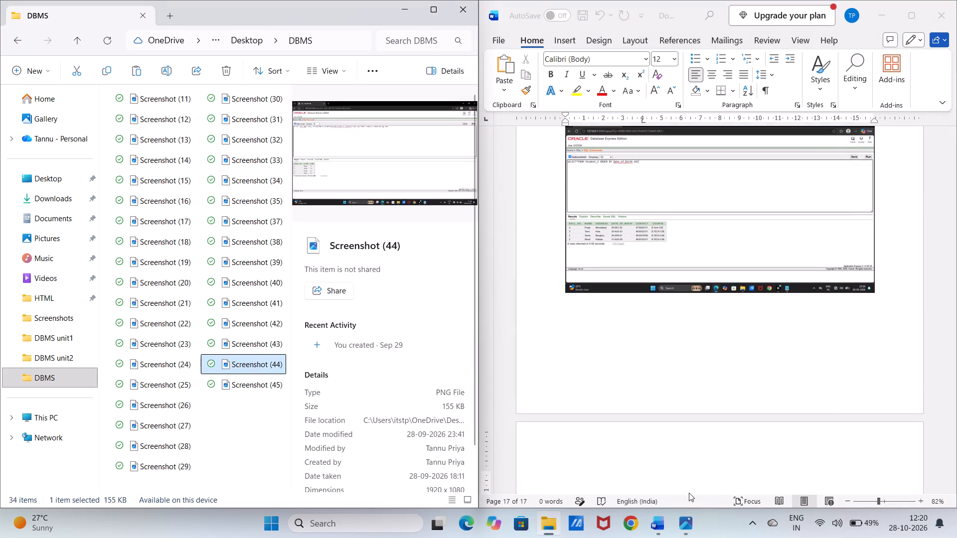
left_click(646, 468)
key("ctrl+v")
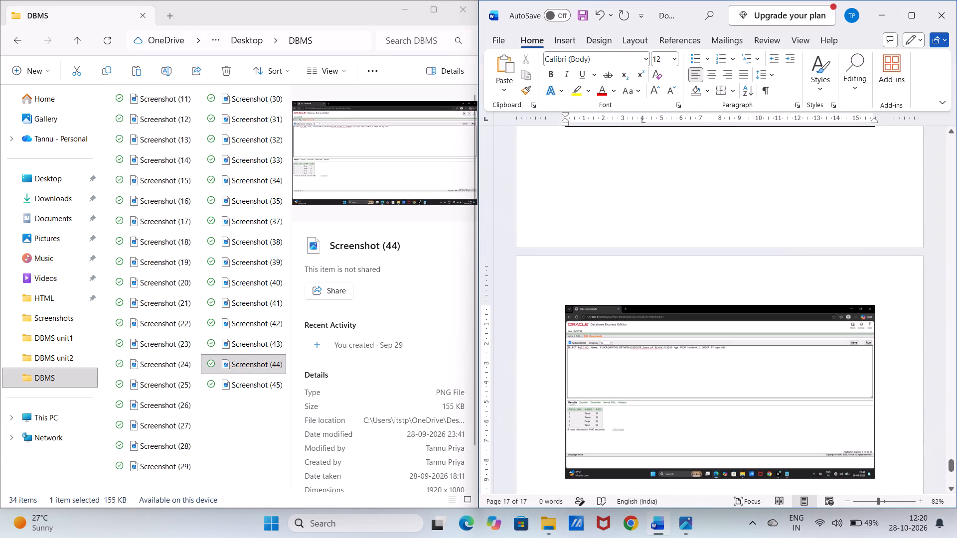
Add three new lines below the Screenshot (44) picture on page 17 and paste a copy of Screenshot (45) from the DBMS folder there.
left_click(880, 469)
key("Return")
key("Return")
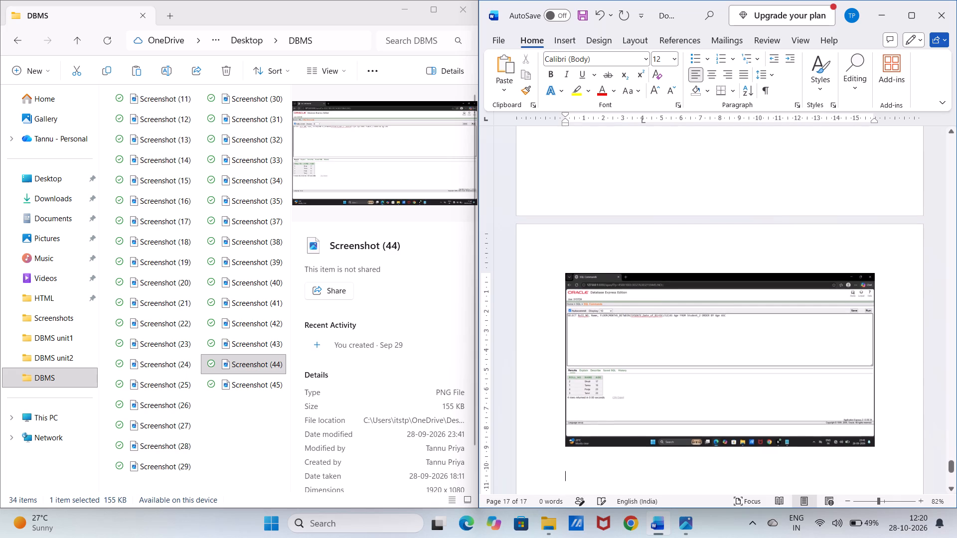
key("Return")
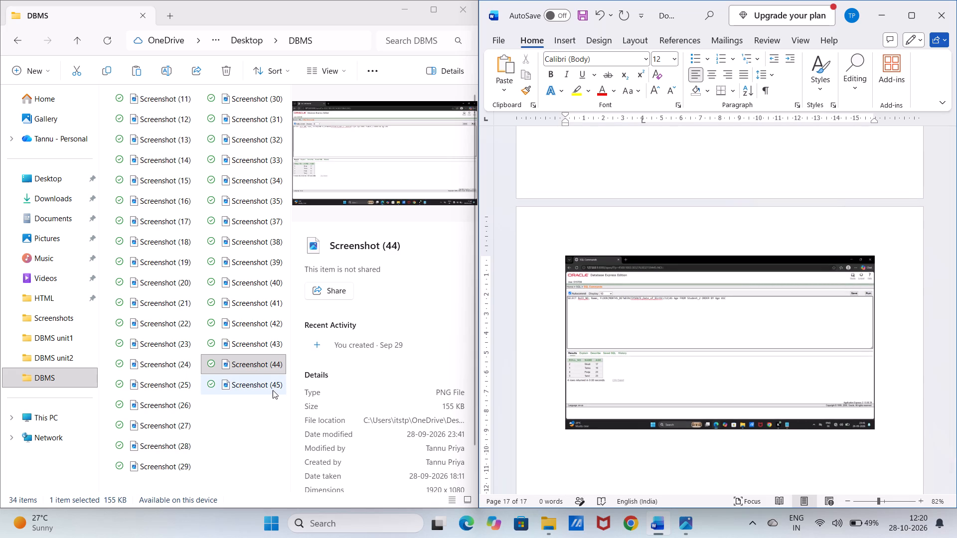
left_click(273, 390)
key("ctrl+c")
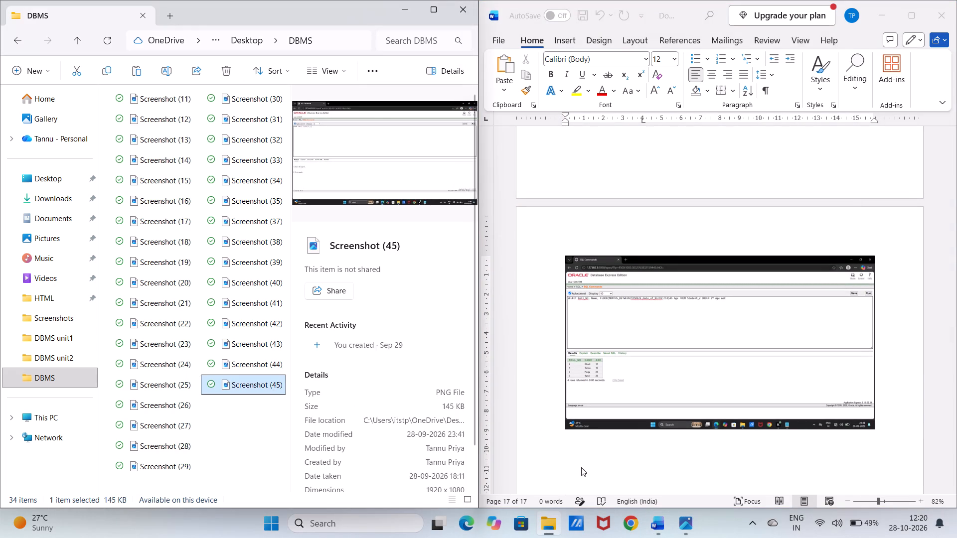
left_click(581, 467)
key("ctrl+v")
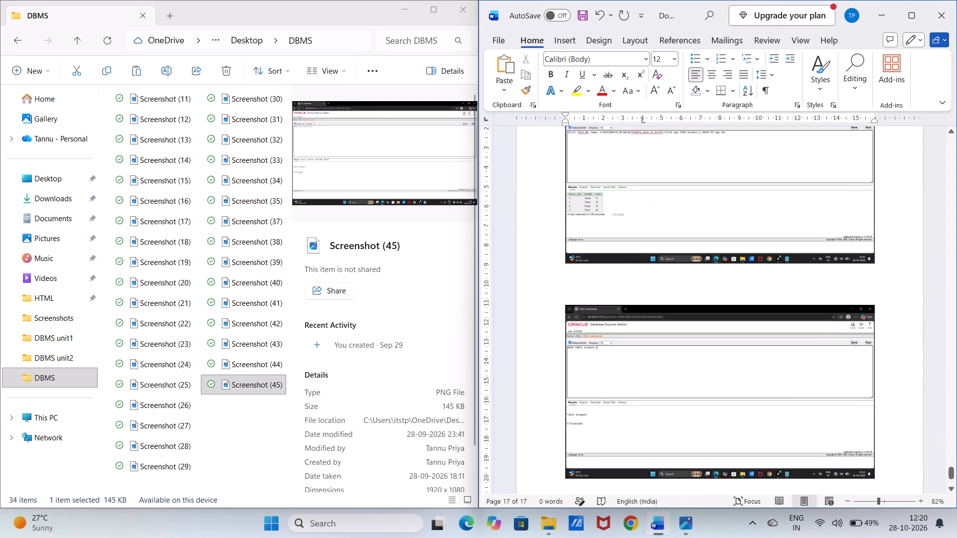
Minimize the DBMS folder window and maximize the Word document window.
scroll(725, 417, "down", 6)
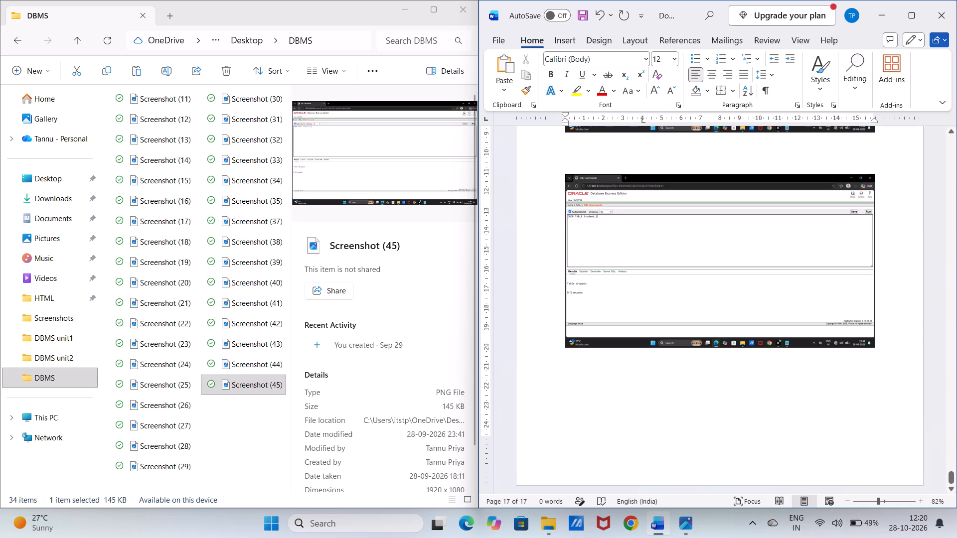
left_click(403, 15)
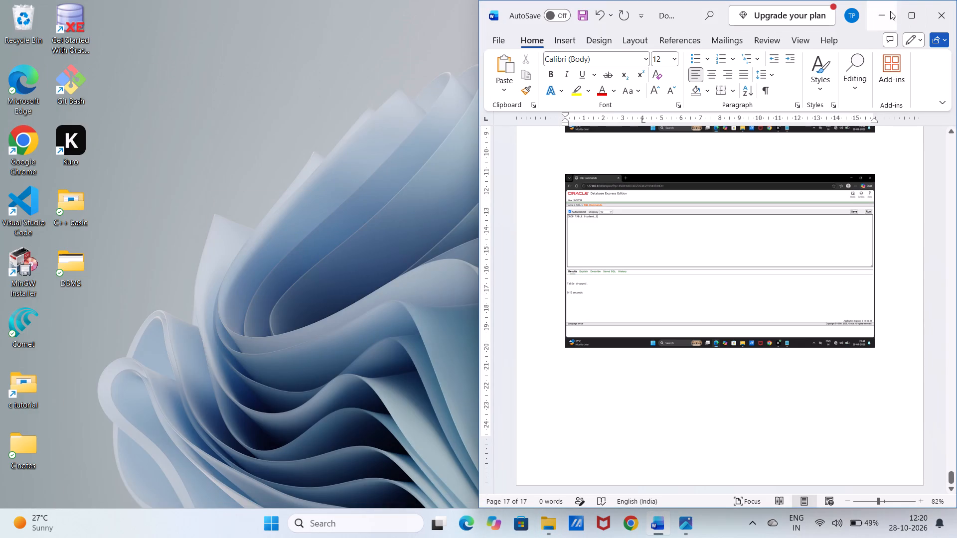
left_click(910, 10)
Review the size and spacing of the pasted pictures throughout the document, from the last page back to page 1.
scroll(594, 277, "down", 2)
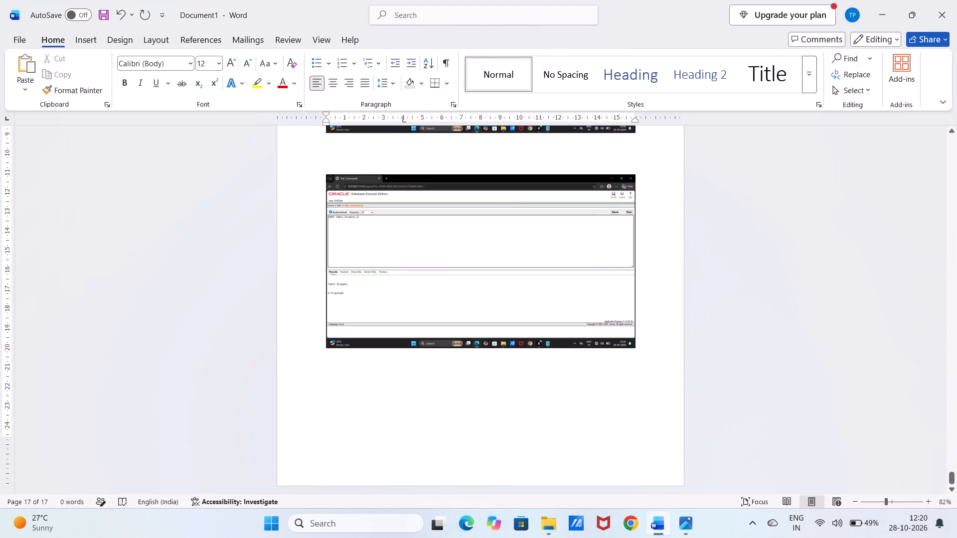
scroll(594, 277, "down", 1)
scroll(594, 277, "up", 17)
scroll(594, 277, "up", 6)
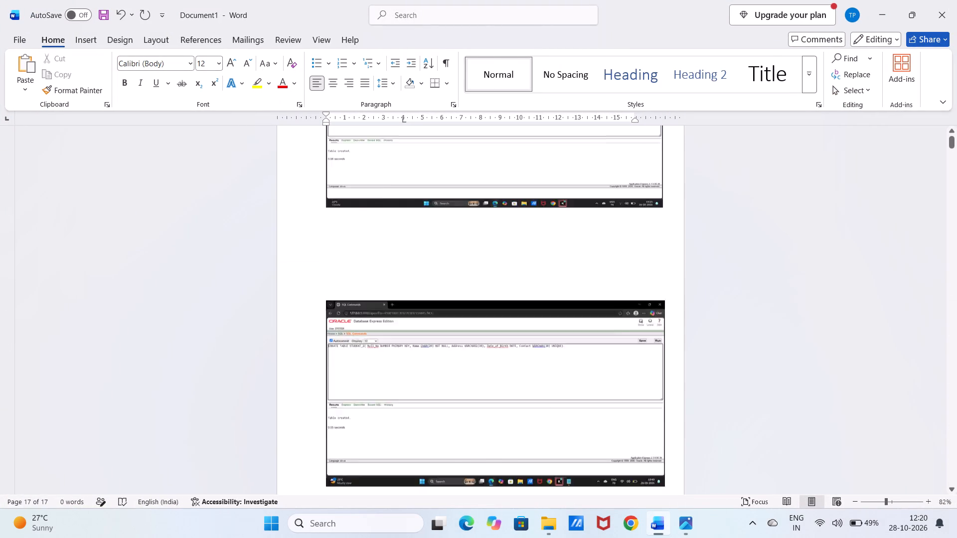
scroll(594, 277, "up", 8)
scroll(594, 277, "down", 3)
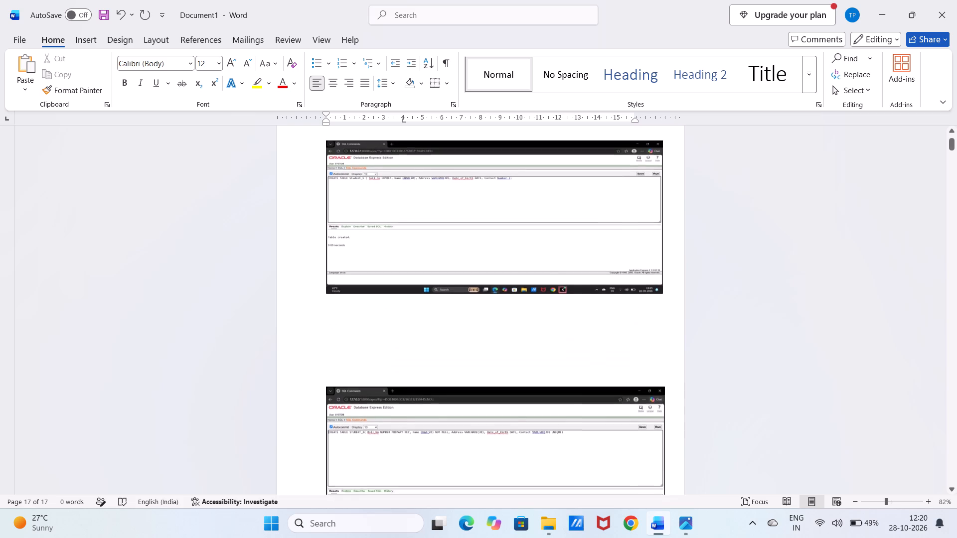
scroll(594, 277, "down", 20)
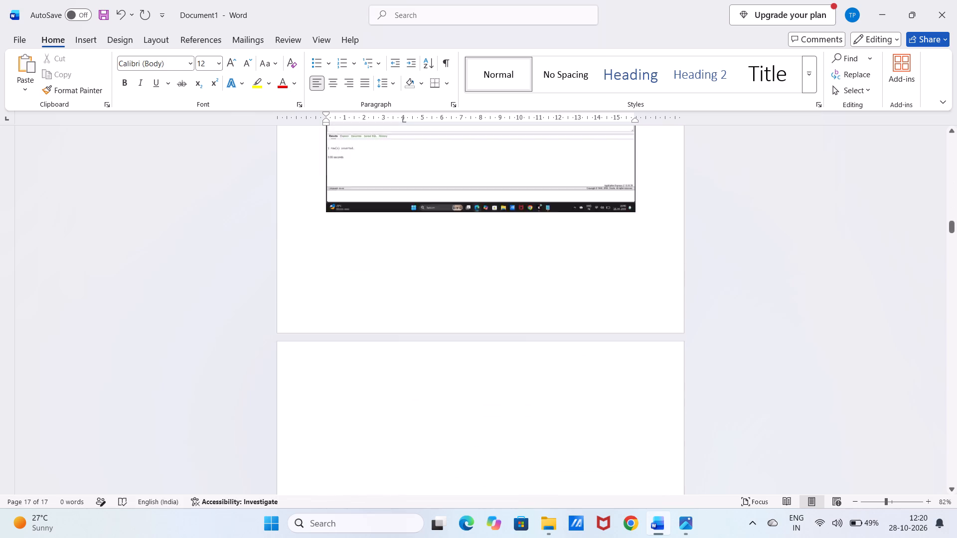
scroll(594, 277, "down", 14)
scroll(594, 277, "down", 17)
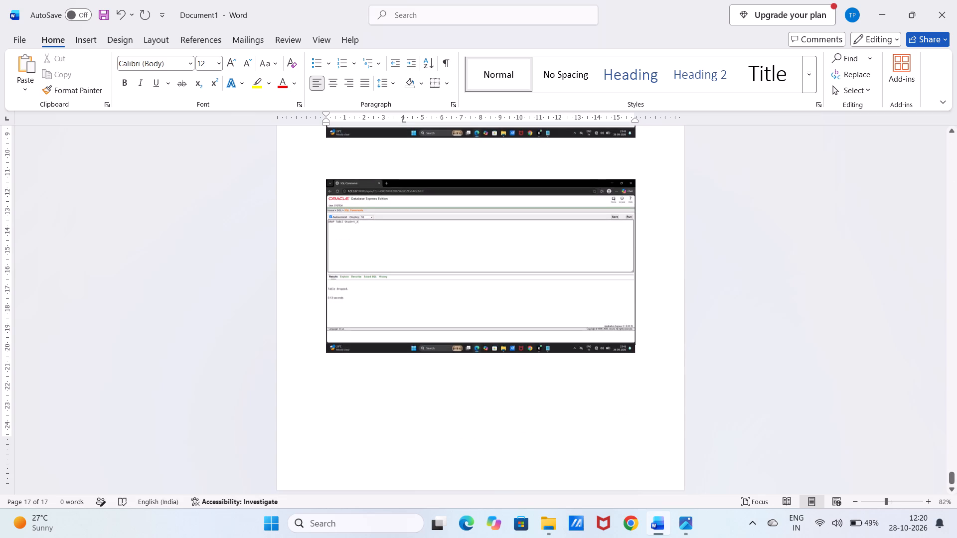
scroll(594, 277, "down", 2)
scroll(594, 277, "up", 20)
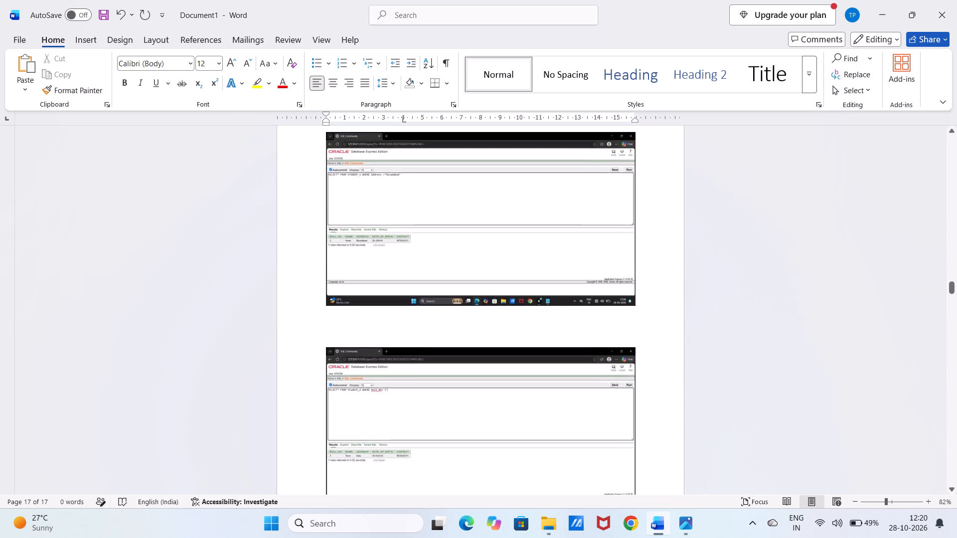
scroll(594, 277, "up", 18)
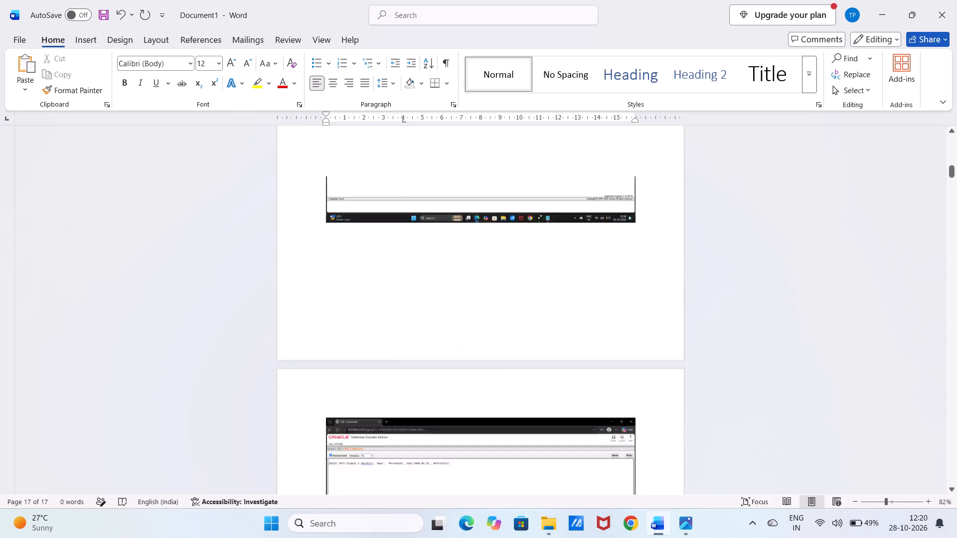
scroll(594, 277, "up", 8)
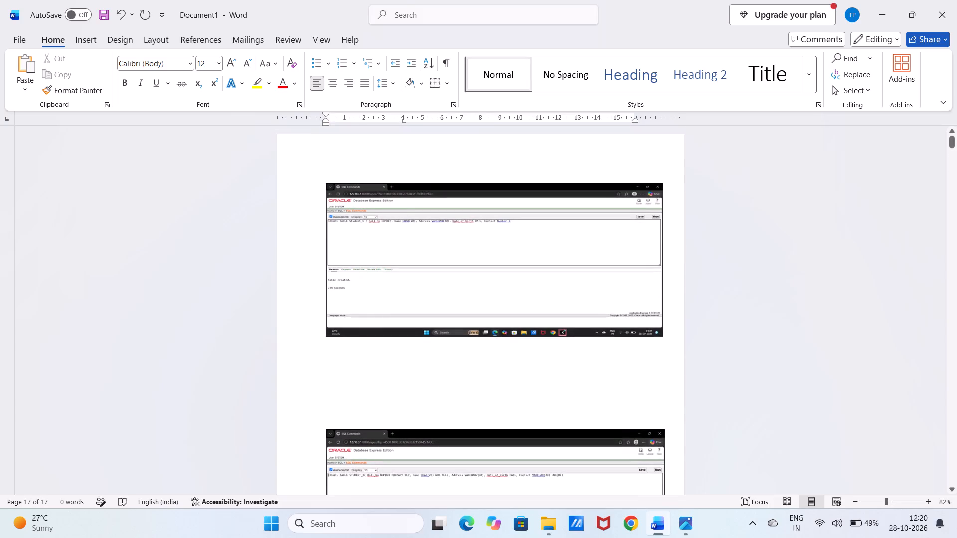
scroll(442, 407, "down", 1)
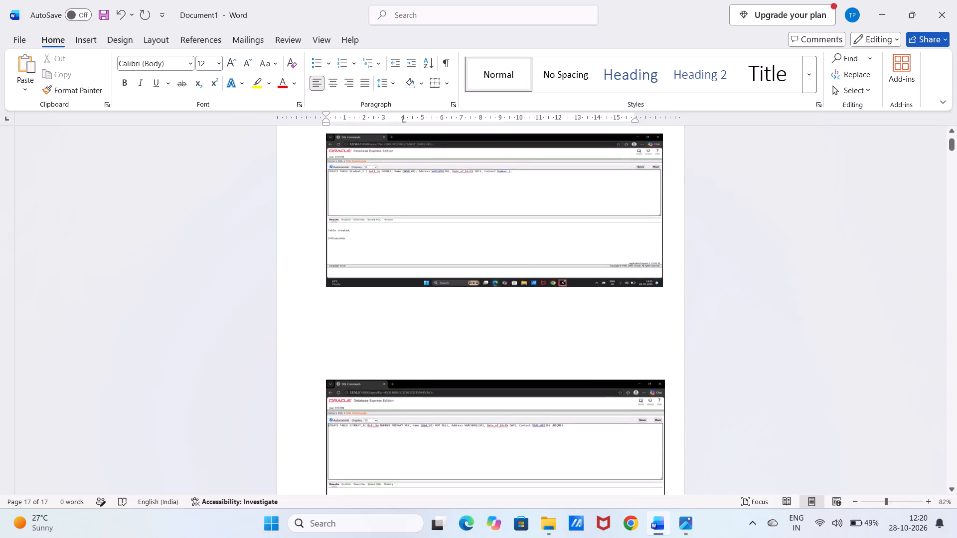
scroll(442, 407, "down", 2)
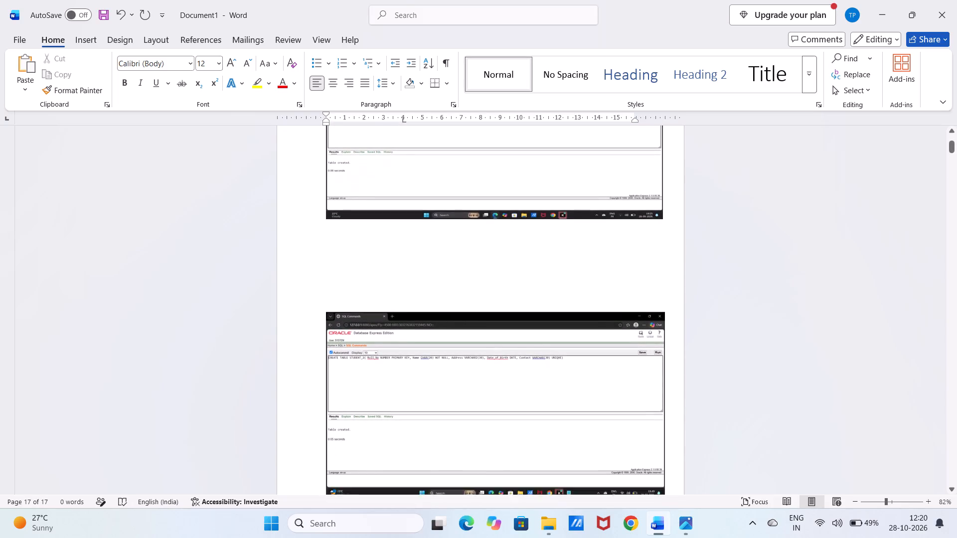
scroll(442, 407, "down", 2)
scroll(442, 407, "up", 2)
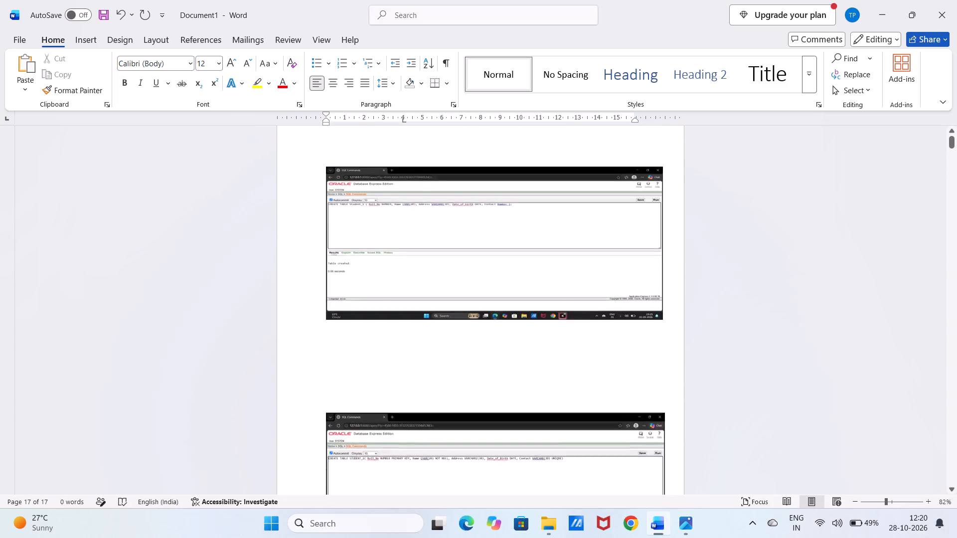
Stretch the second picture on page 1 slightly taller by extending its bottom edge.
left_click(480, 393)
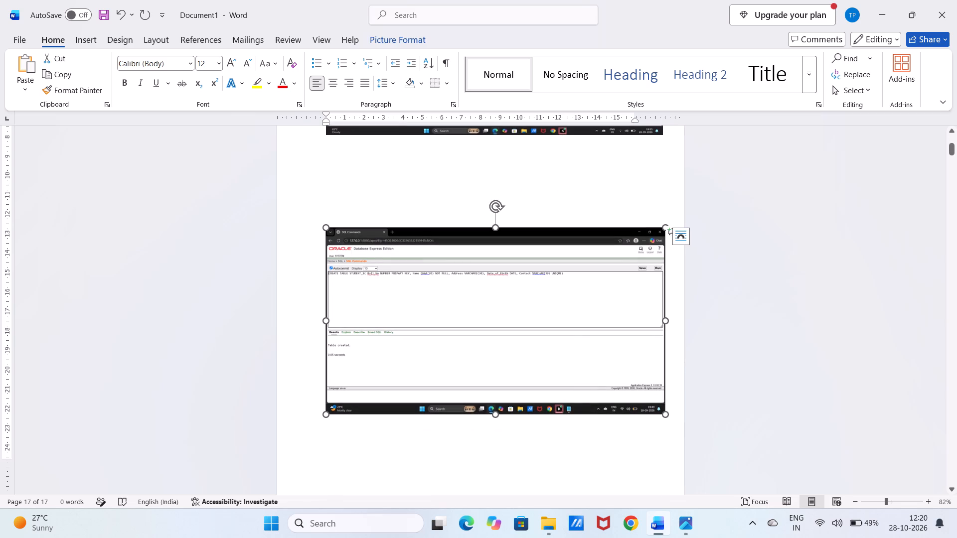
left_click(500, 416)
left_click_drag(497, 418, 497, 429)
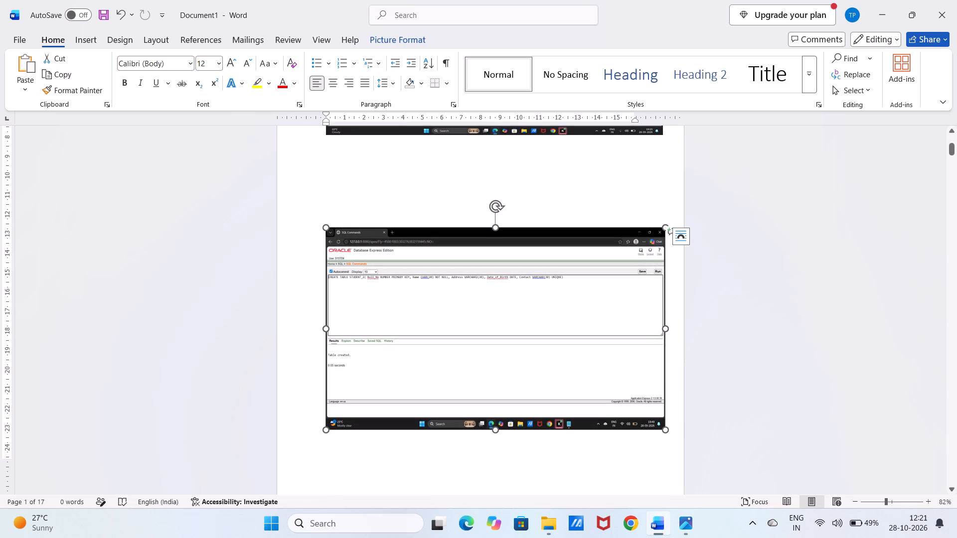
Stretch the first picture on page 1 slightly taller in two height adjustments, keeping its width.
scroll(461, 323, "up", 1)
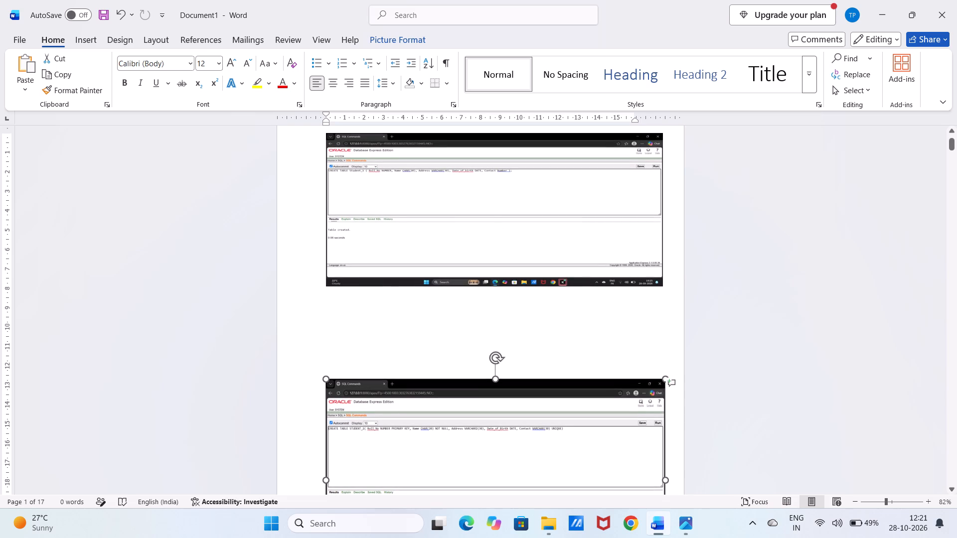
left_click(480, 211)
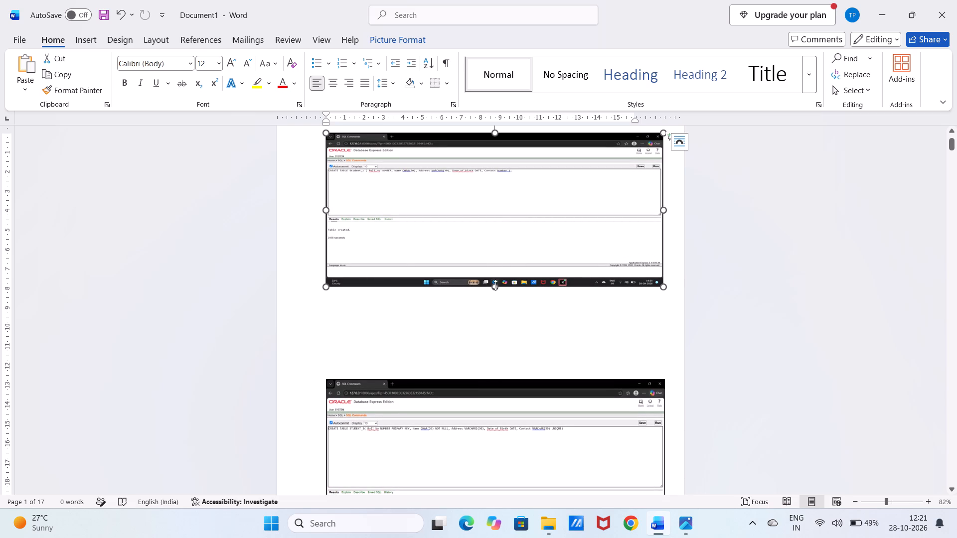
left_click_drag(495, 285, 494, 295)
scroll(497, 329, "up", 2)
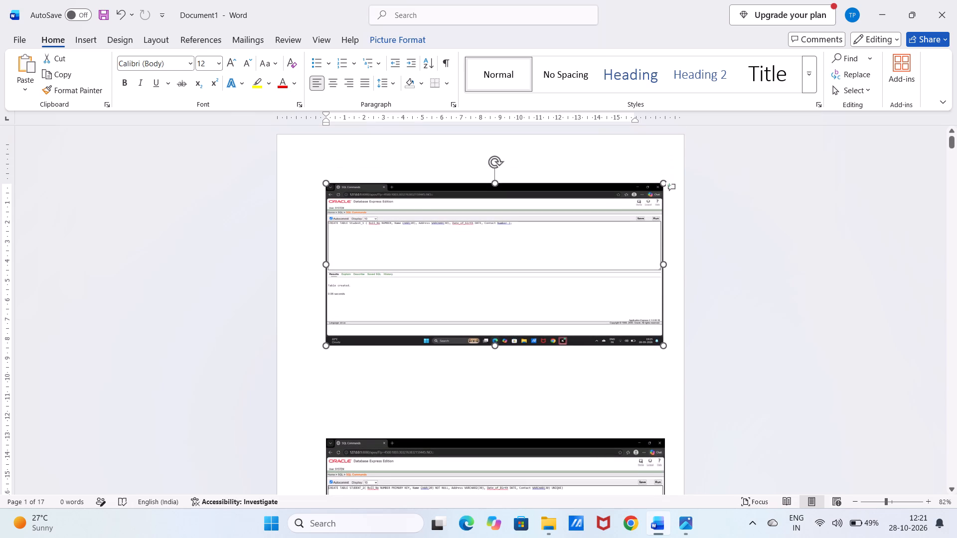
left_click(495, 173)
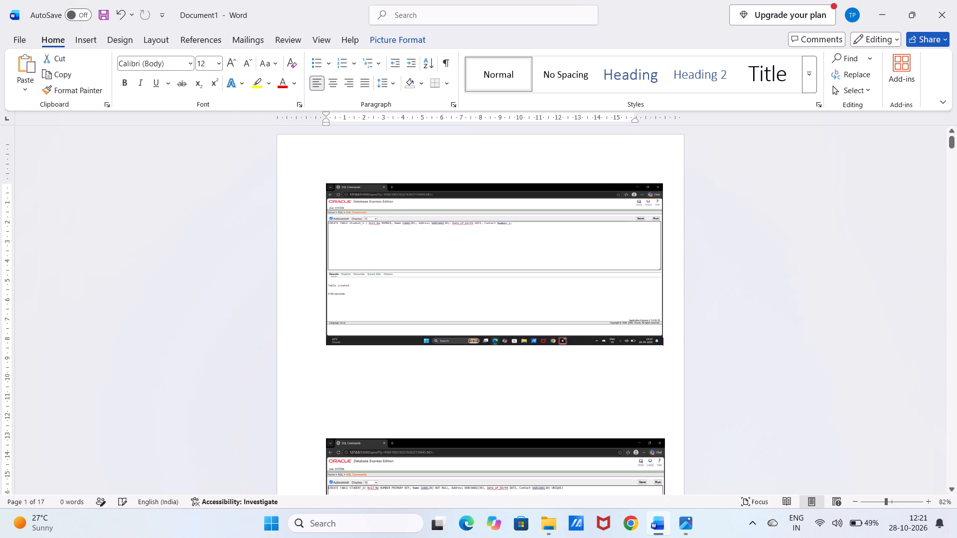
left_click(496, 191)
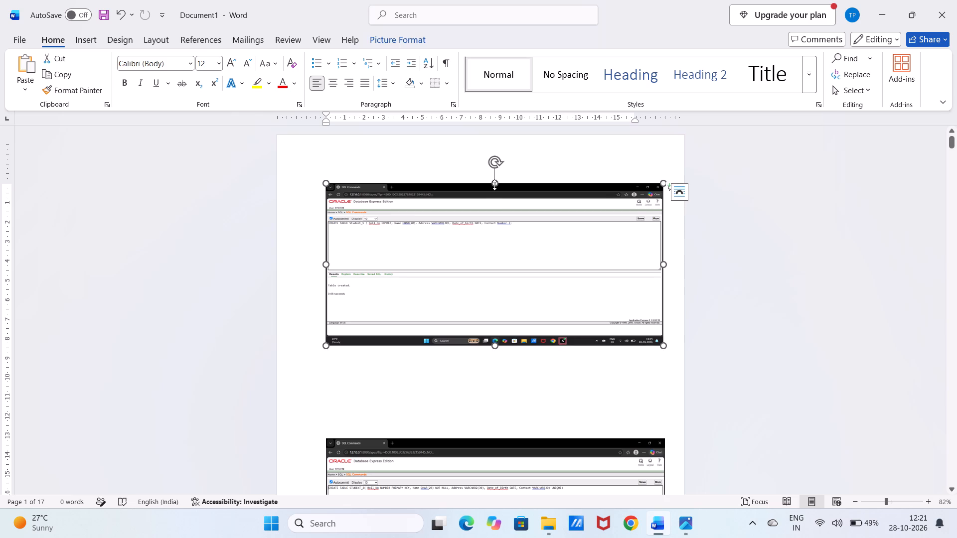
left_click_drag(494, 184, 494, 173)
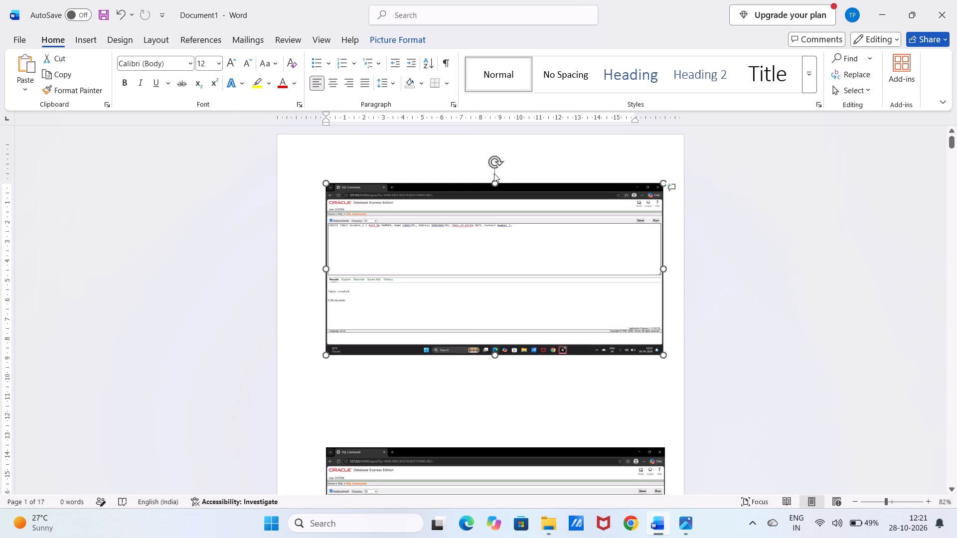
Zoom out to 42% and reduce the height of the second picture on page 1 slightly by raising its bottom edge.
scroll(493, 259, "up", 5, "ctrl")
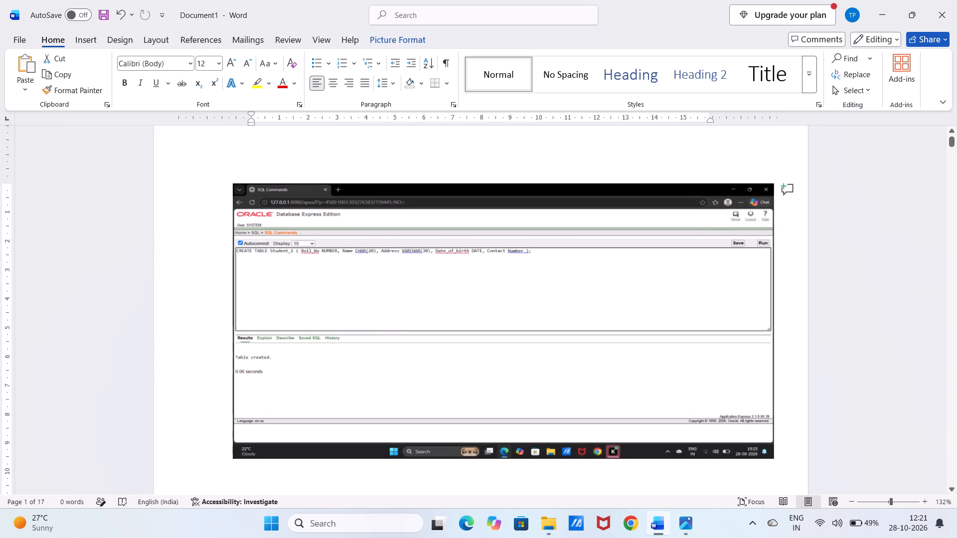
scroll(493, 259, "down", 9, "ctrl")
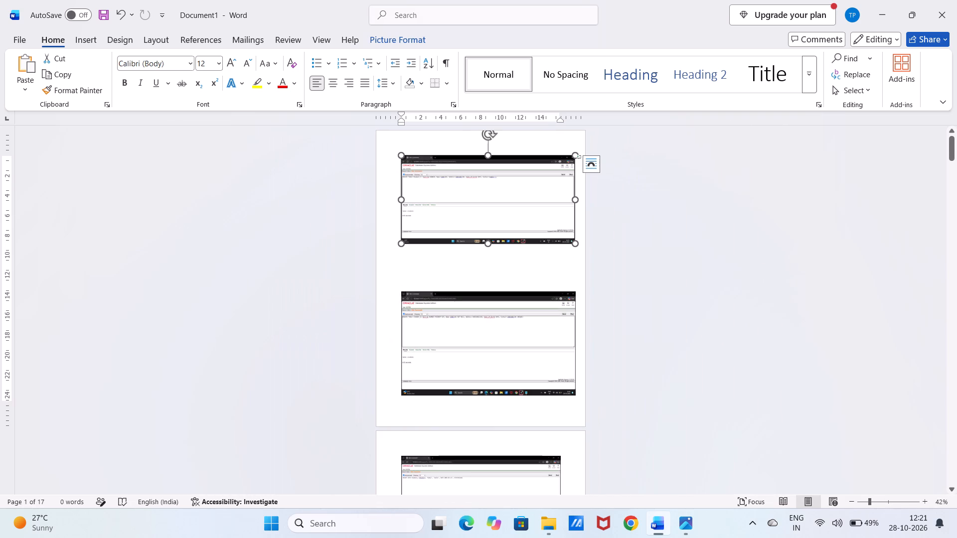
scroll(485, 293, "up", 1)
left_click(489, 343)
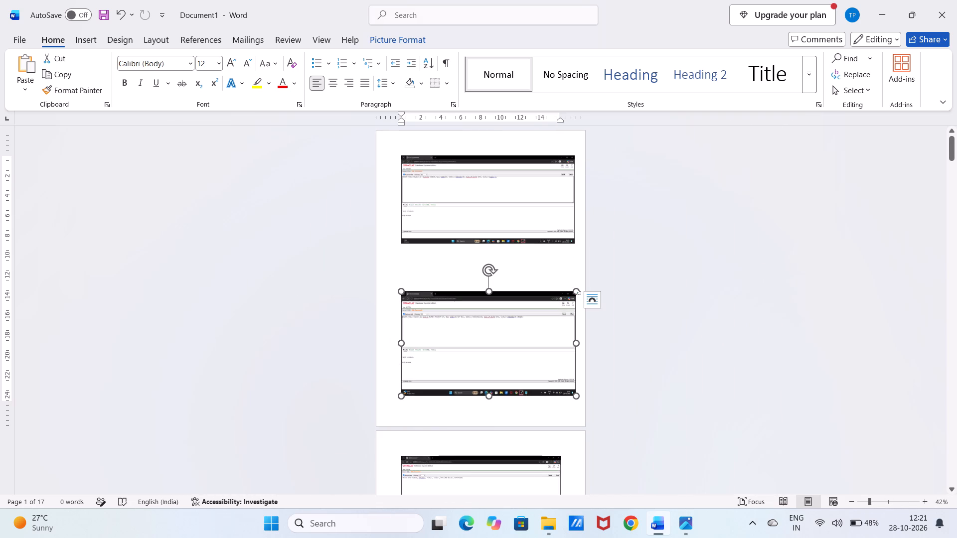
left_click_drag(488, 398, 486, 392)
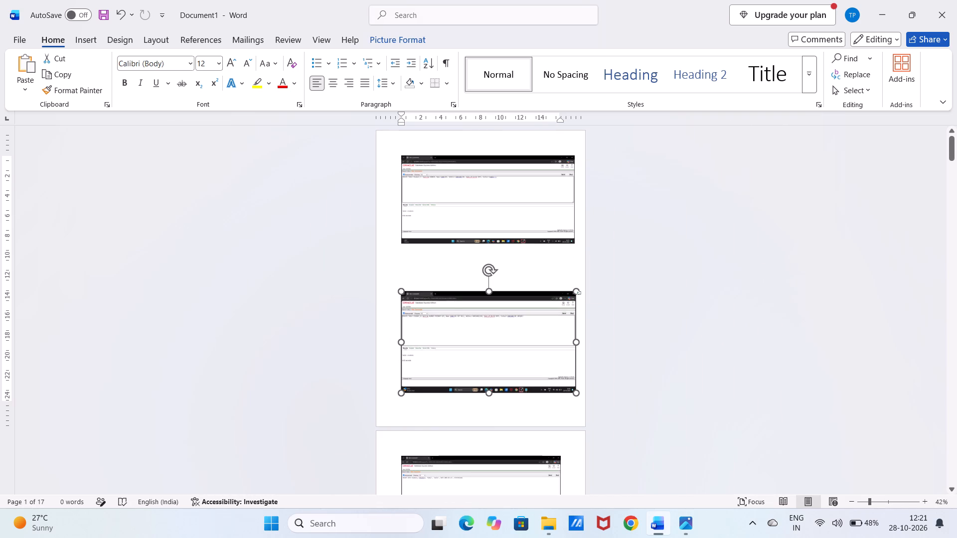
left_click_drag(486, 392, 486, 387)
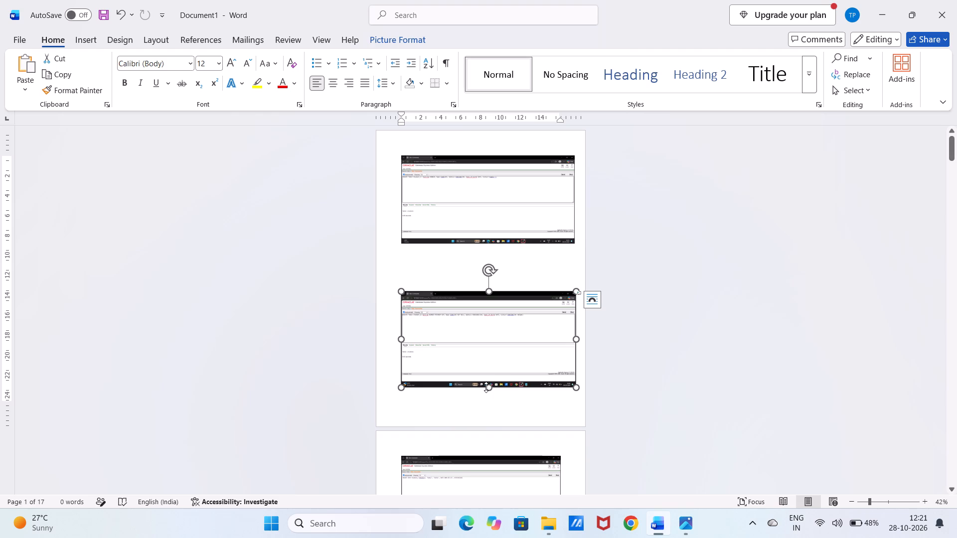
Enlarge the first picture on page 2 slightly, extending its bottom edge for height and its right edge for width.
scroll(486, 387, "down", 4)
left_click(486, 387)
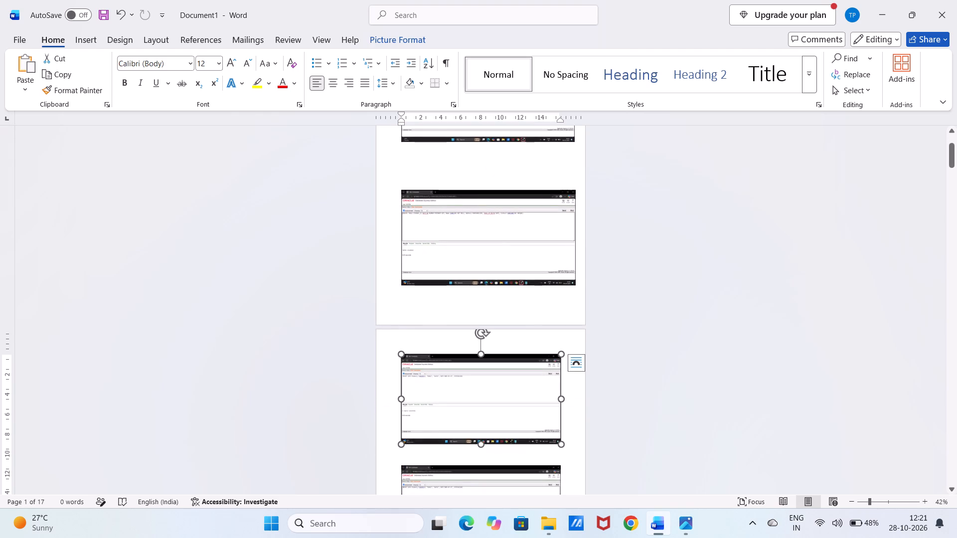
scroll(493, 421, "down", 1)
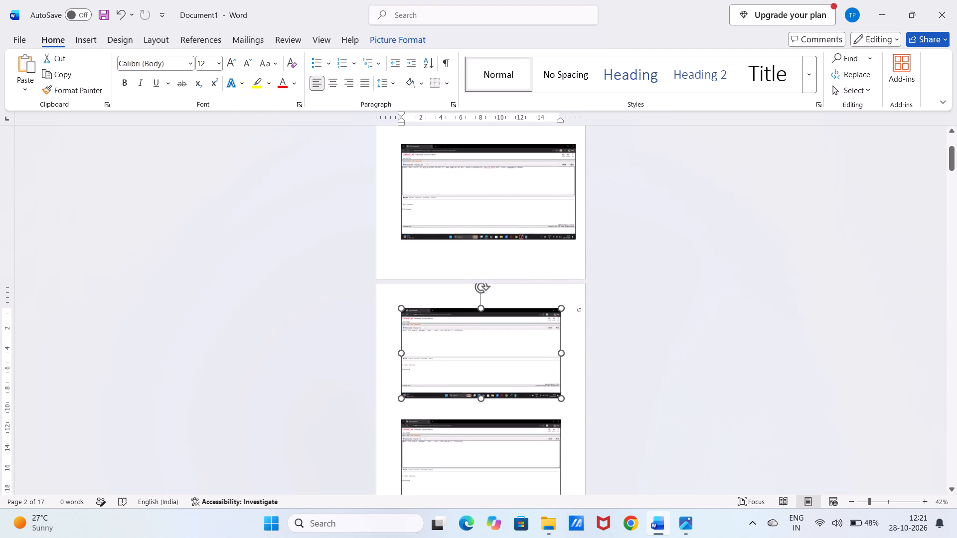
scroll(493, 421, "down", 1)
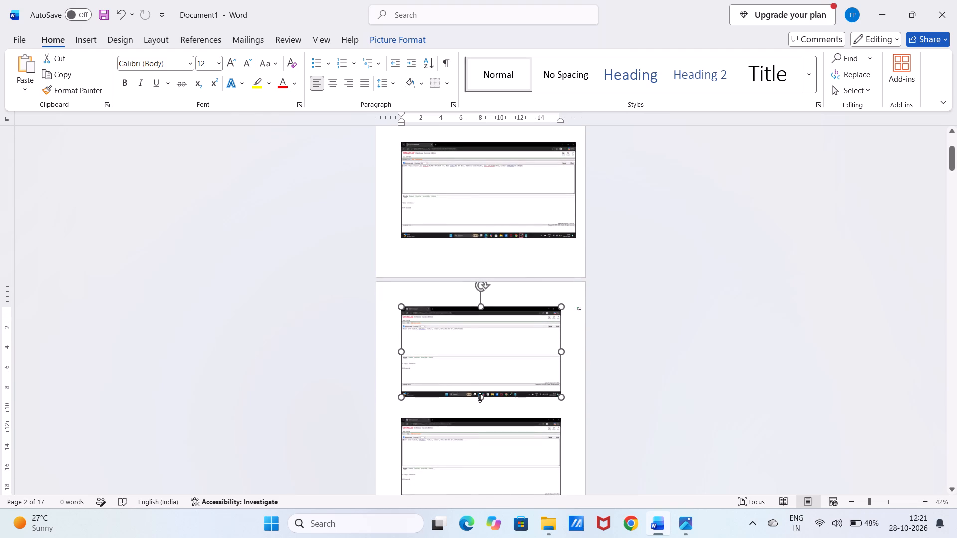
left_click_drag(480, 397, 480, 403)
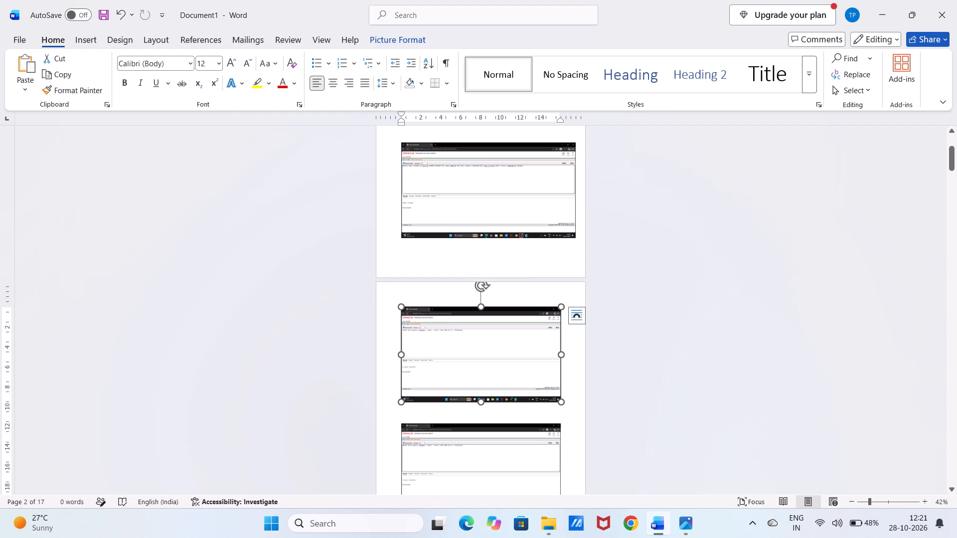
left_click(565, 353)
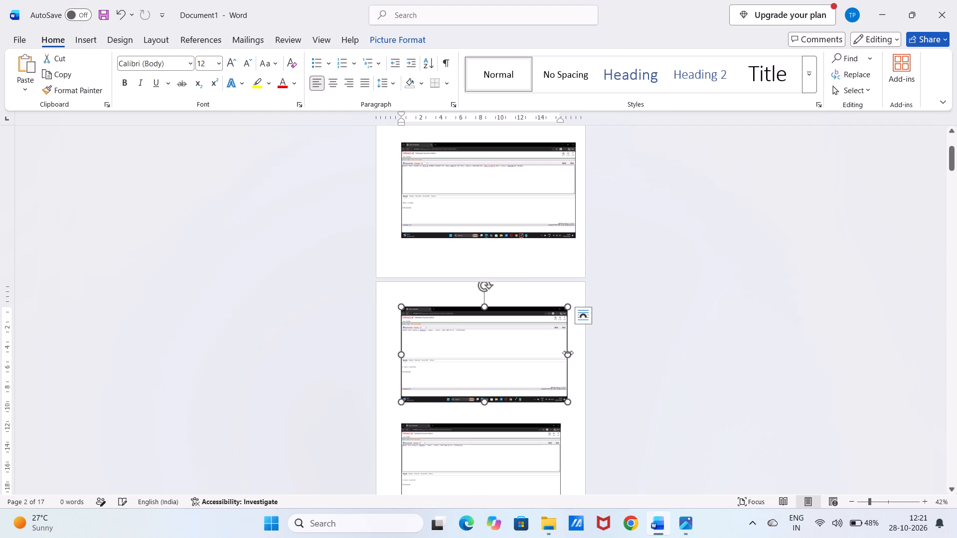
Widen the second picture on page 2 by its right edge to match the width of the picture above it.
left_click(505, 469)
scroll(505, 469, "down", 1)
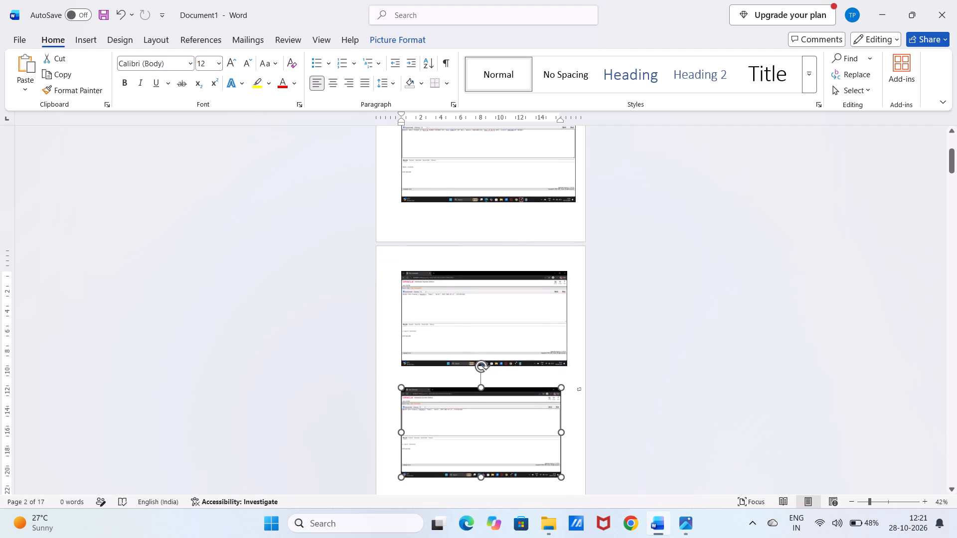
left_click_drag(561, 433, 568, 433)
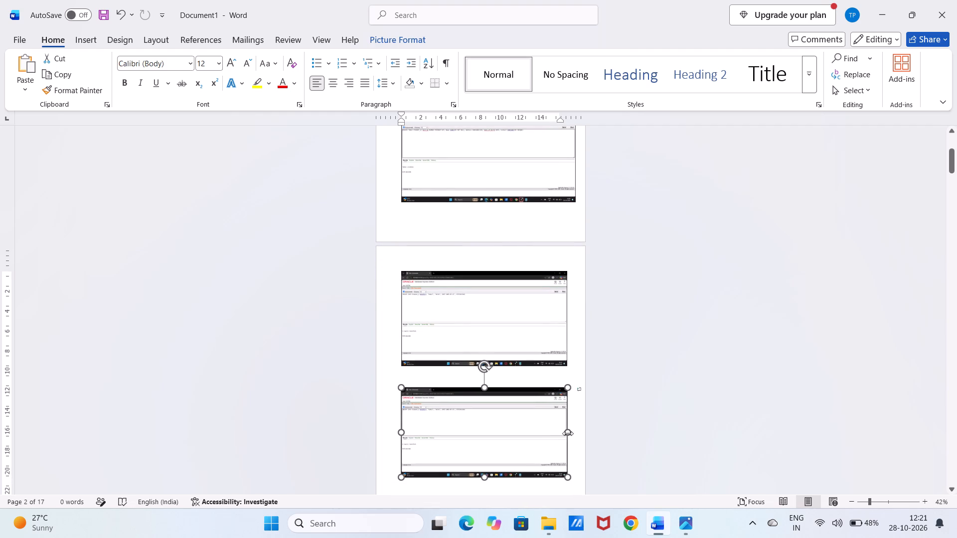
left_click(486, 441)
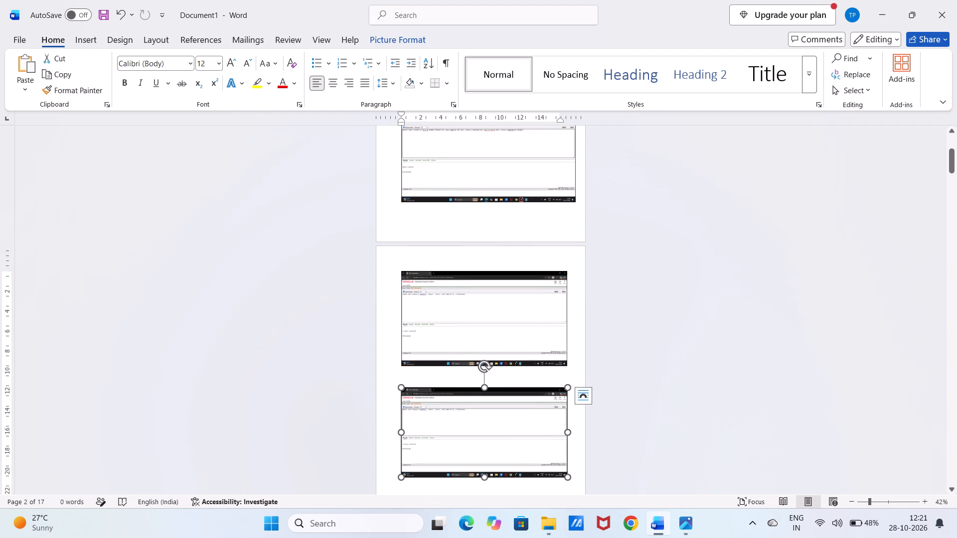
Add an extra blank line between the two pictures on page 2.
left_click(575, 369)
left_click(575, 369)
key("Return")
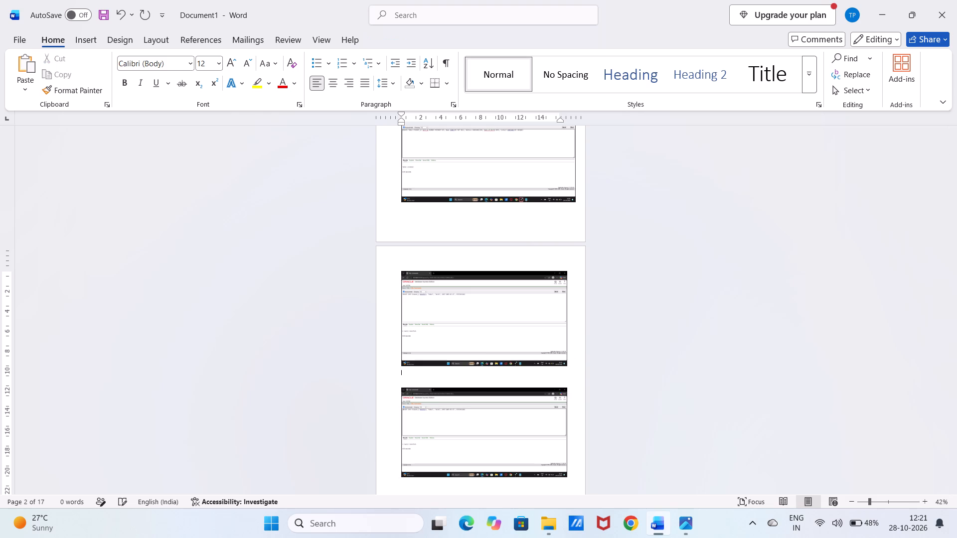
key("Return")
Widen the first picture on page 3 by extending its right edge close to the text margin, keeping its height.
scroll(575, 369, "down", 2)
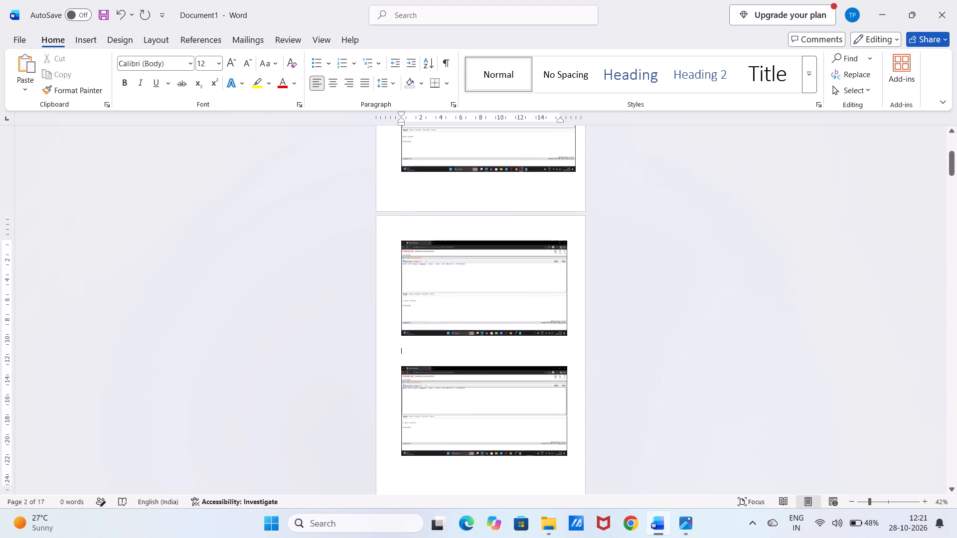
scroll(575, 369, "down", 5)
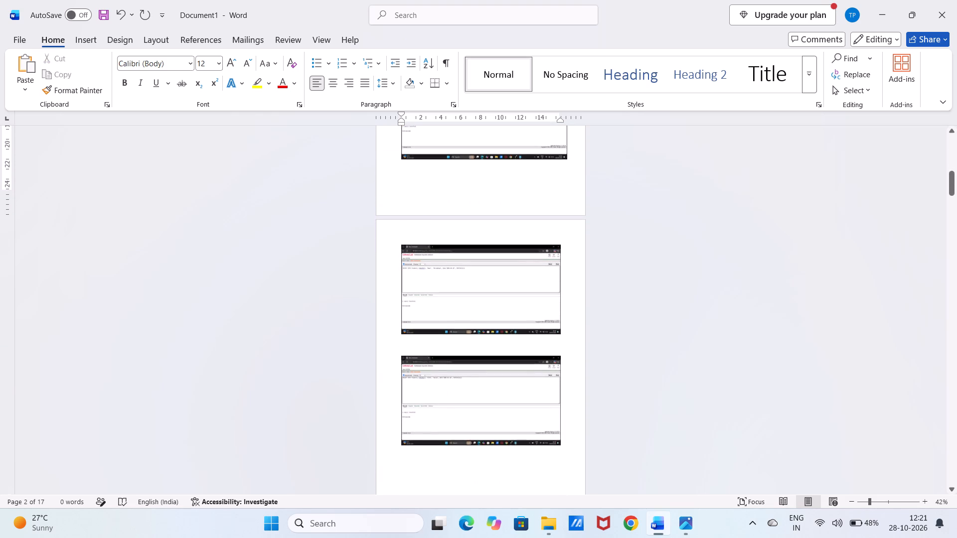
left_click(490, 290)
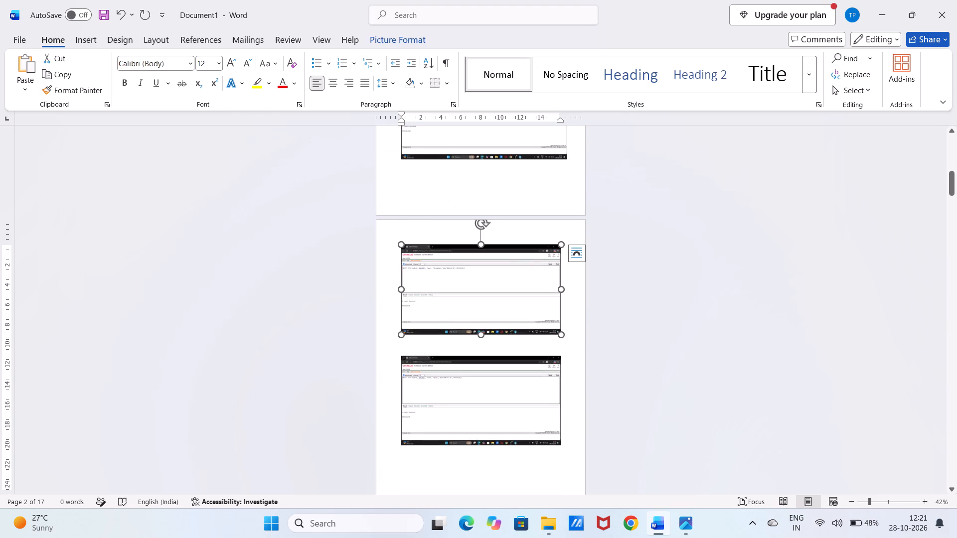
left_click_drag(562, 288, 573, 290)
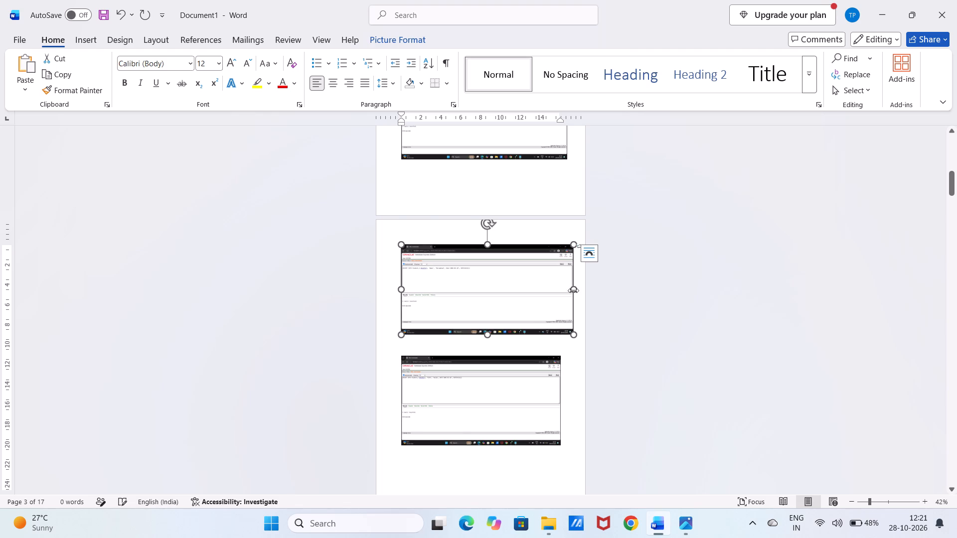
left_click(491, 245)
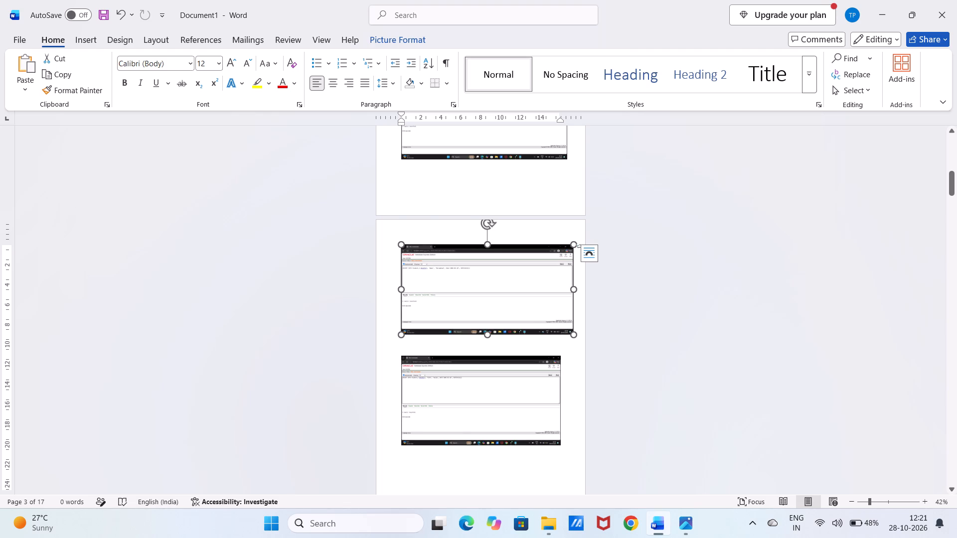
left_click(489, 245)
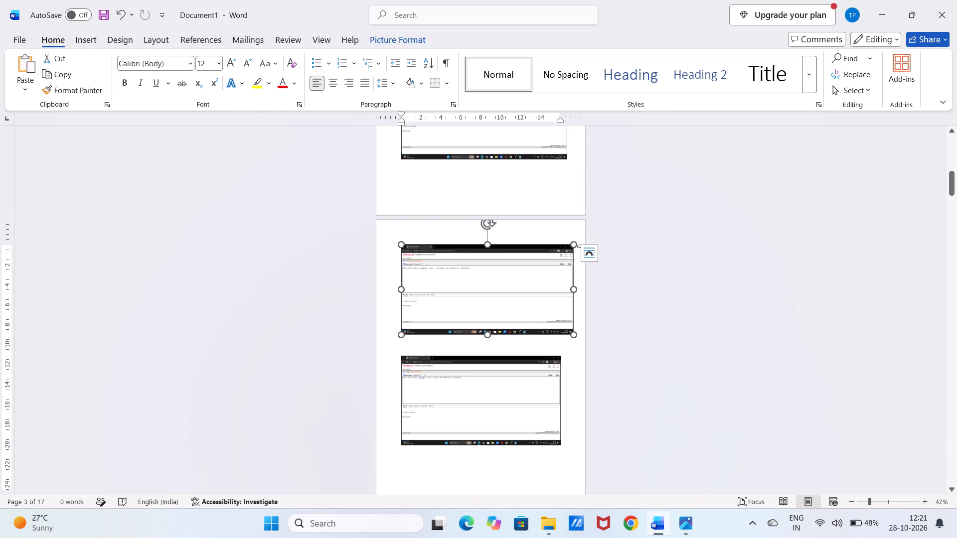
Widen the second picture on page 3 so its right edge lines up with the first picture's.
left_click(521, 413)
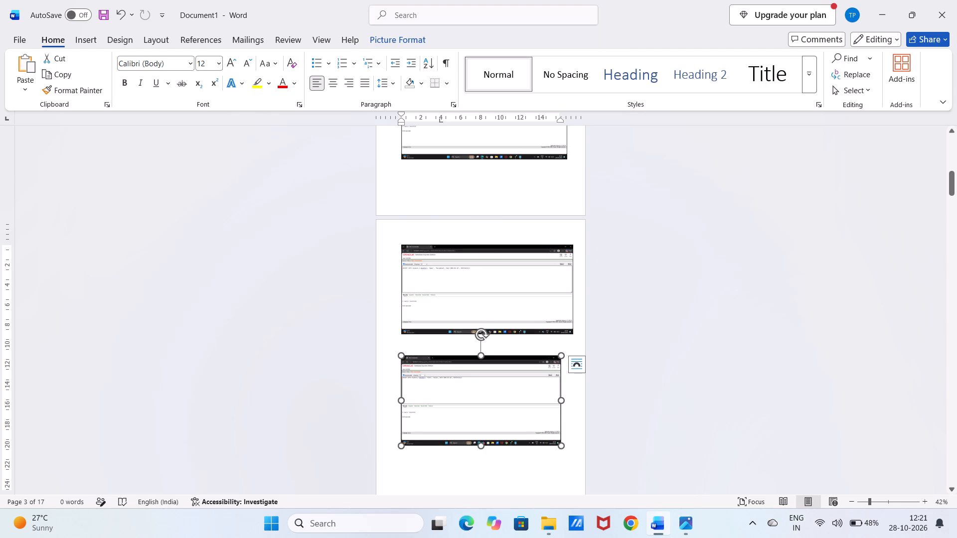
left_click_drag(562, 401, 571, 401)
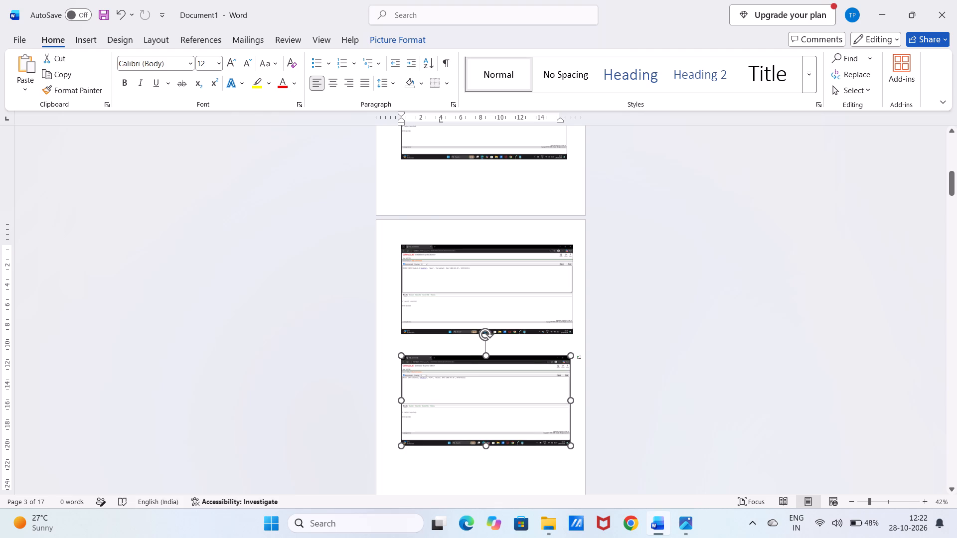
left_click_drag(571, 401, 571, 401)
left_click(501, 486)
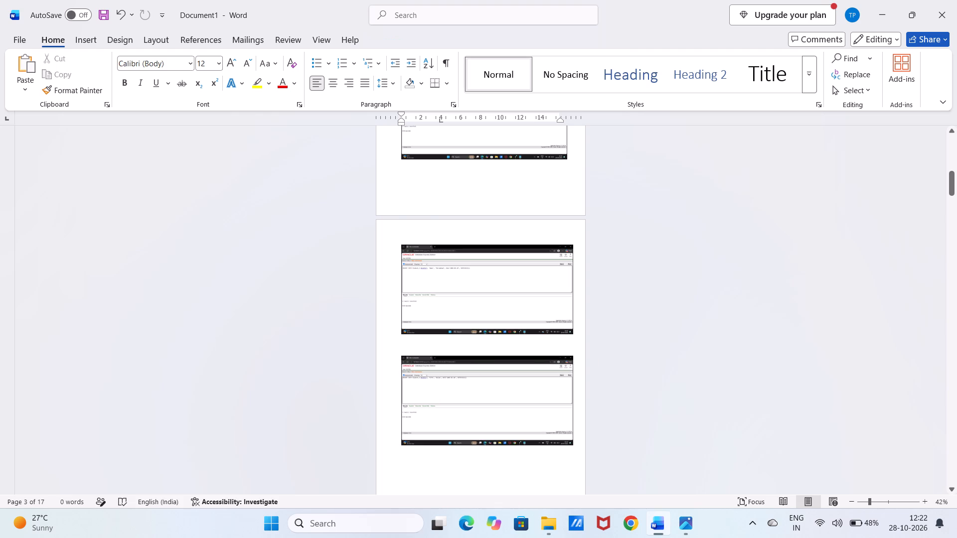
Insert two blank lines between the two pictures on page 3.
left_click(573, 331)
key("Return")
key("Return")
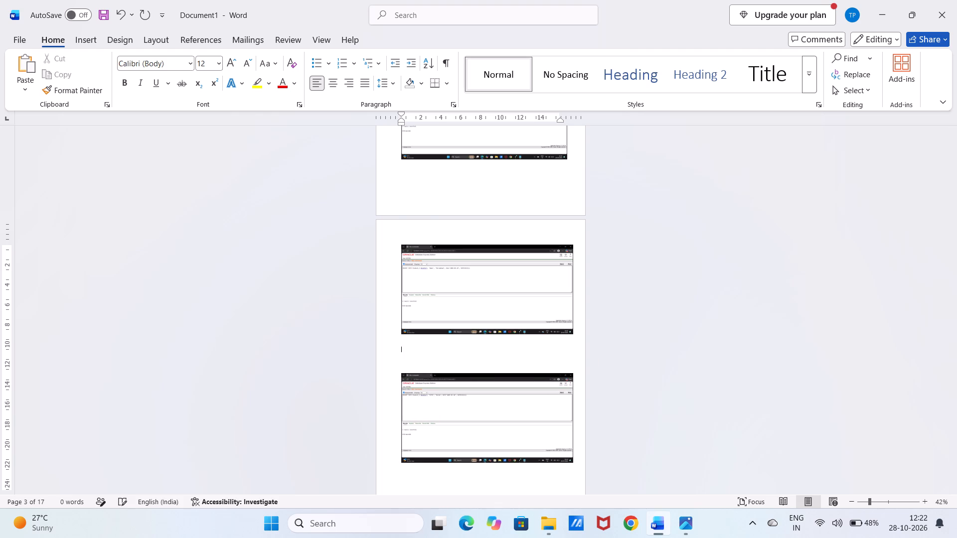
Enlarge the first picture on page 4 slightly, extending its right edge for width and its top edge for height.
scroll(573, 331, "down", 5)
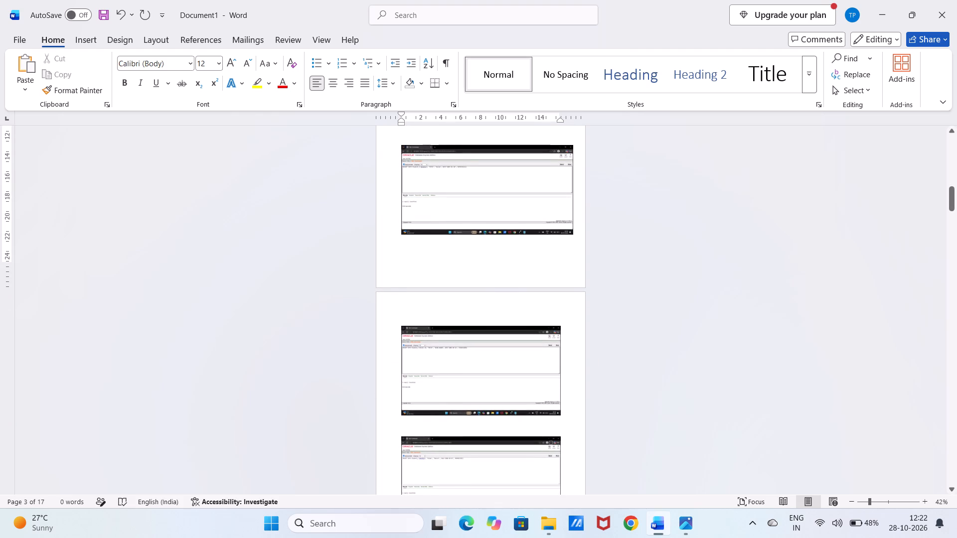
left_click(506, 380)
left_click_drag(564, 371, 570, 371)
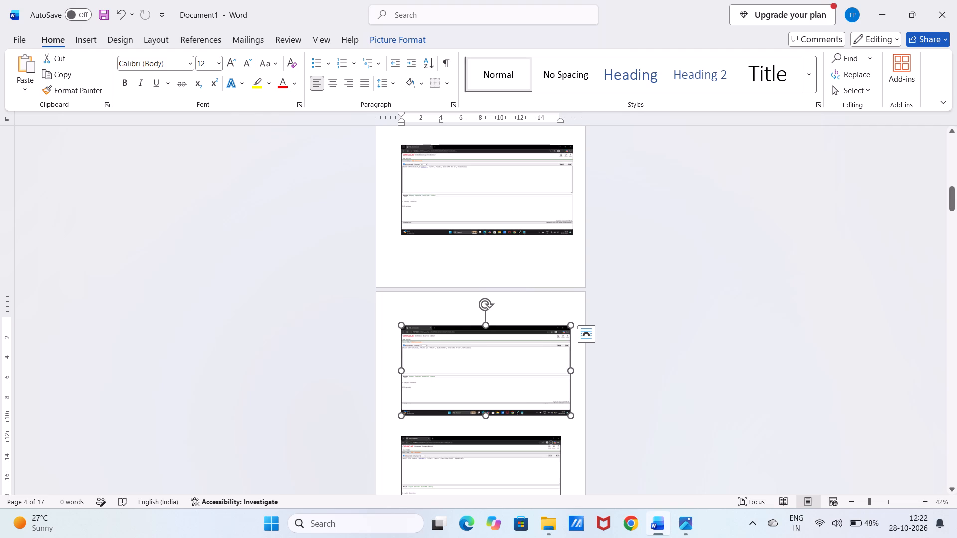
left_click_drag(486, 327, 485, 318)
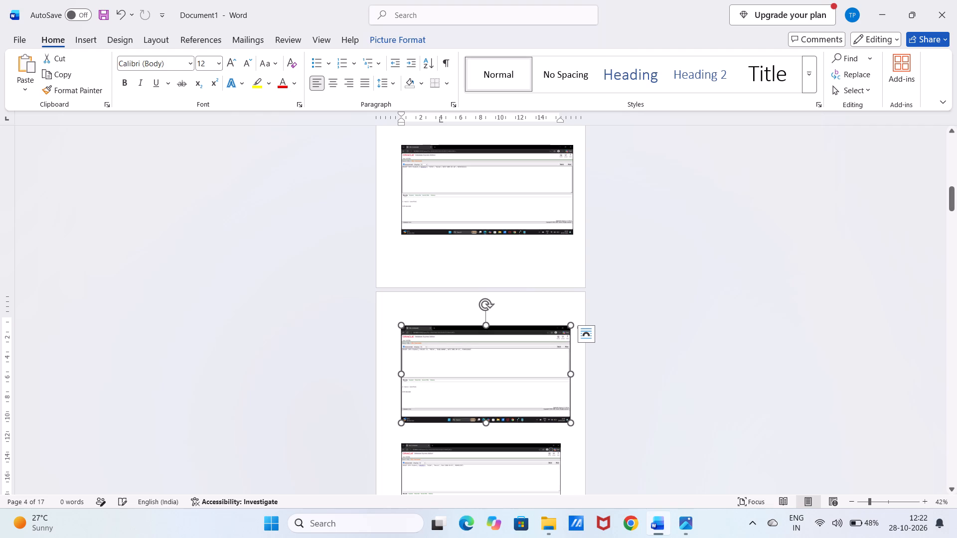
Widen the second picture on page 4 by extending its right edge close to the text margin, keeping its height.
left_click(493, 453)
scroll(493, 453, "down", 1)
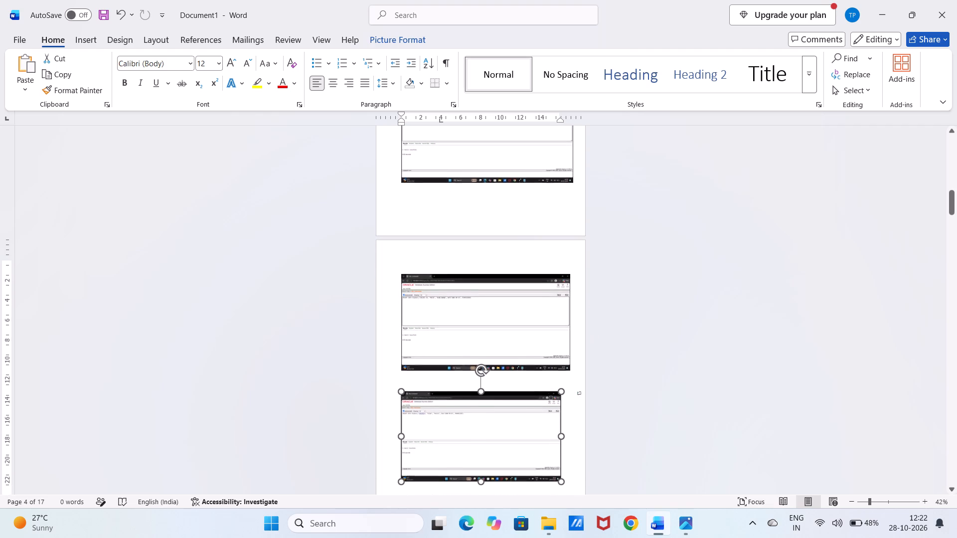
scroll(493, 453, "down", 1)
left_click_drag(565, 431, 573, 431)
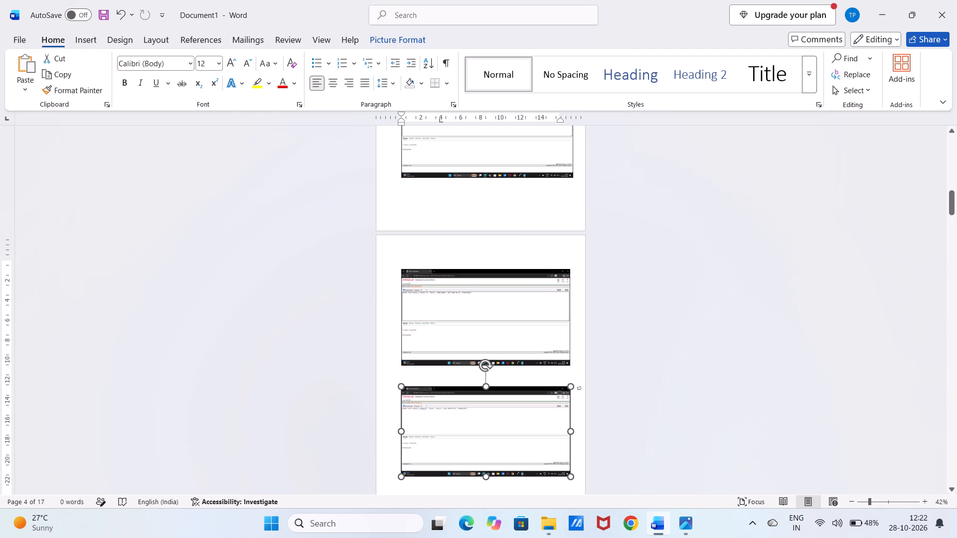
left_click_drag(573, 431, 573, 431)
left_click(573, 431)
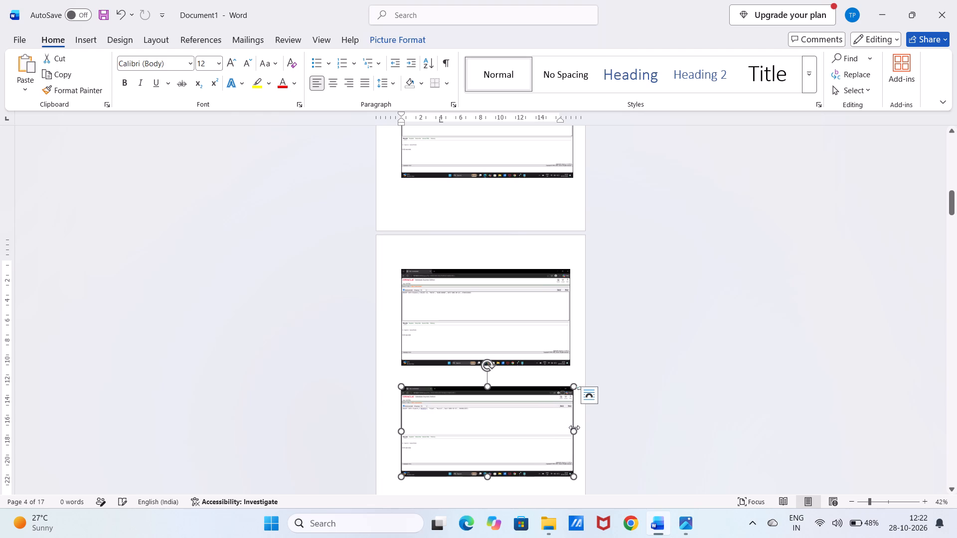
left_click(657, 410)
Widen the first picture on page 5 slightly by extending its right edge.
scroll(509, 457, "down", 3)
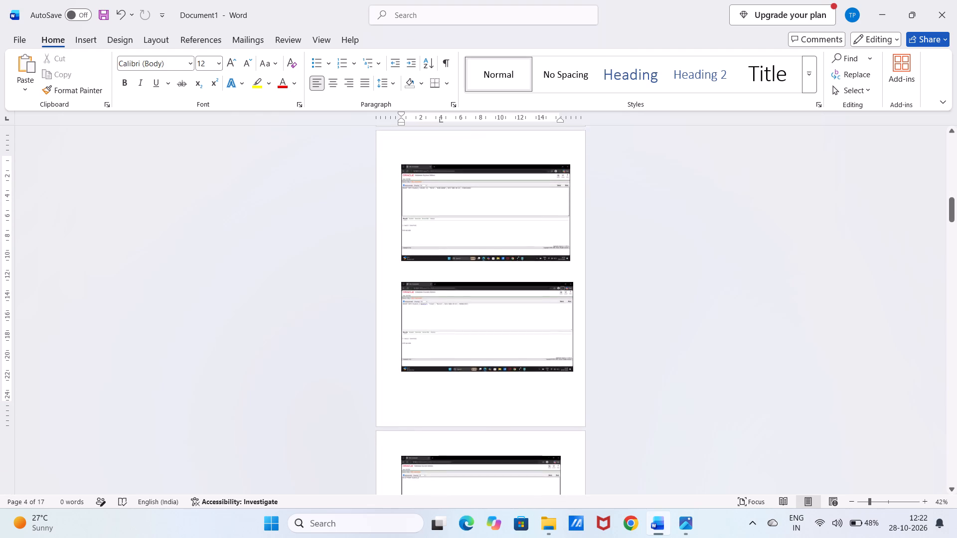
scroll(509, 457, "down", 1)
left_click(509, 457)
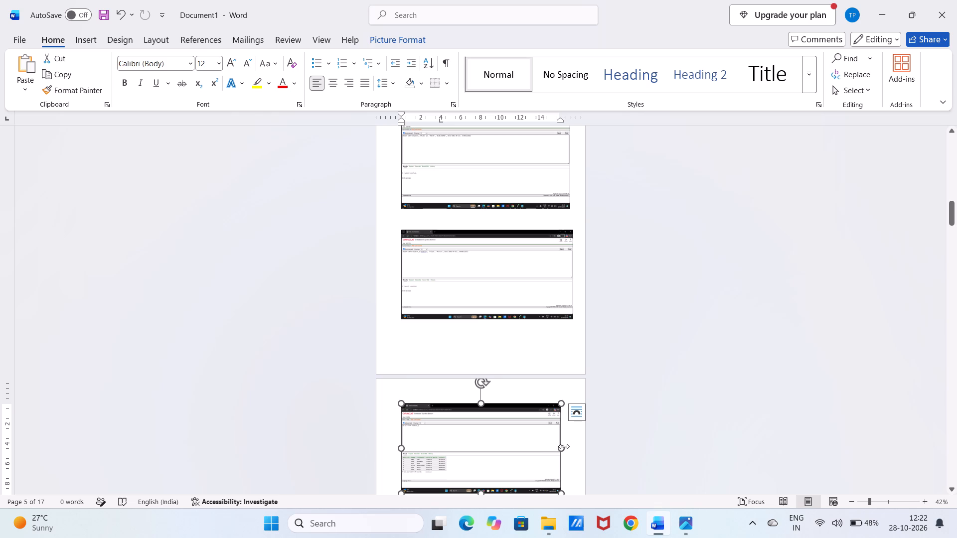
left_click_drag(564, 449, 569, 449)
Widen the second picture on page 5 to match the first one and stretch it slightly taller by its bottom edge.
scroll(569, 449, "down", 2)
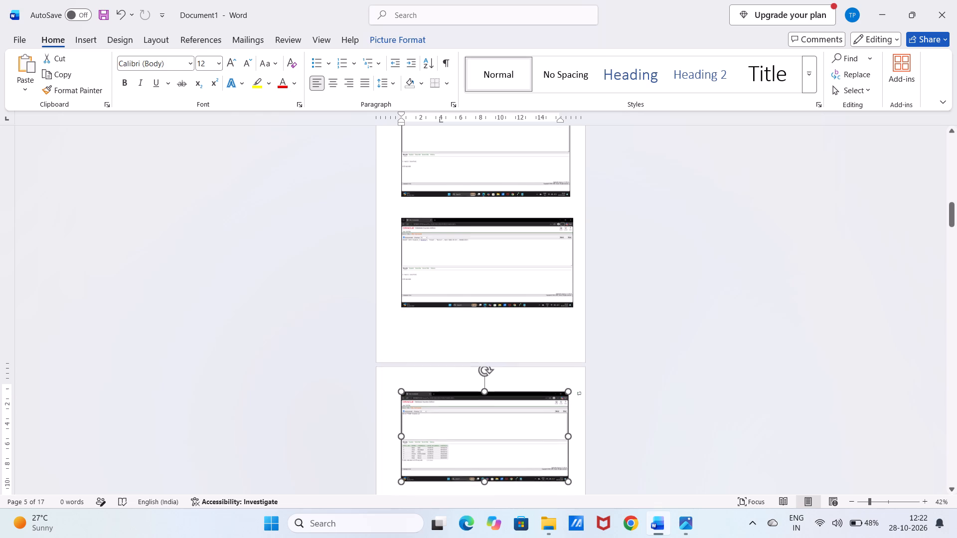
scroll(569, 449, "down", 4)
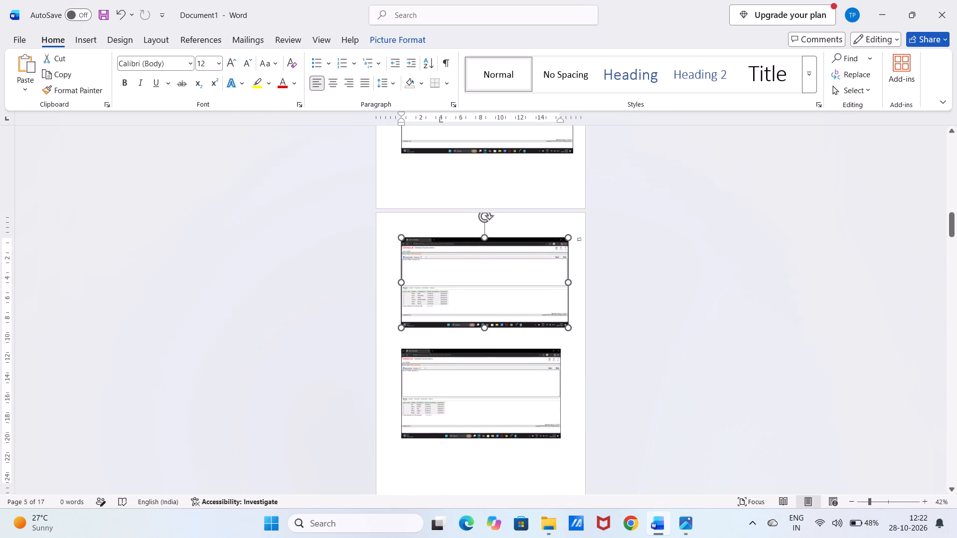
left_click(509, 409)
left_click_drag(561, 395, 567, 395)
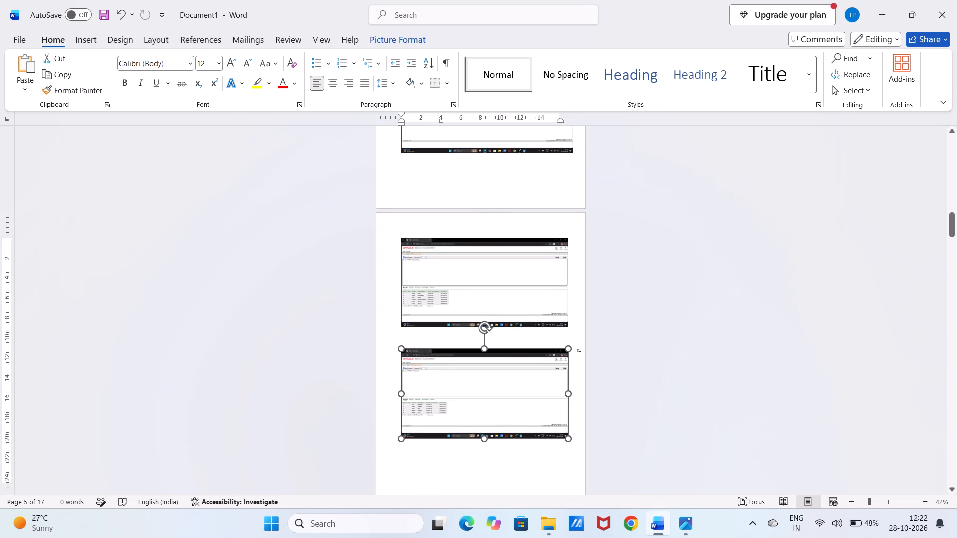
left_click_drag(567, 395, 568, 396)
left_click_drag(484, 440, 483, 445)
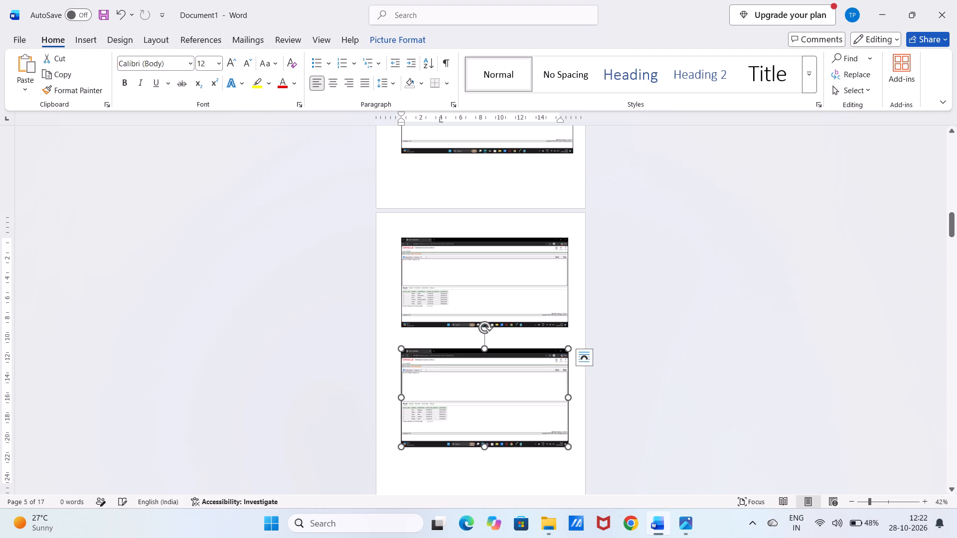
Insert two blank lines between the two pictures on page 5.
left_click(571, 327)
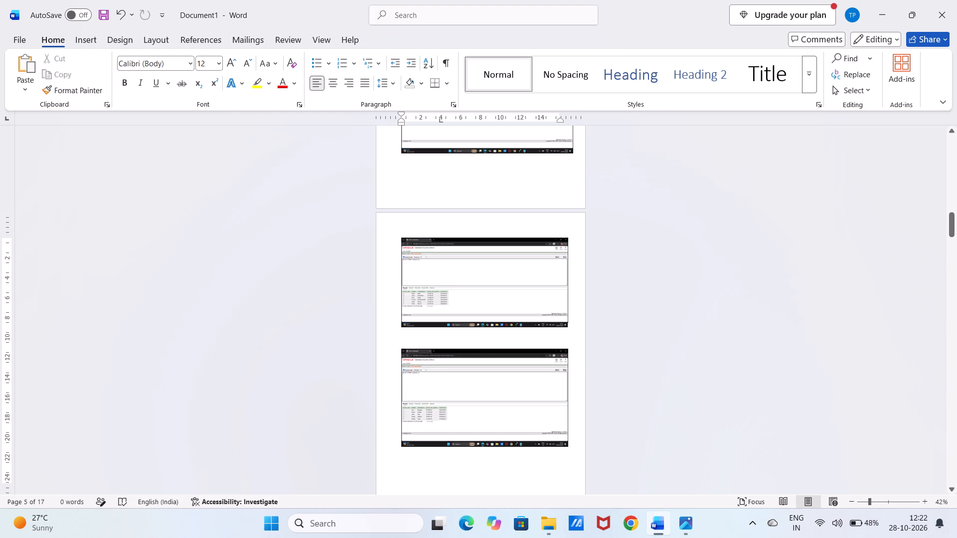
key("Return")
key("Return")
scroll(571, 327, "down", 3)
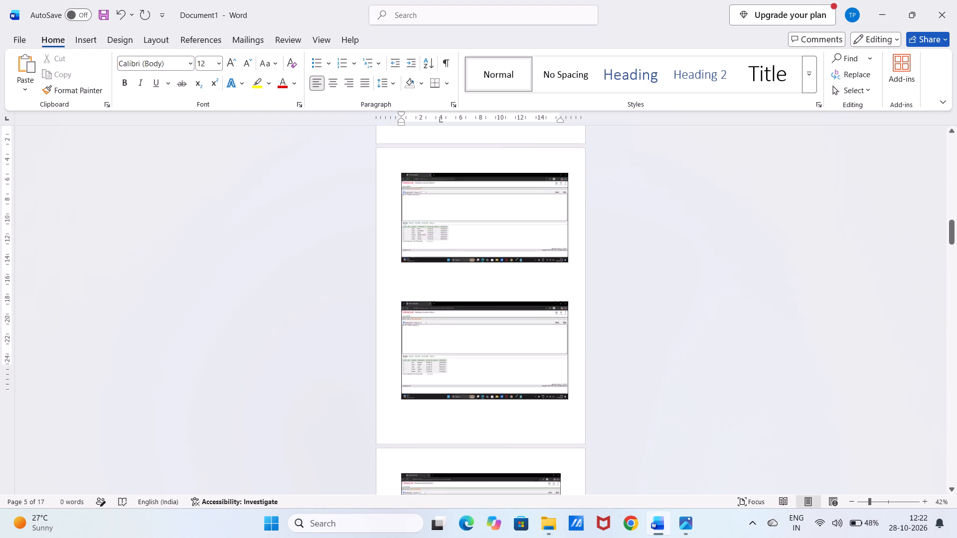
Widen the first picture on page 6 slightly by extending its right edge, and insert one blank line below it.
scroll(571, 327, "down", 2)
left_click(470, 410)
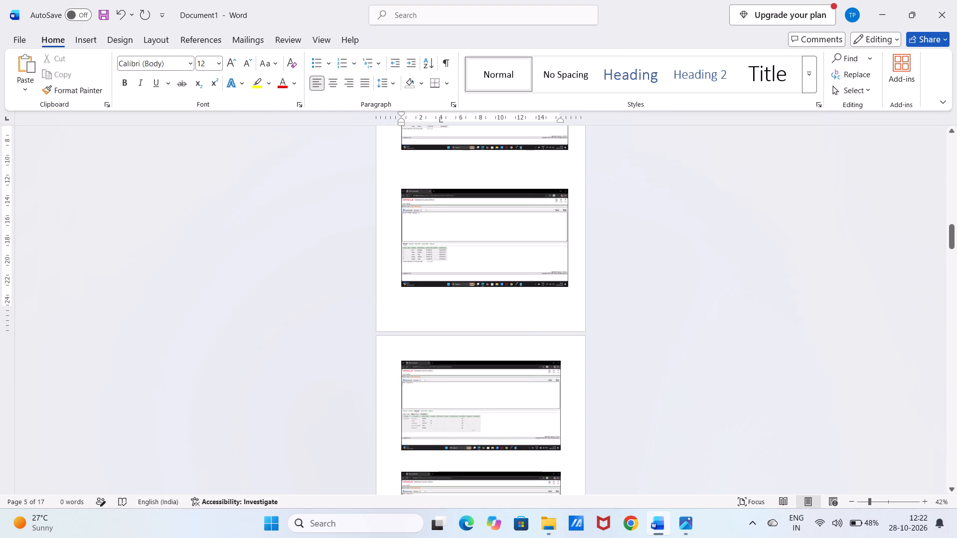
left_click(564, 407)
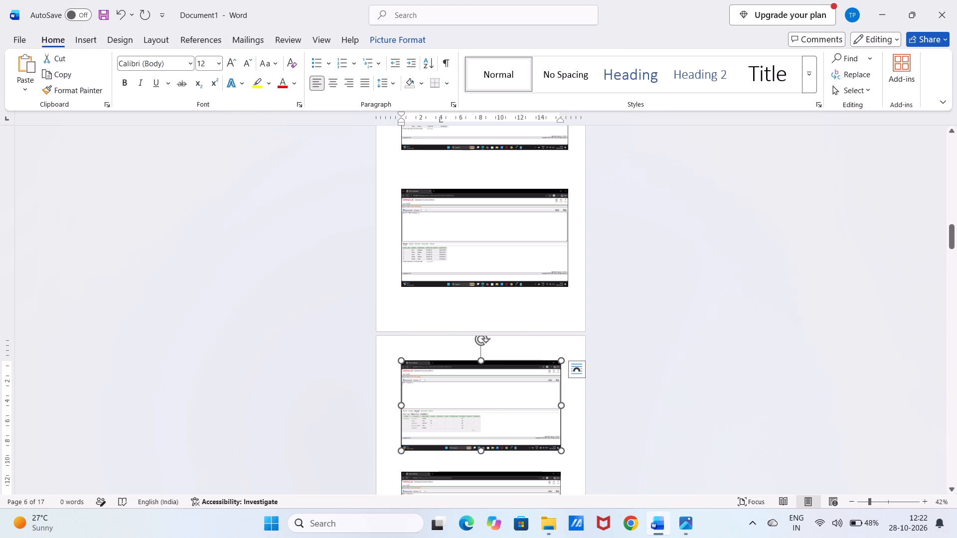
left_click(575, 445)
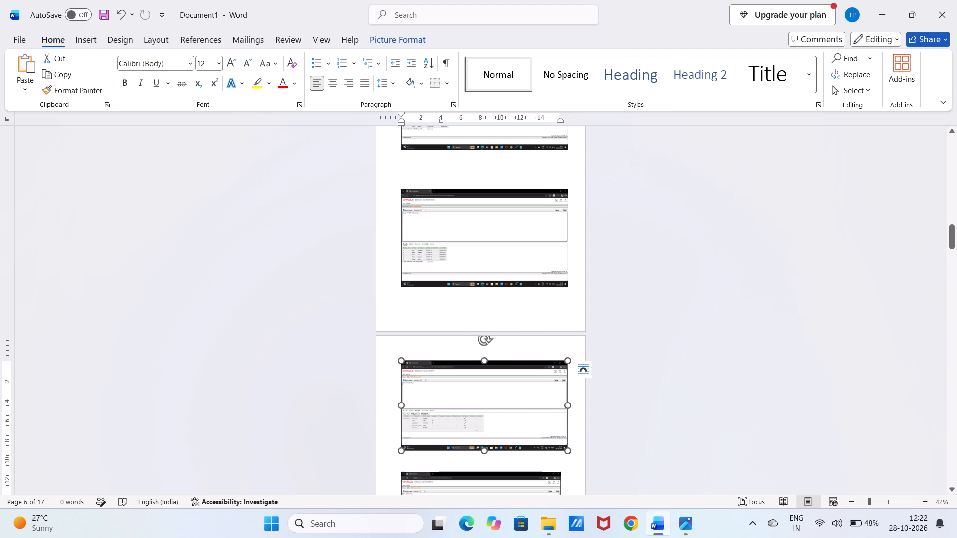
key("Return")
Widen the second picture on page 6 by extending its right edge to match the first one.
scroll(575, 445, "down", 1)
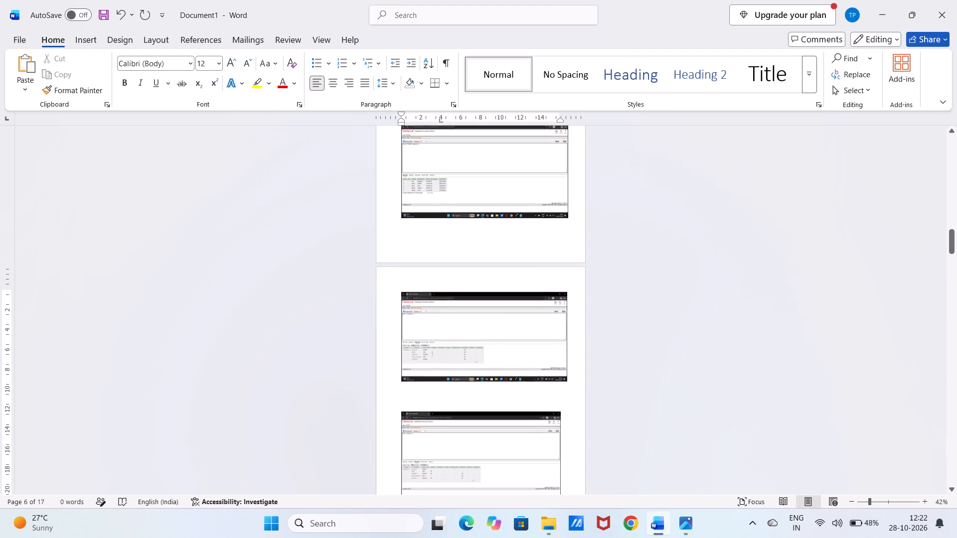
left_click(508, 461)
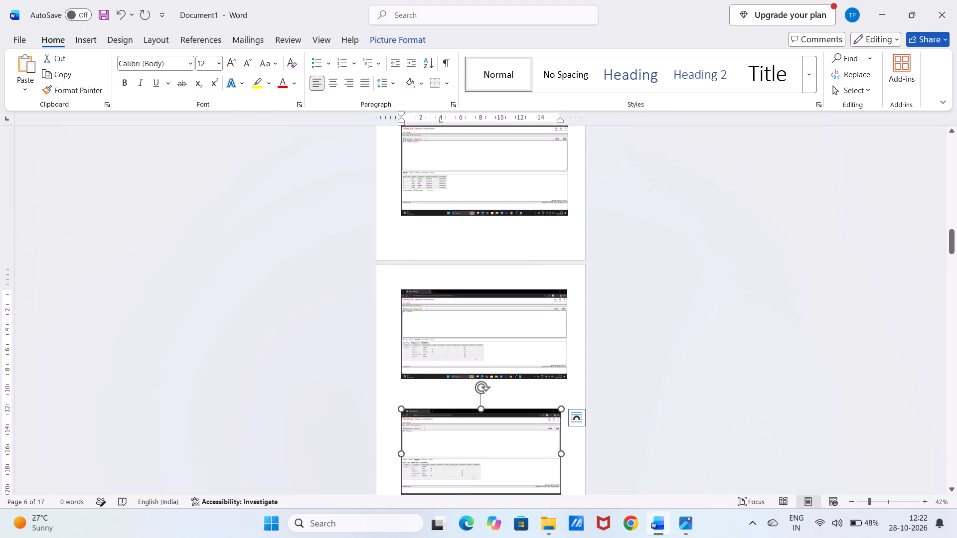
left_click_drag(565, 459, 574, 460)
left_click(542, 460)
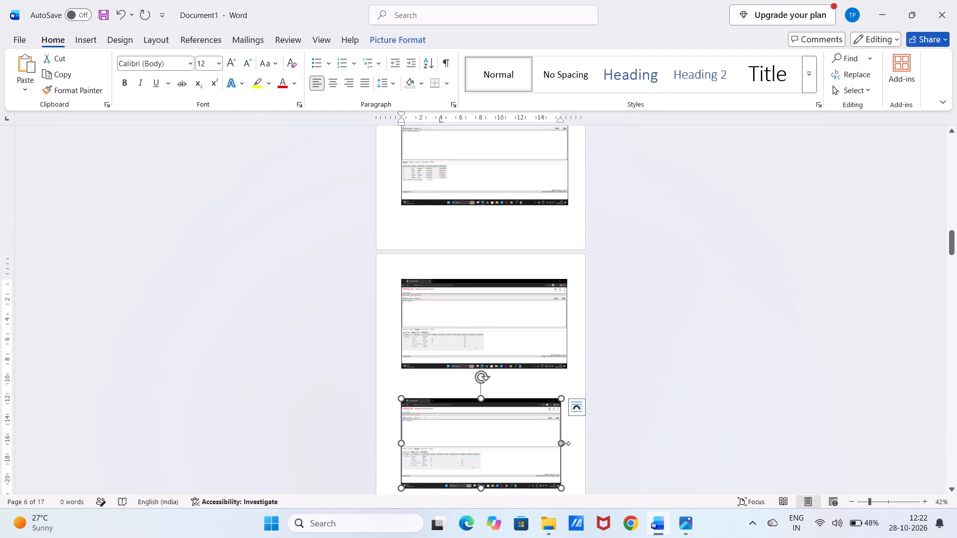
left_click(565, 443)
Widen both pictures on page 7 to the same width by extending their right edges slightly past the text margin.
scroll(567, 444, "down", 3)
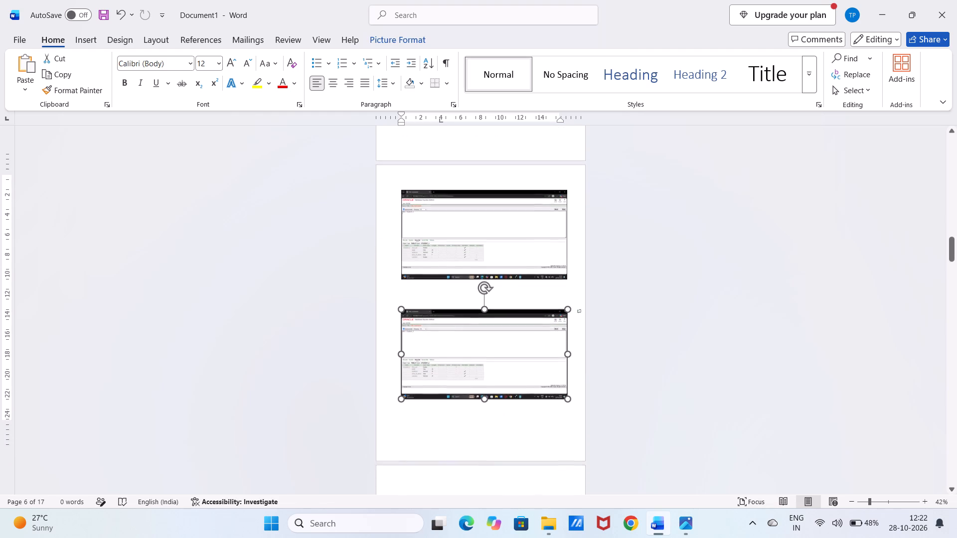
scroll(567, 444, "down", 5)
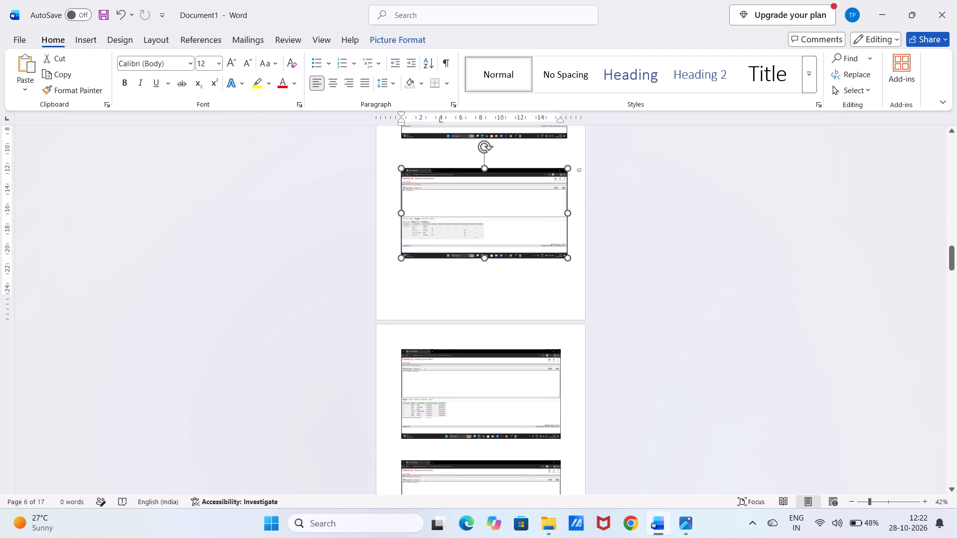
left_click(492, 399)
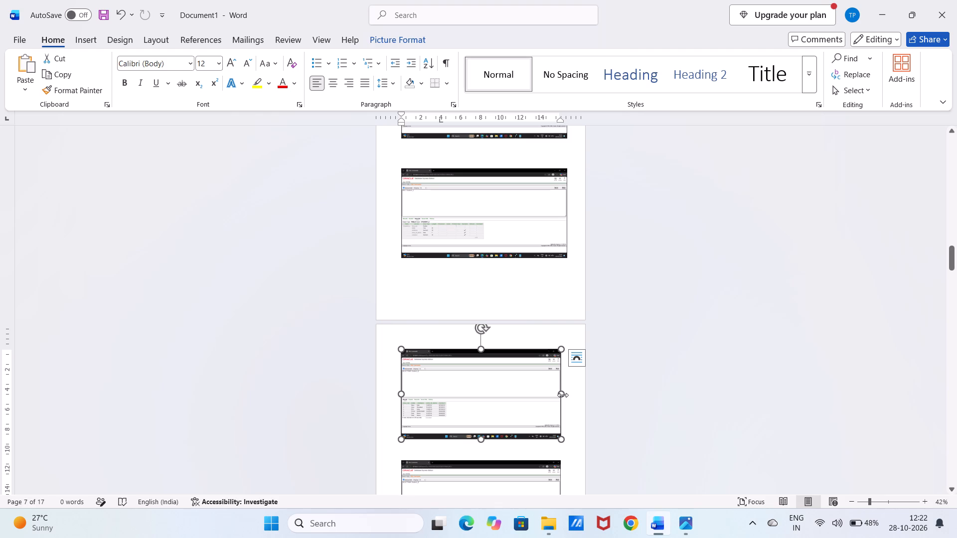
left_click_drag(563, 395, 570, 400)
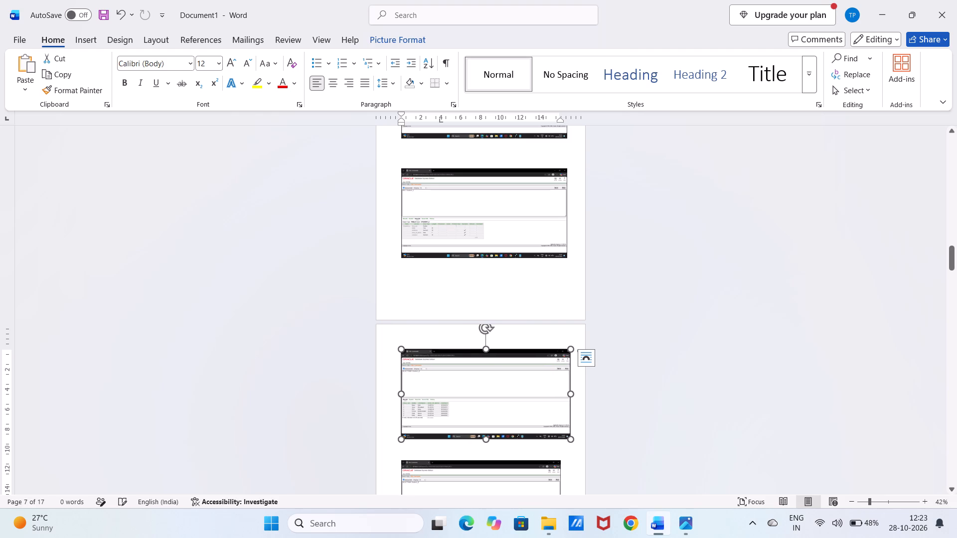
left_click(663, 414)
scroll(578, 418, "down", 1)
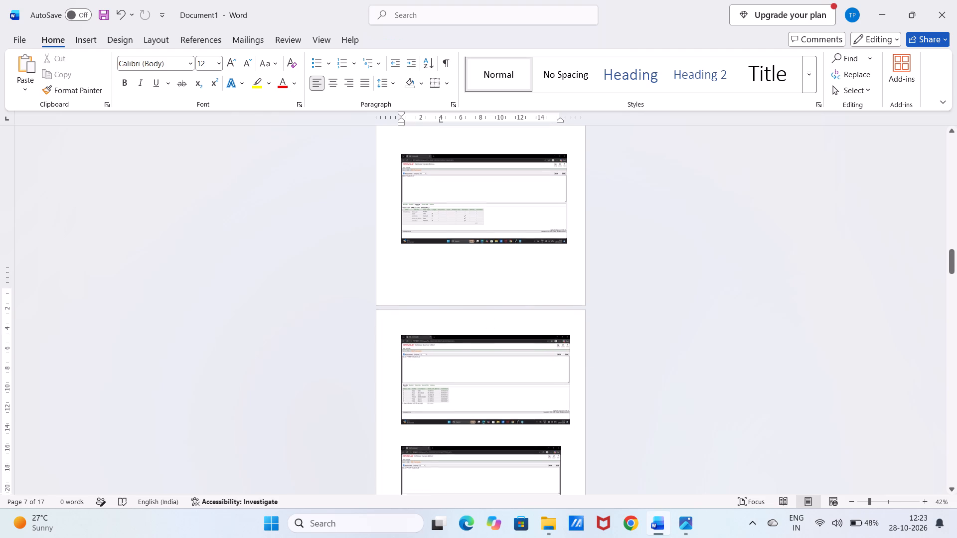
scroll(578, 418, "down", 1)
left_click(506, 410)
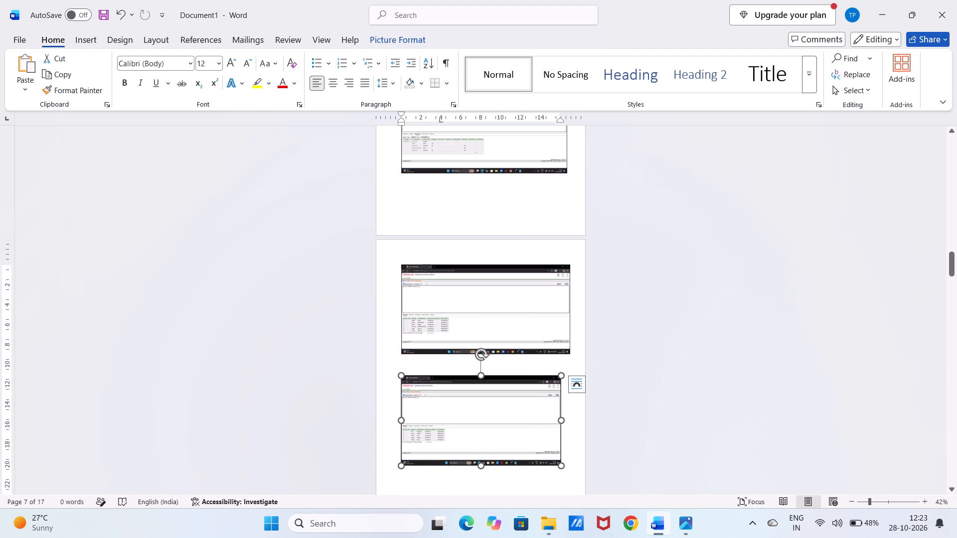
left_click_drag(562, 419, 572, 424)
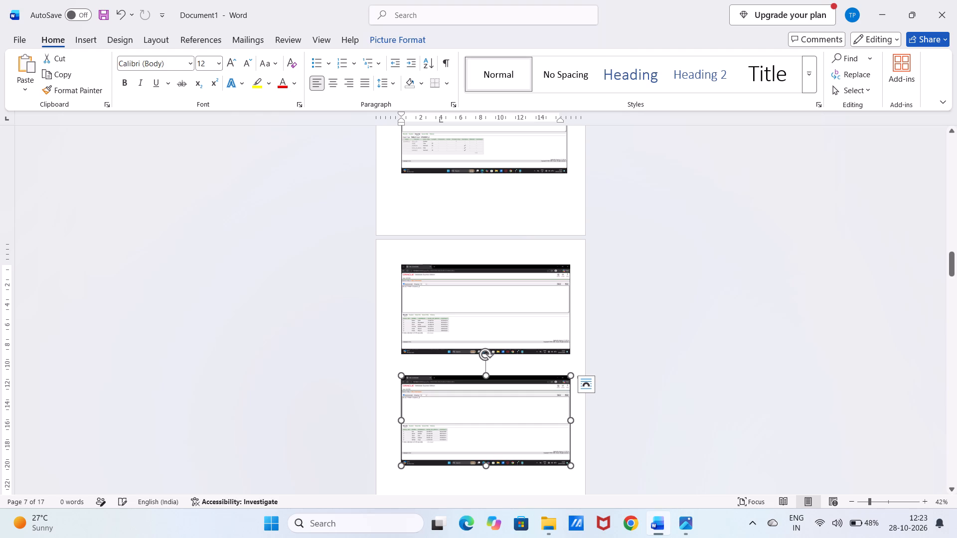
Insert one blank line between the two pictures on page 7.
left_click(573, 350)
key("Return")
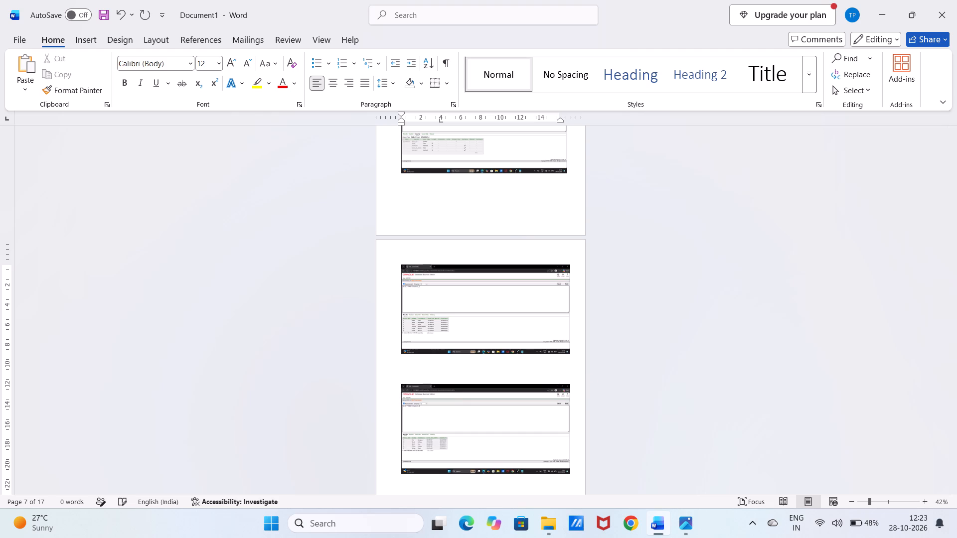
Widen both pictures on page 8 to the same width by extending their right edges slightly past the text margin.
scroll(573, 350, "down", 7)
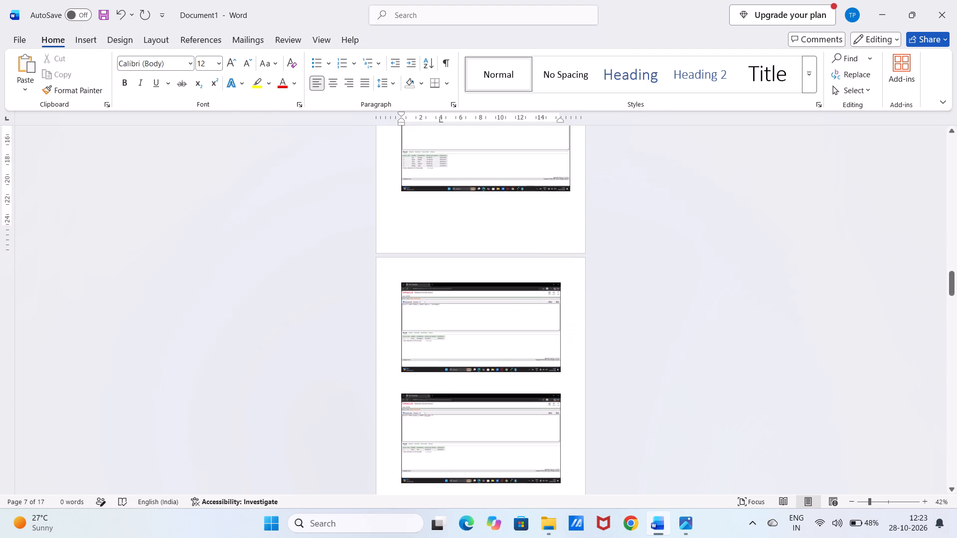
left_click(509, 331)
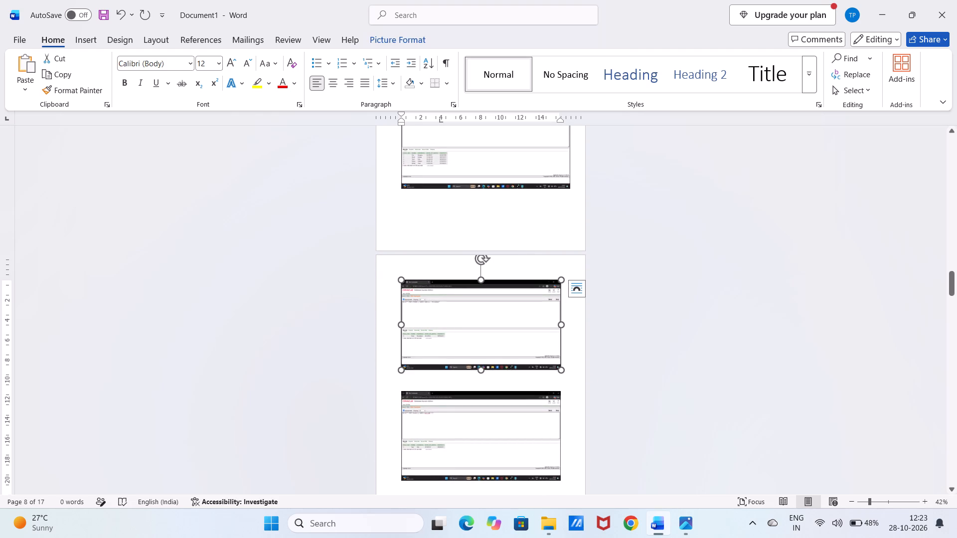
left_click_drag(561, 326, 568, 328)
left_click(518, 419)
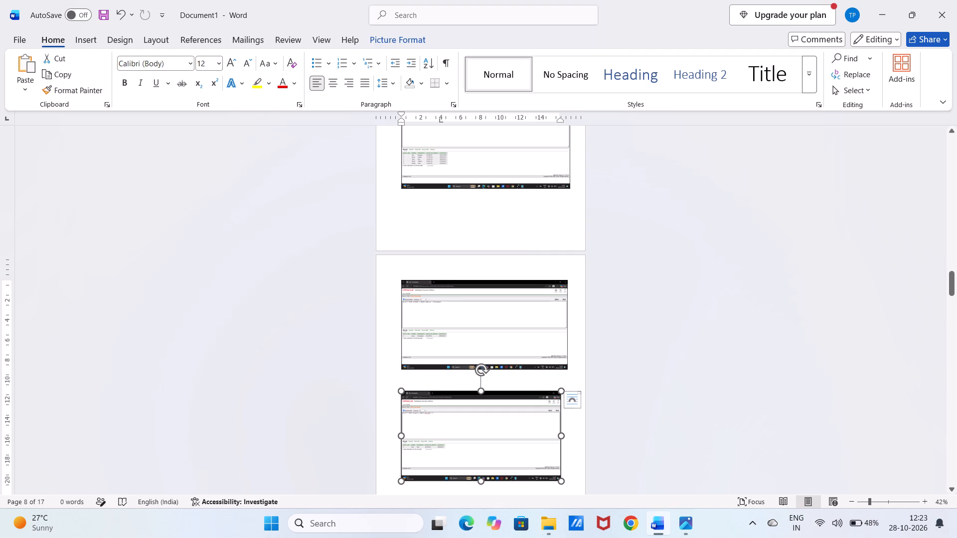
left_click_drag(563, 439, 567, 439)
left_click_drag(567, 439, 568, 439)
Insert one blank line between the two pictures on page 8.
left_click(569, 371)
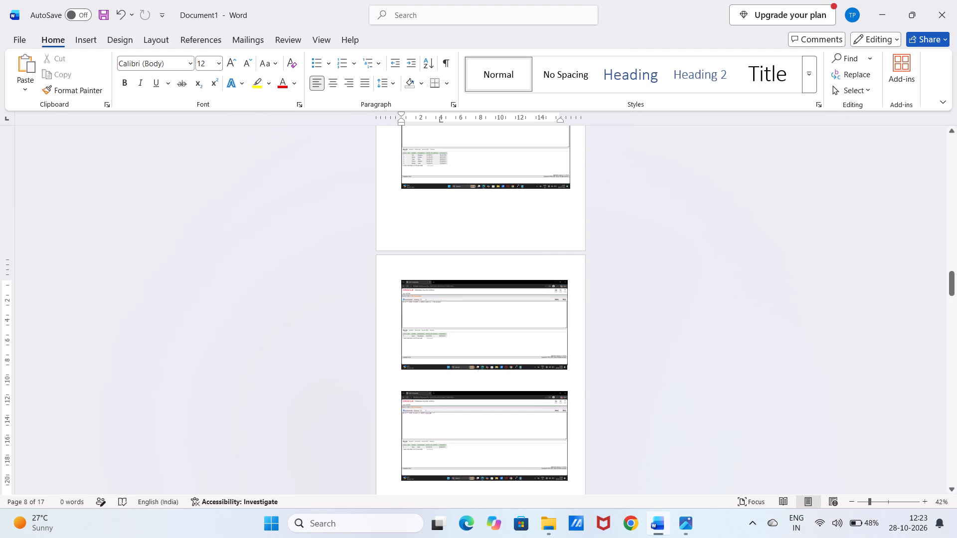
key("Return")
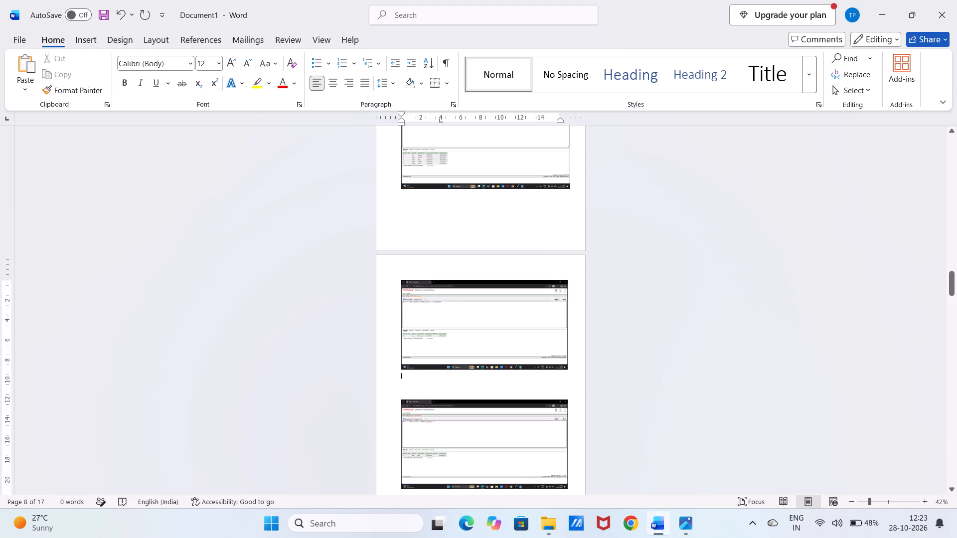
Widen both pictures on page 9 to the same width by extending their right edges past the text margin.
scroll(599, 403, "down", 7)
scroll(599, 403, "left", 1)
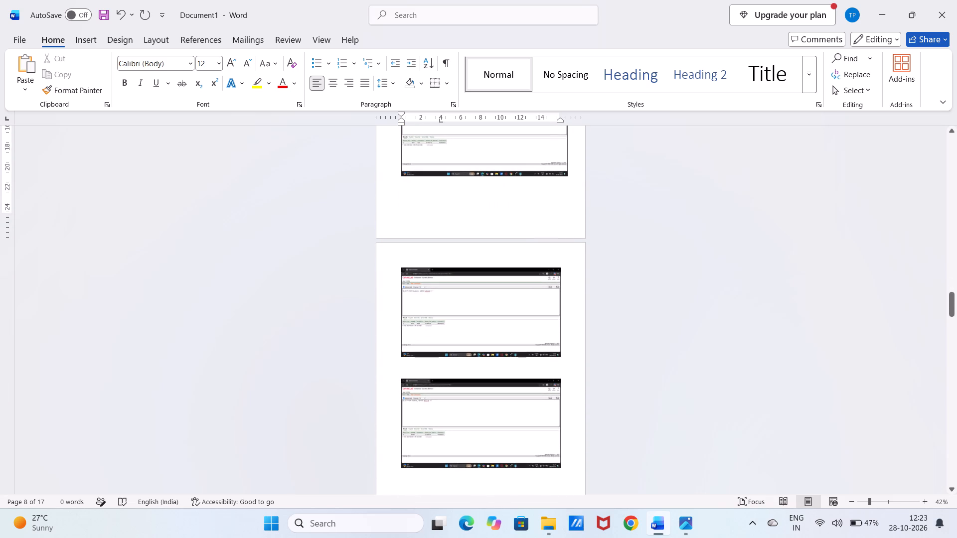
scroll(599, 403, "left", 1)
left_click(485, 320)
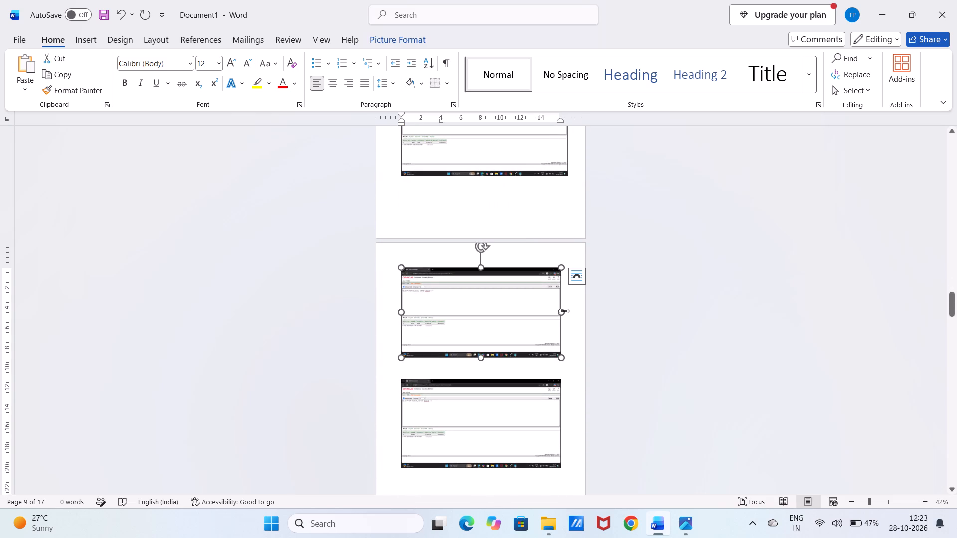
left_click_drag(564, 311, 570, 314)
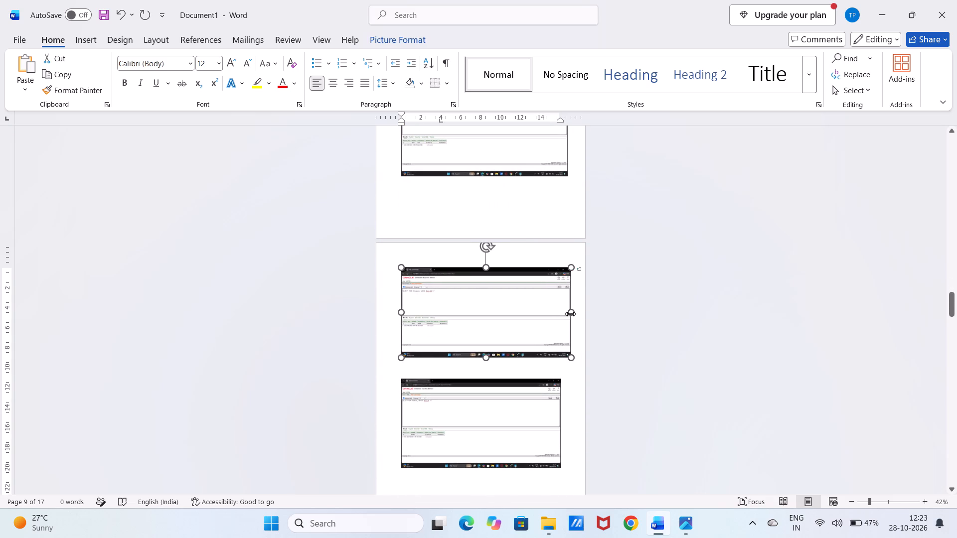
left_click(494, 404)
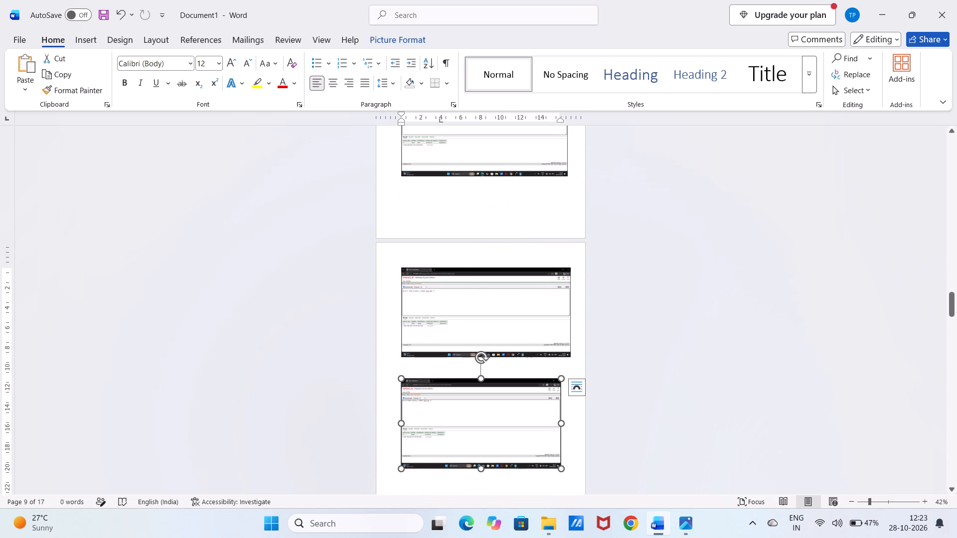
left_click(566, 427)
left_click(503, 415)
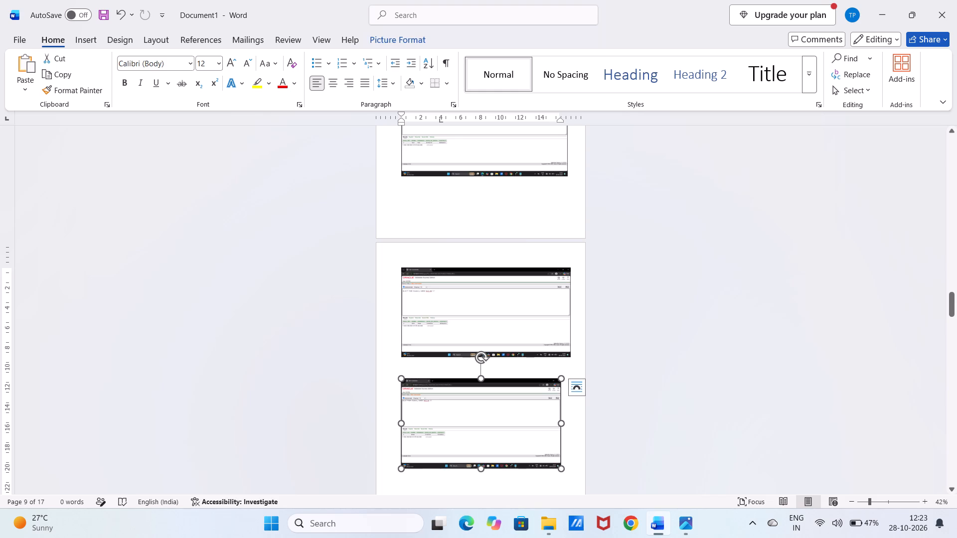
left_click_drag(564, 424, 570, 424)
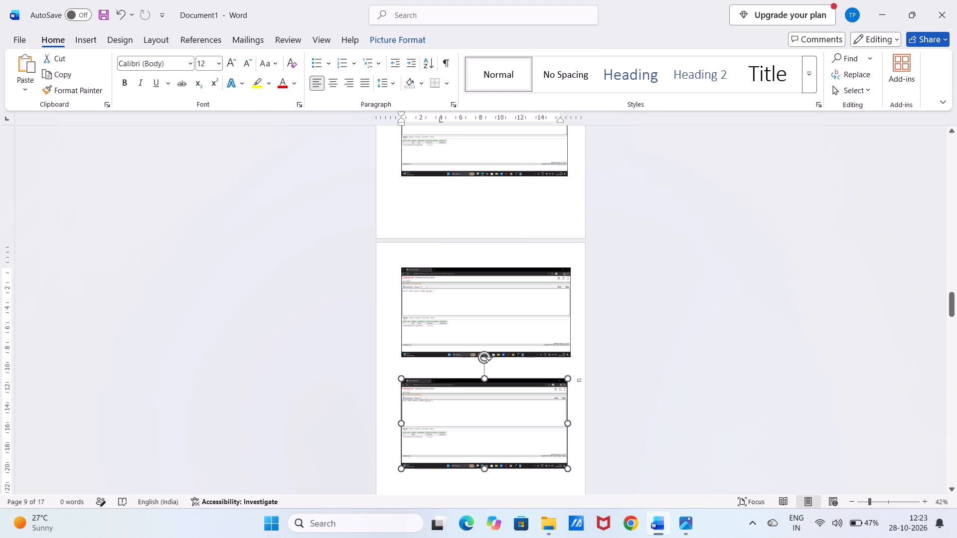
left_click_drag(570, 424, 570, 425)
Insert two blank lines between the two pictures on page 9.
left_click(576, 355)
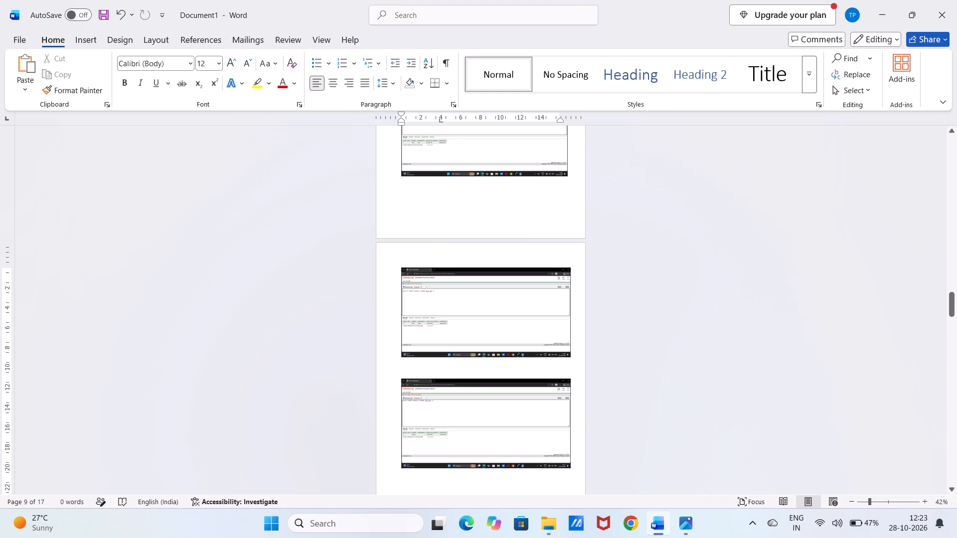
key("Return")
key("Return")
Widen both pictures on page 10 to the same width by extending their right edges well past the text margin.
scroll(576, 355, "down", 4)
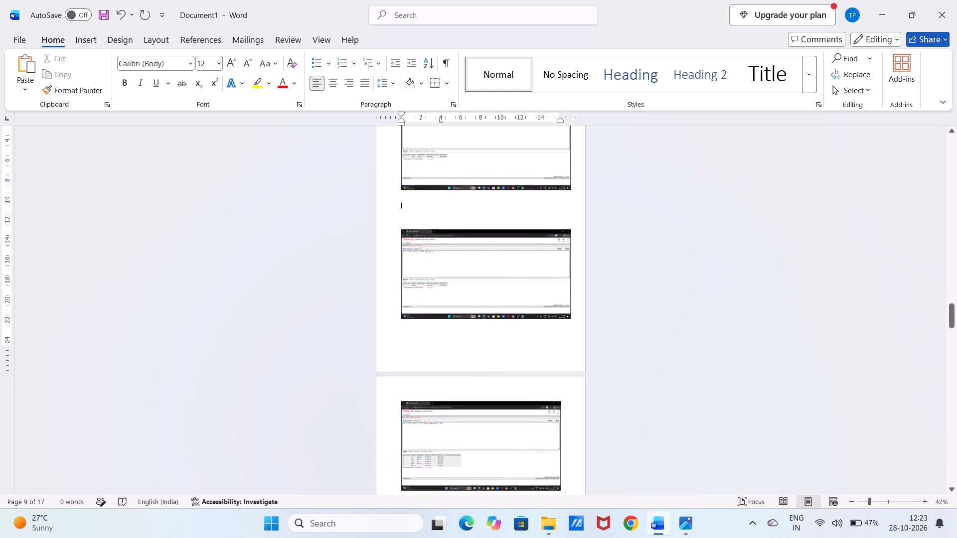
scroll(576, 355, "down", 1)
left_click(498, 314)
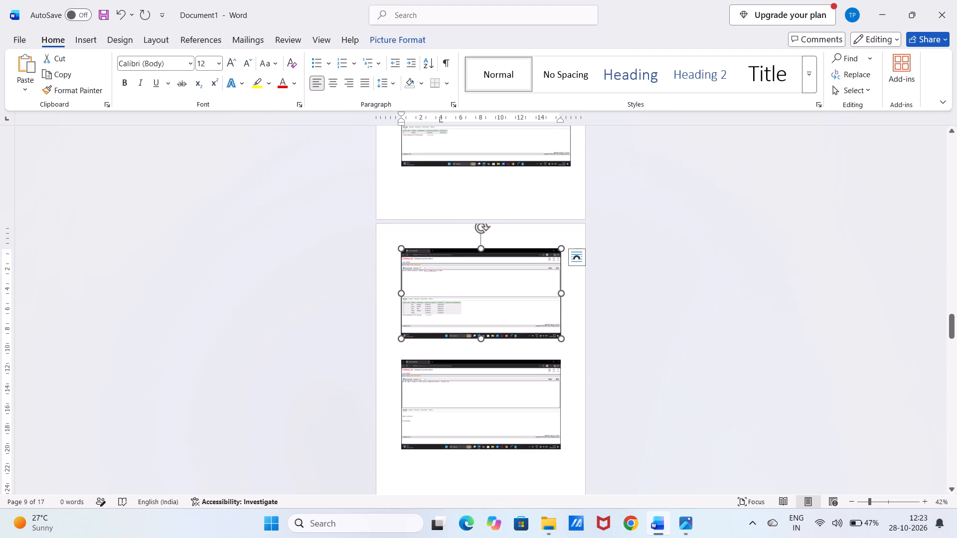
left_click_drag(563, 293, 573, 295)
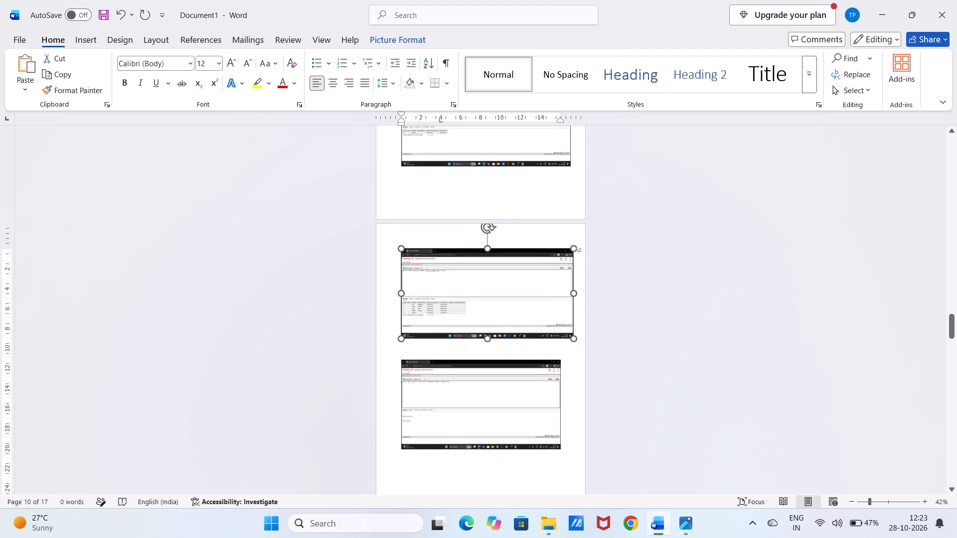
left_click(496, 391)
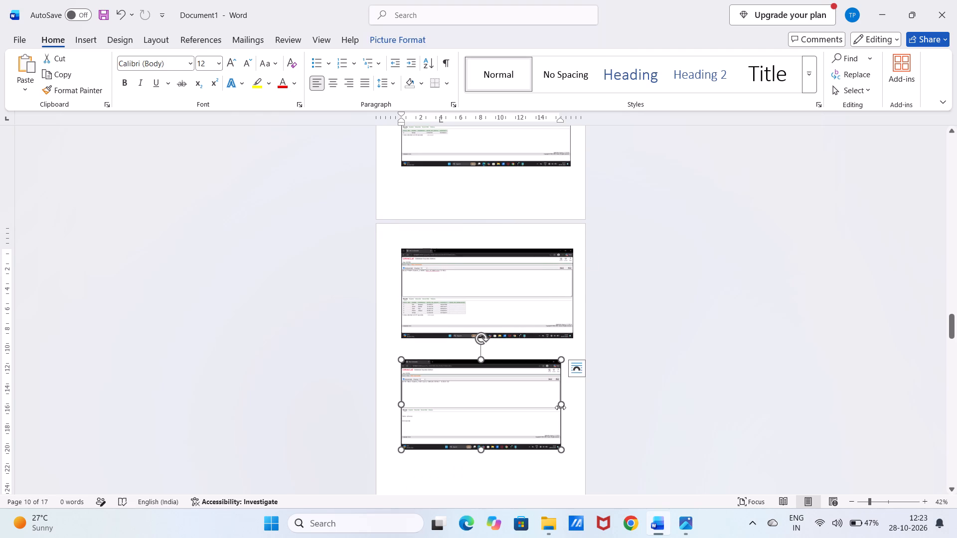
left_click_drag(560, 407, 572, 409)
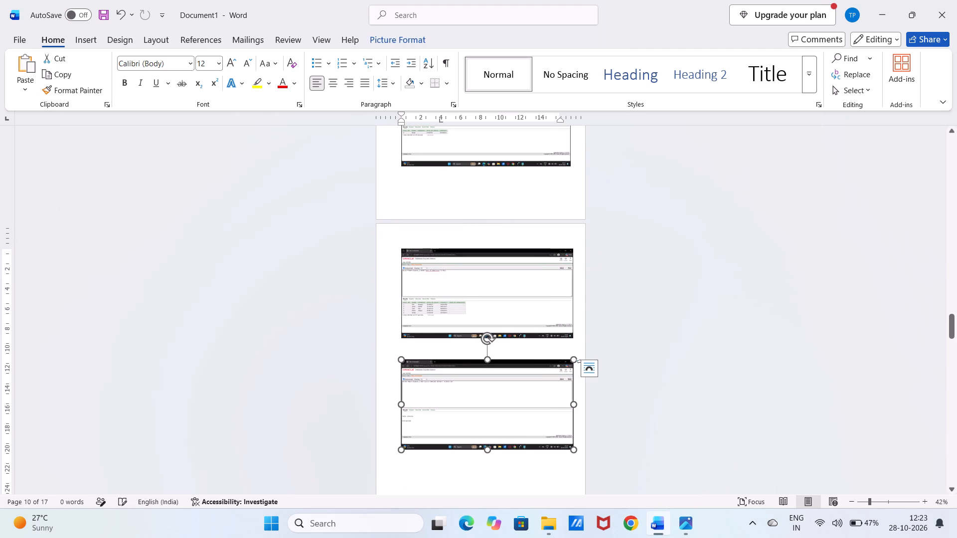
Insert two blank lines between the two pictures on page 10.
left_click(577, 338)
key("Return")
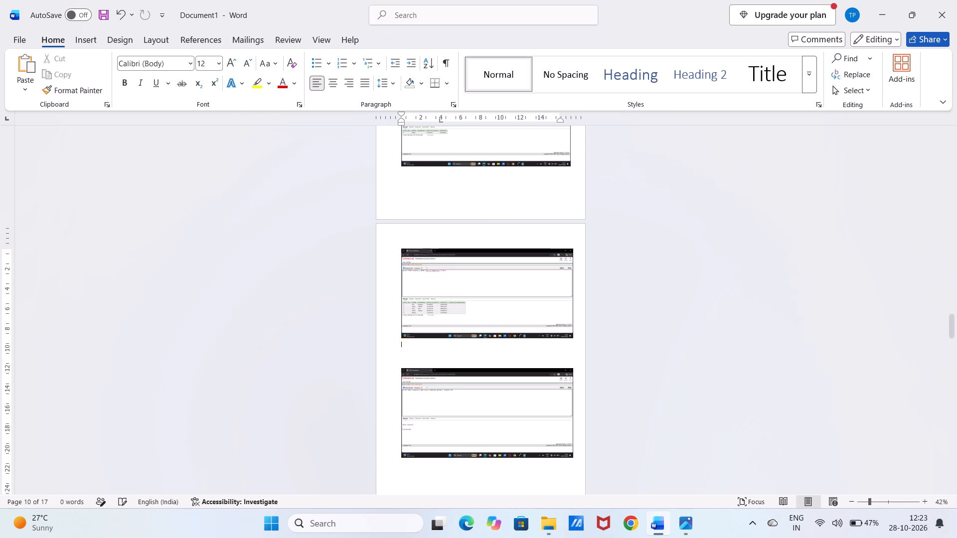
key("Return")
Widen the upper picture on page 11 by extending its right edge slightly past the text margin.
scroll(577, 338, "down", 6)
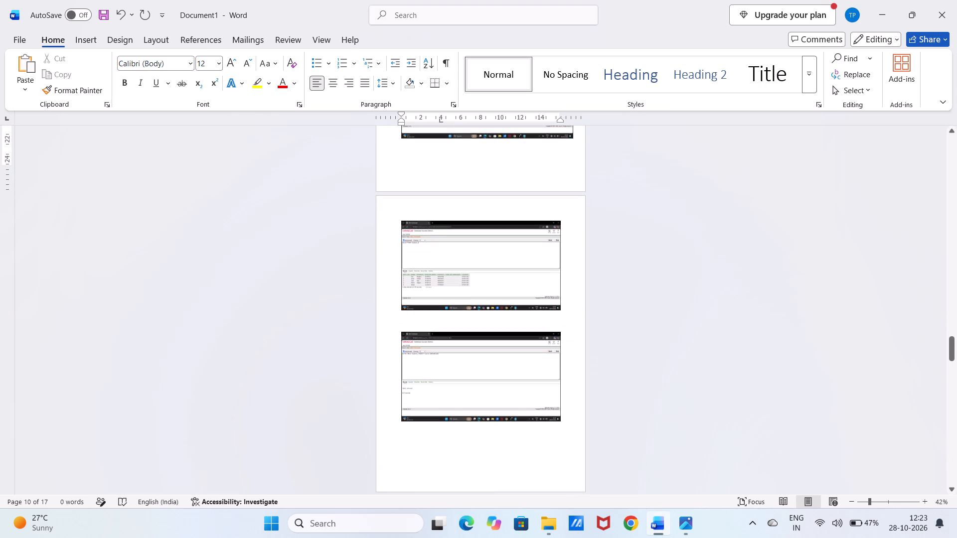
scroll(577, 338, "down", 1)
left_click(577, 338)
left_click(489, 273)
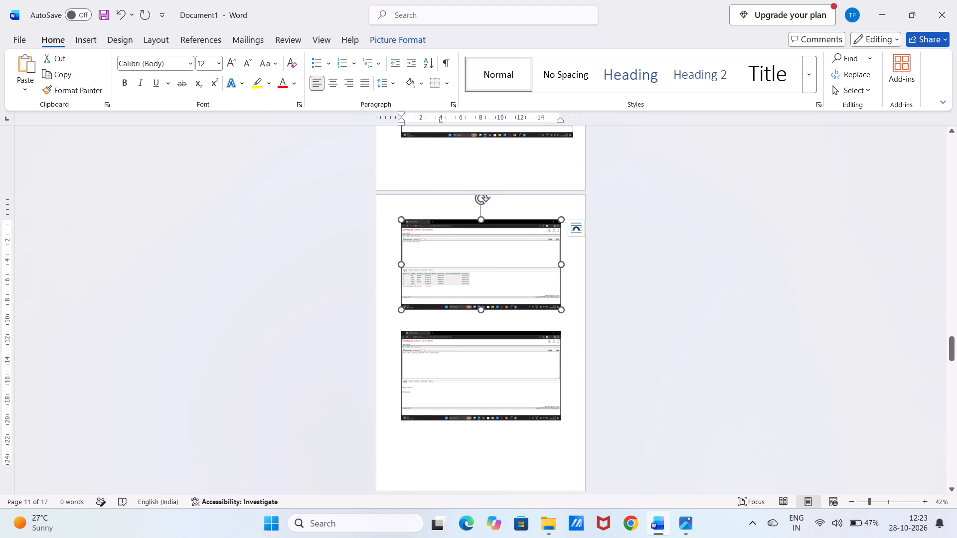
left_click_drag(562, 266, 569, 268)
Insert two blank lines between the two pictures on page 11.
left_click(577, 293)
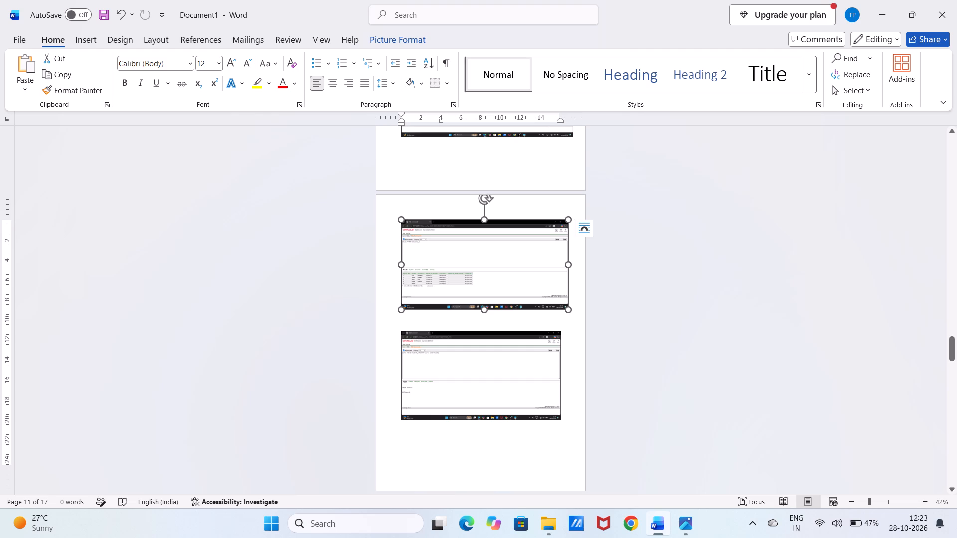
key("Return")
key("Return")
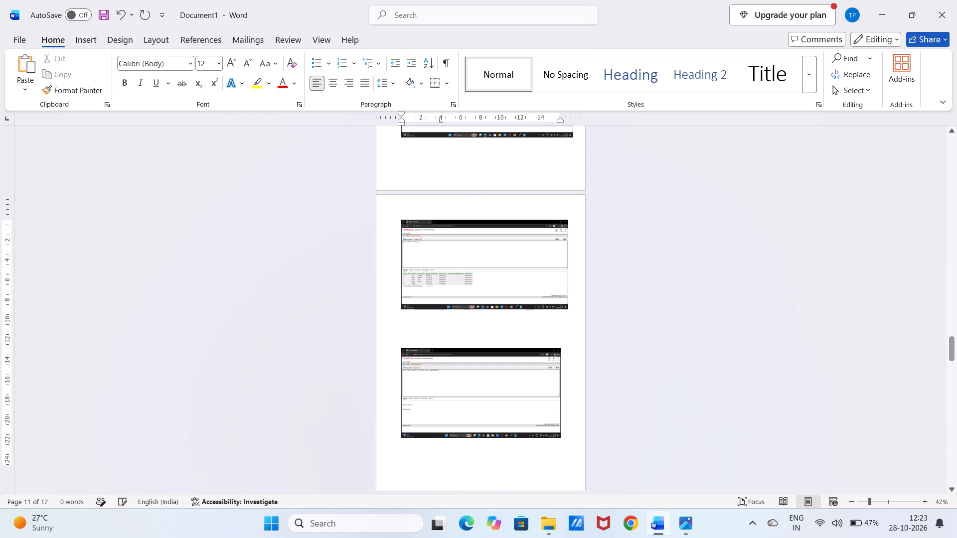
Widen the lower picture on page 11 to match the width of the upper one.
left_click(522, 385)
left_click_drag(565, 398, 574, 399)
left_click(529, 394)
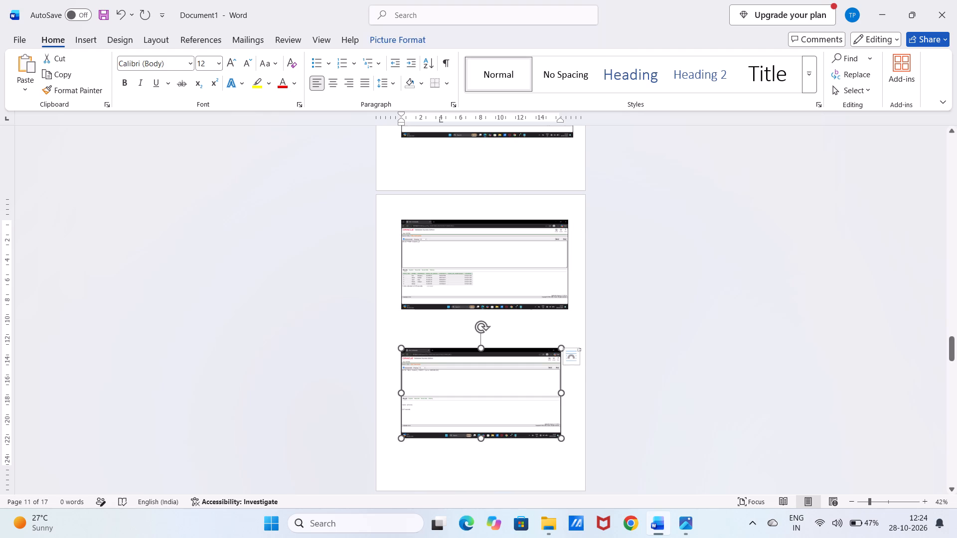
left_click_drag(559, 392, 567, 393)
right_click(530, 461)
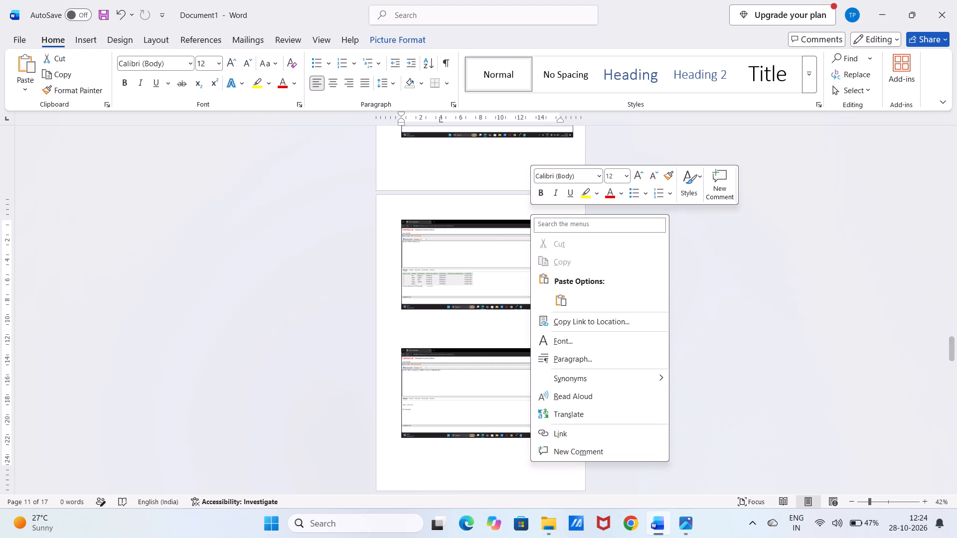
left_click(511, 458)
Widen both pictures on page 12 to the same width by extending their right edges slightly past the text margin.
scroll(511, 458, "down", 5)
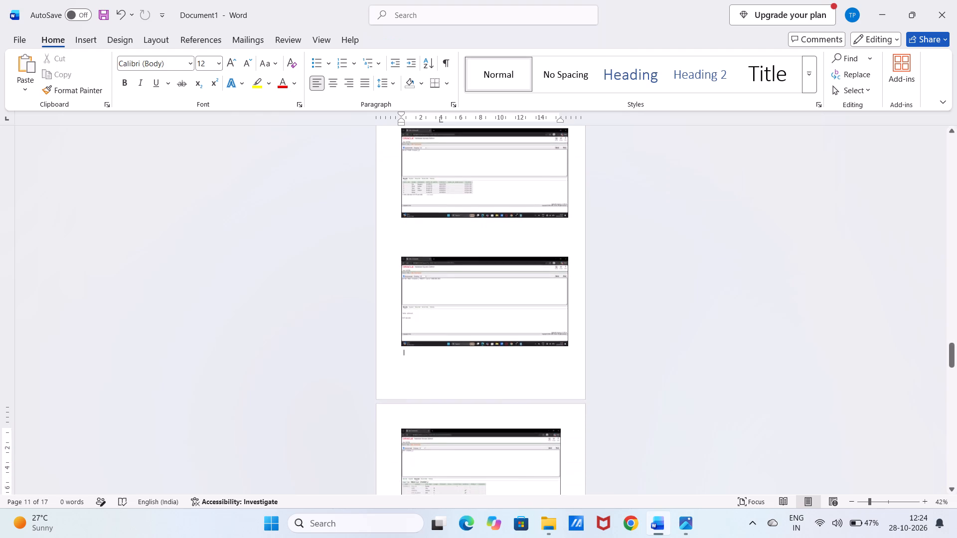
scroll(511, 458, "down", 6)
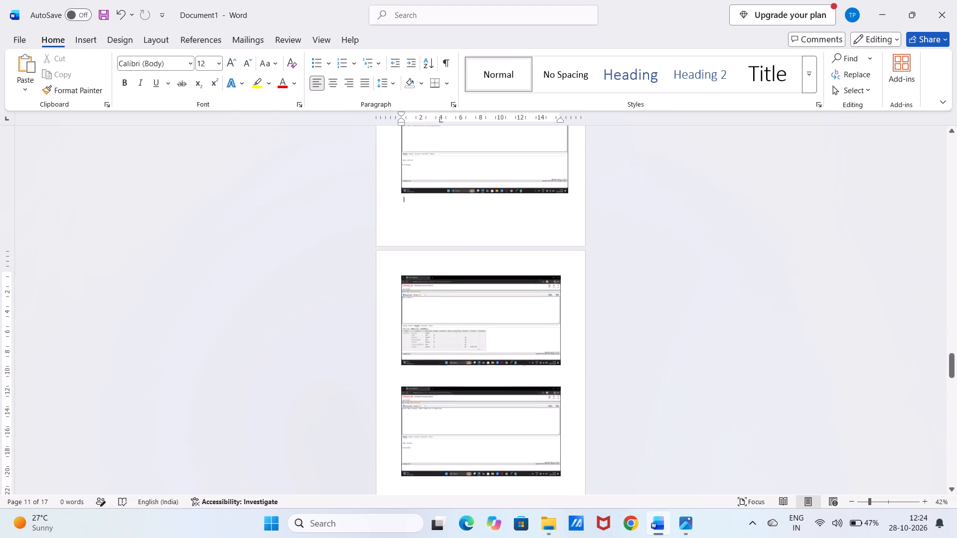
scroll(511, 458, "down", 2)
left_click(494, 295)
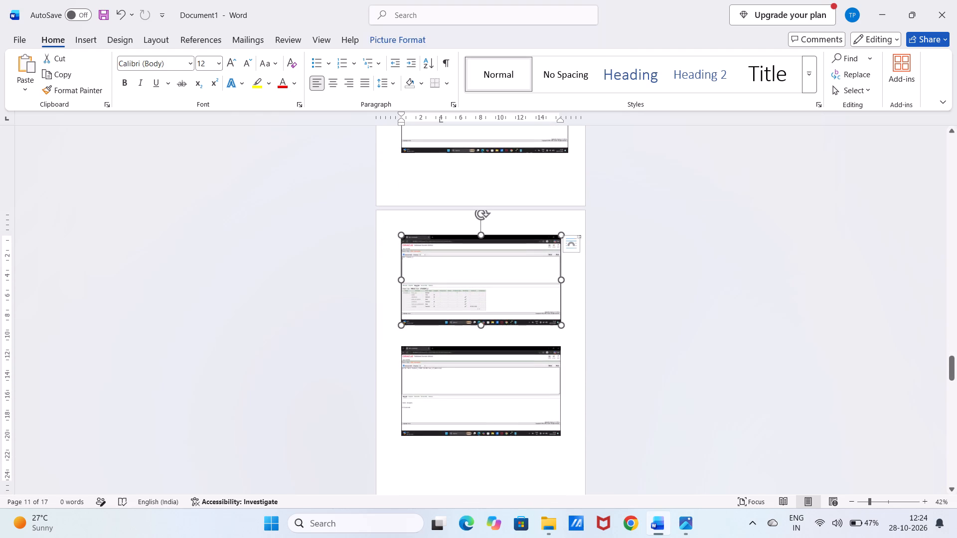
left_click_drag(561, 283, 567, 286)
left_click(488, 394)
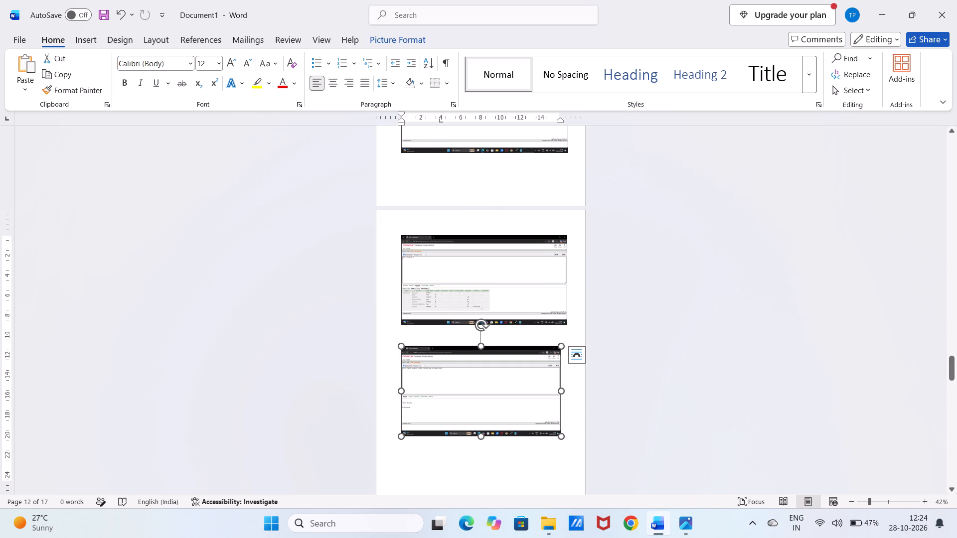
left_click_drag(559, 392, 566, 393)
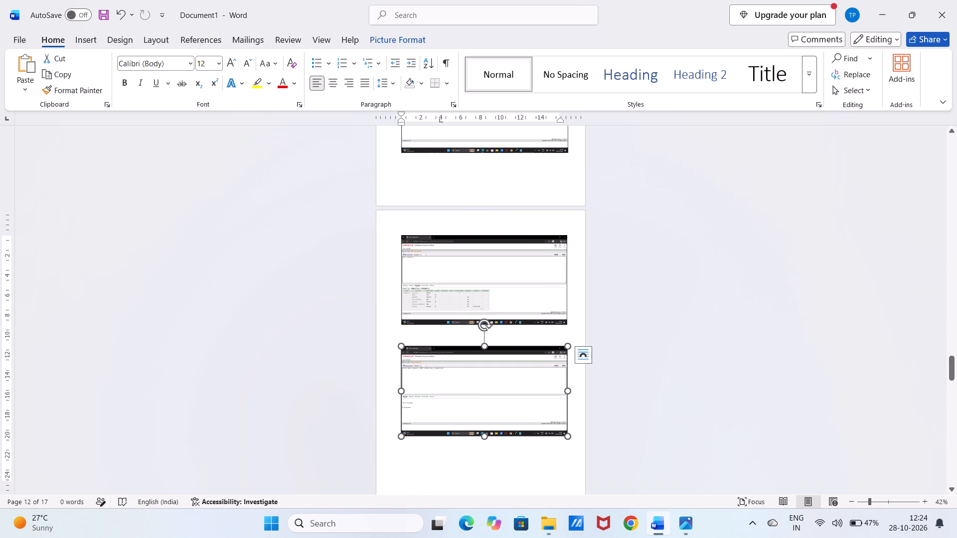
Insert two blank lines between the two pictures on page 12.
left_click(569, 314)
key("Return")
key("Return")
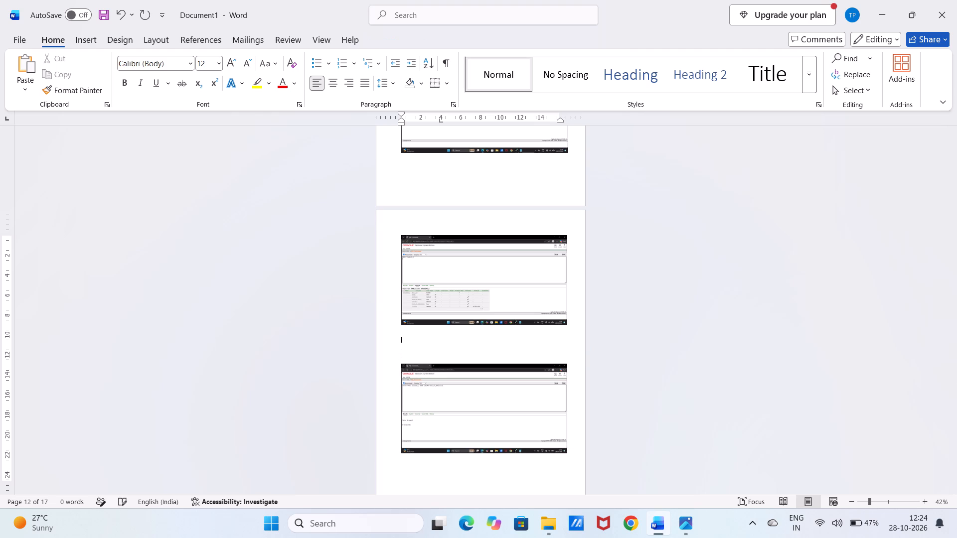
Widen both pictures on page 13 to the same width by extending their right edges slightly past the text margin.
scroll(569, 314, "down", 8)
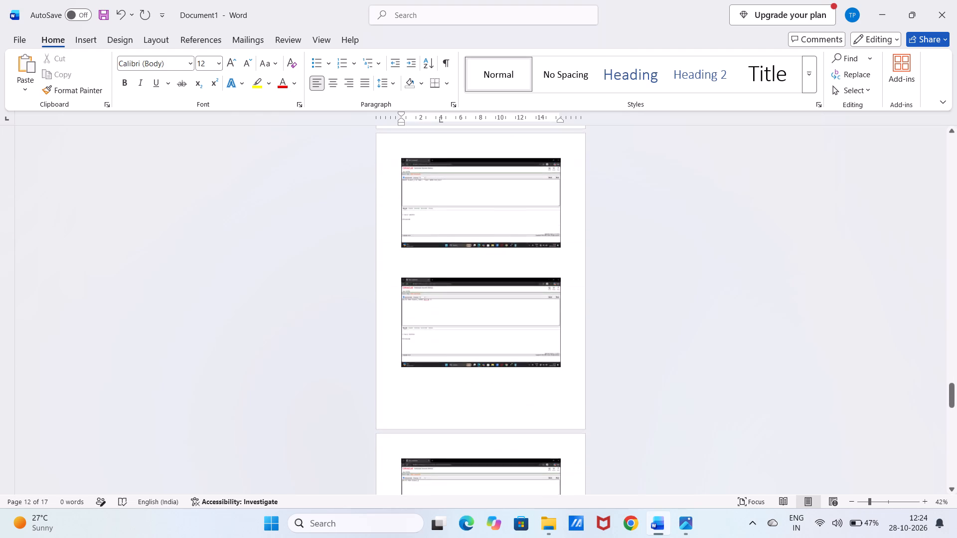
left_click(479, 177)
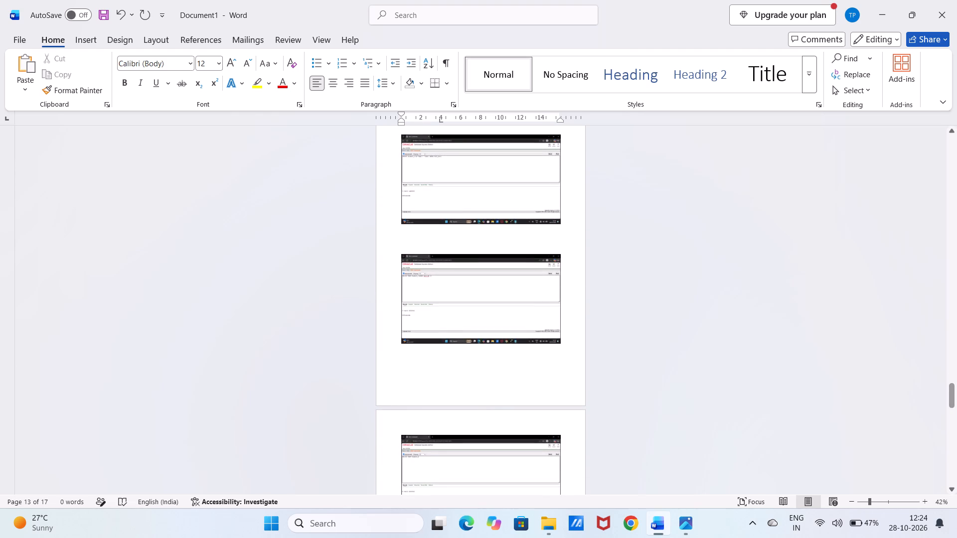
left_click_drag(563, 182, 568, 183)
left_click(514, 283)
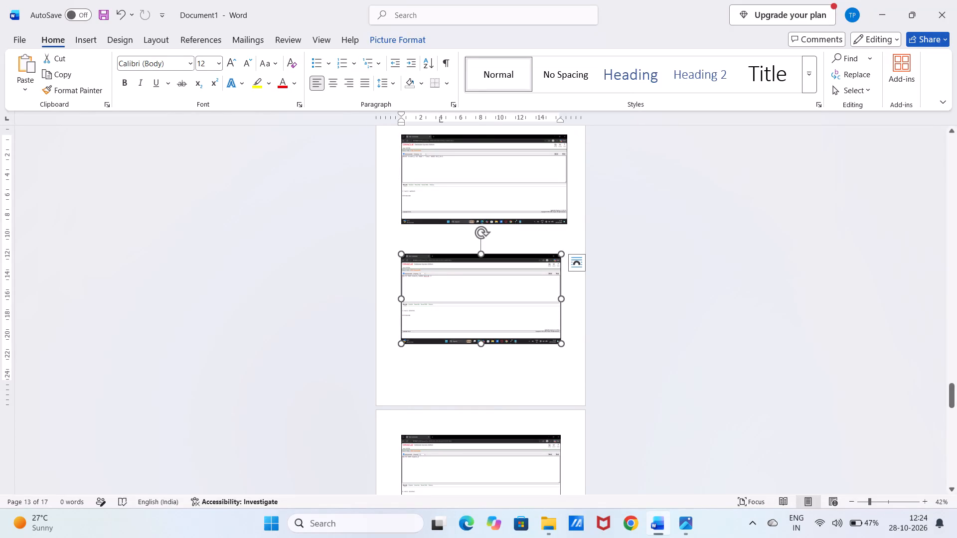
left_click_drag(565, 301, 585, 301)
left_click(500, 303)
left_click(564, 300)
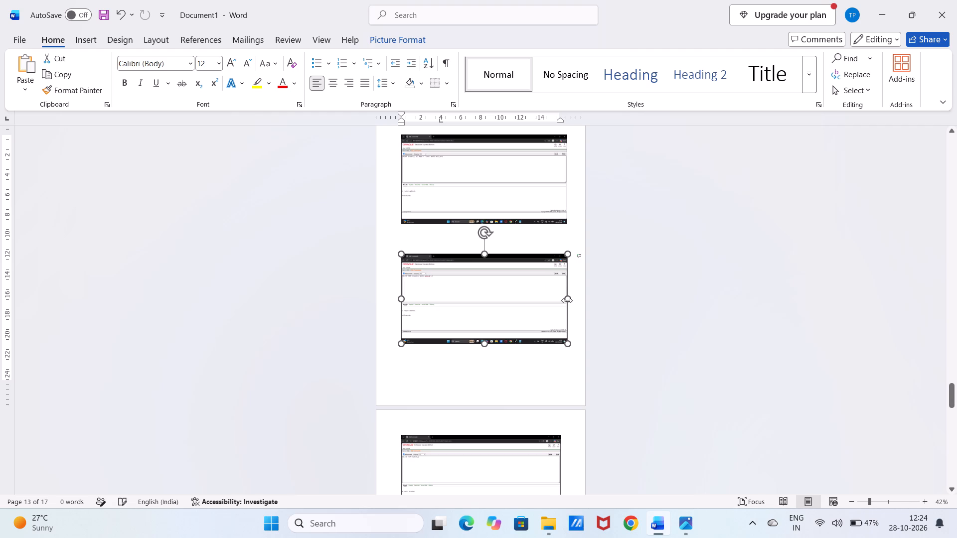
Insert two blank lines between the two pictures on page 14.
scroll(509, 388, "down", 7)
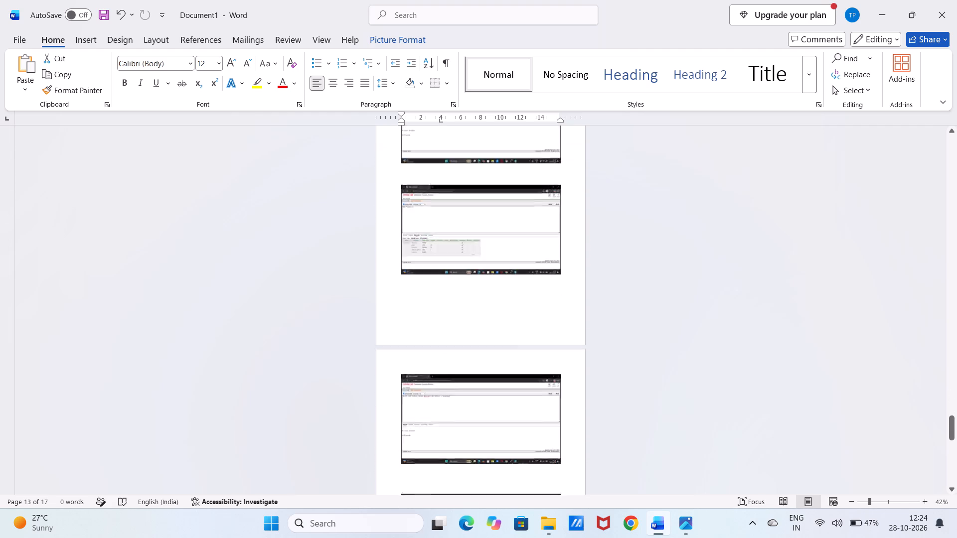
scroll(497, 343, "up", 4)
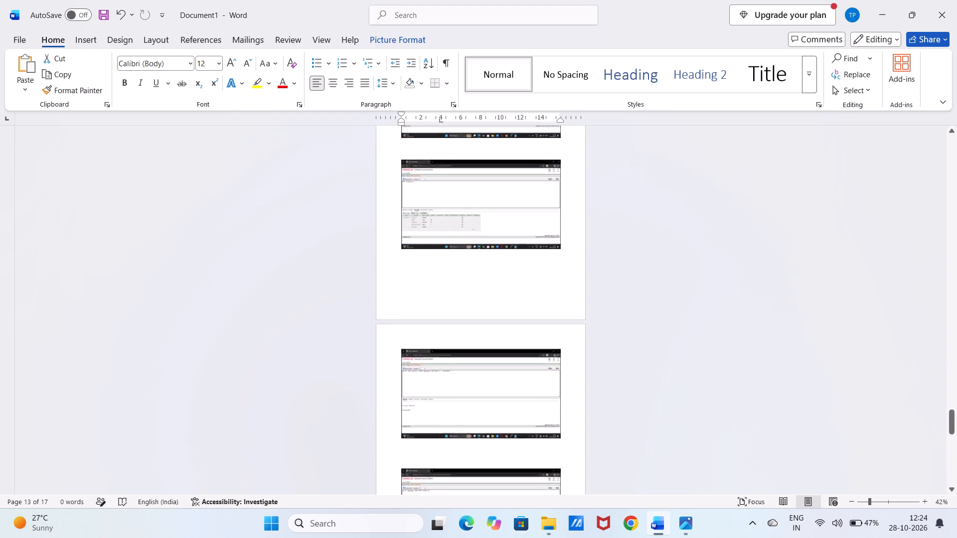
scroll(497, 343, "up", 3)
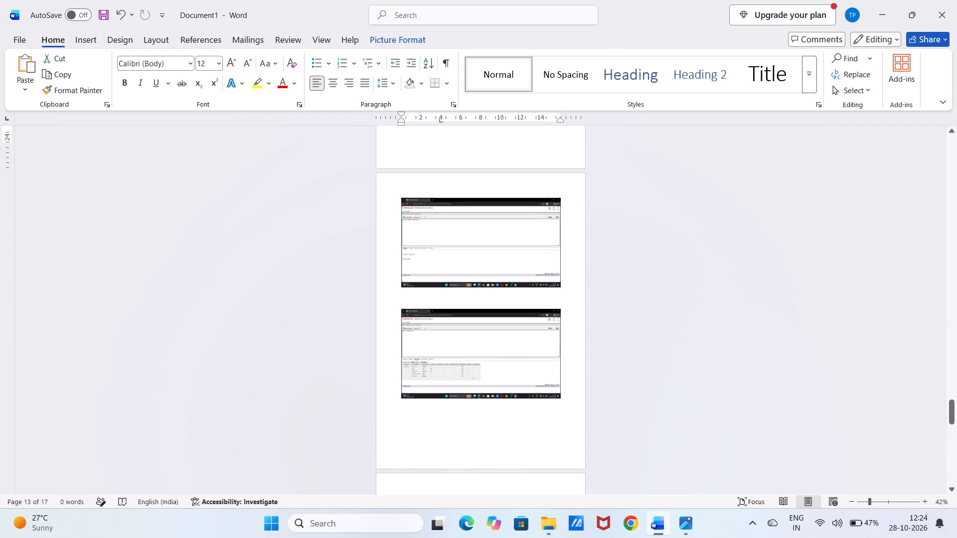
left_click(560, 285)
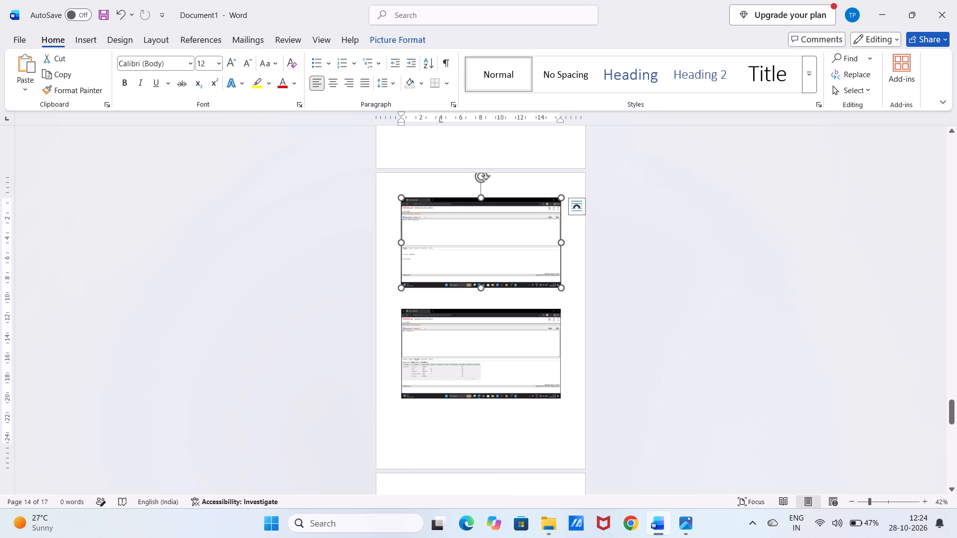
left_click(569, 286)
key("Return")
key("Return")
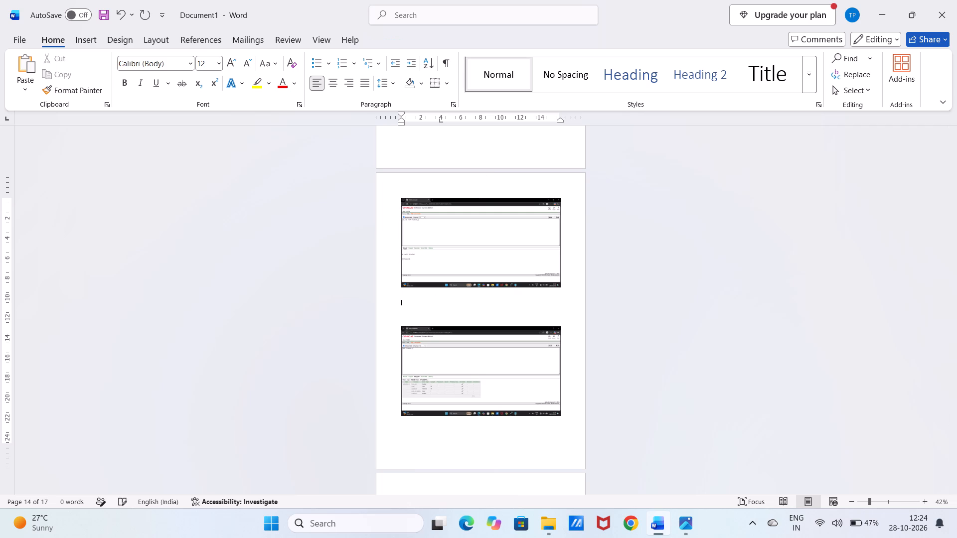
Widen both pictures on page 14 to the same width by extending their right edges slightly past the text margin.
left_click(454, 237)
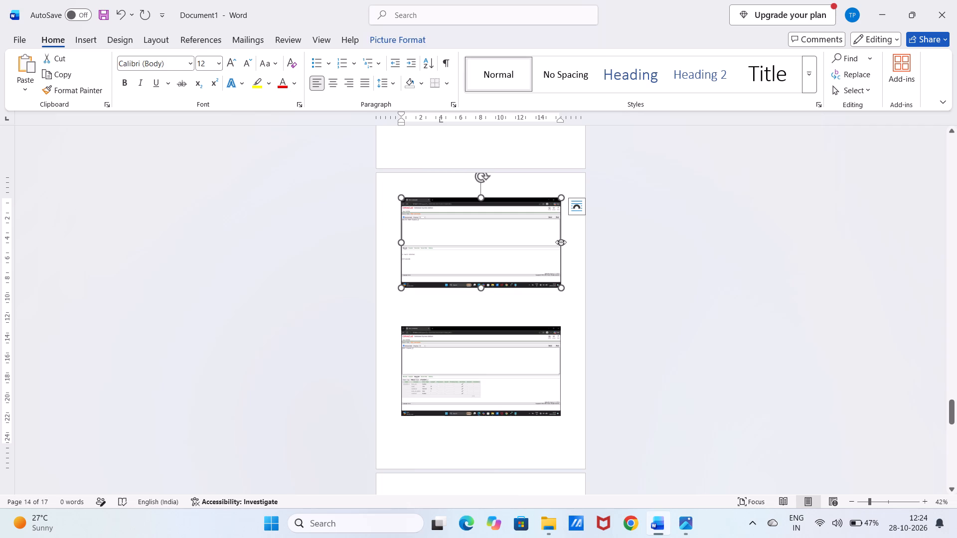
left_click(561, 249)
left_click_drag(562, 244, 567, 245)
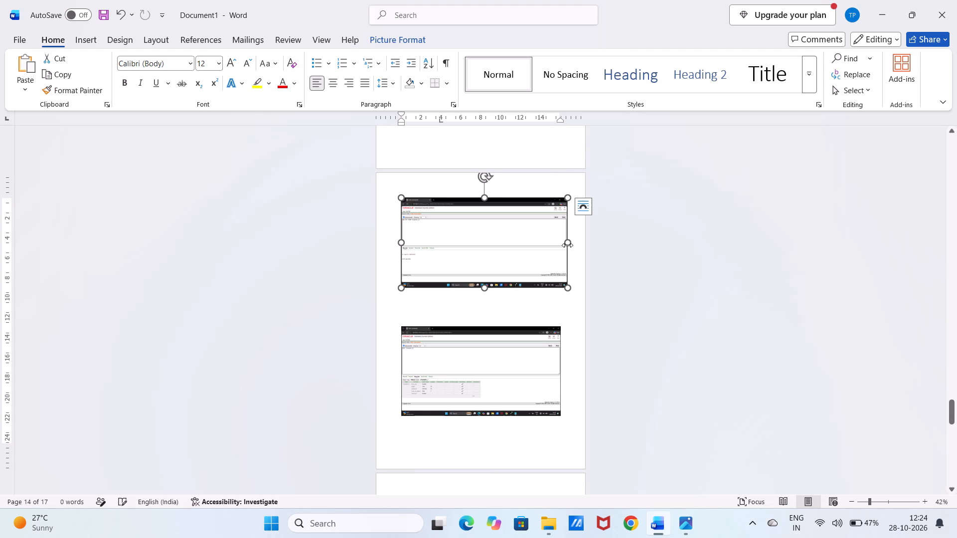
left_click(499, 407)
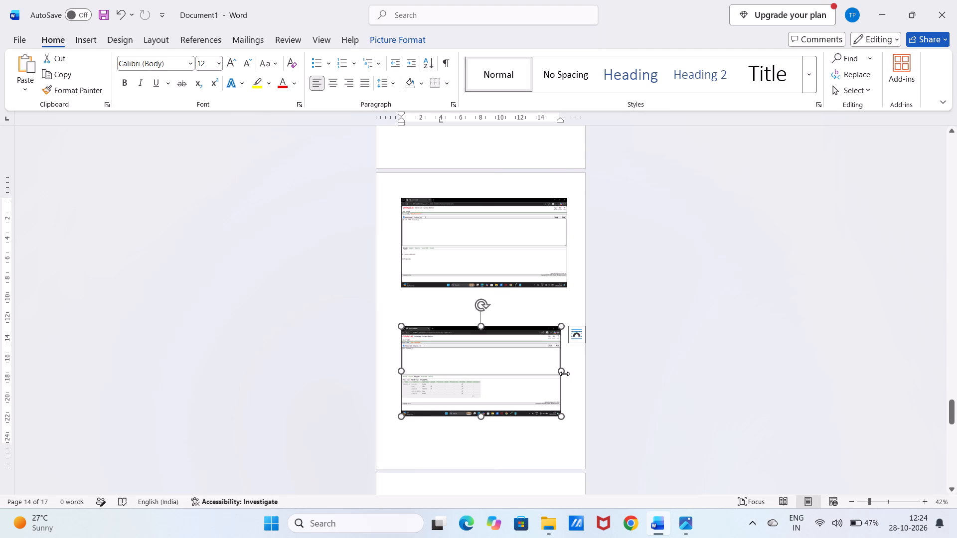
left_click_drag(561, 372, 567, 372)
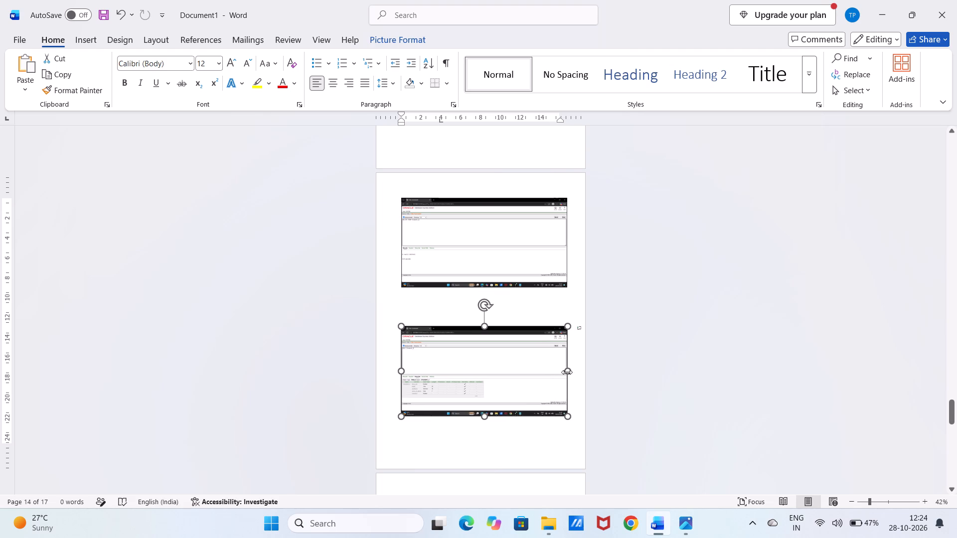
left_click(524, 438)
Make the upper picture on page 15 slightly taller and extend its right edge slightly past the text margin.
scroll(524, 438, "down", 5)
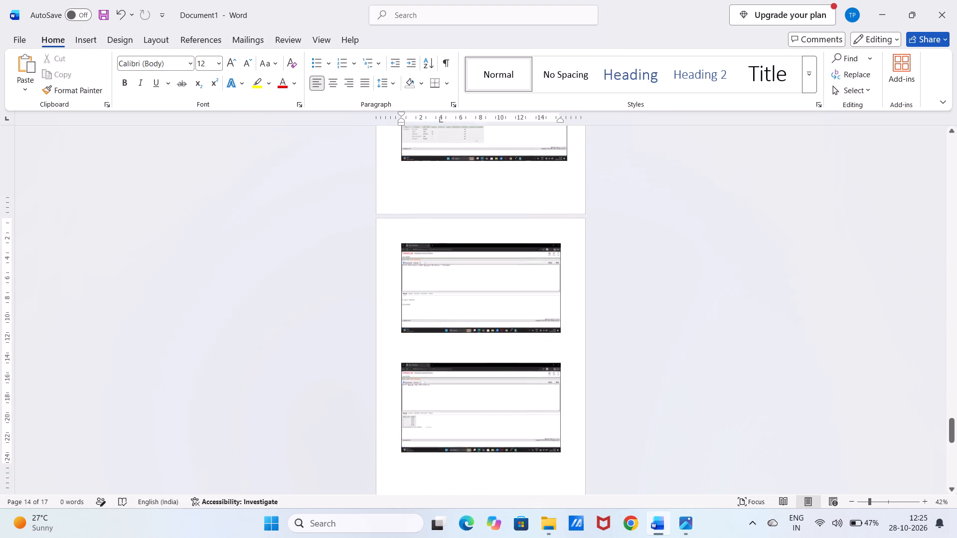
scroll(524, 438, "down", 2)
left_click(485, 239)
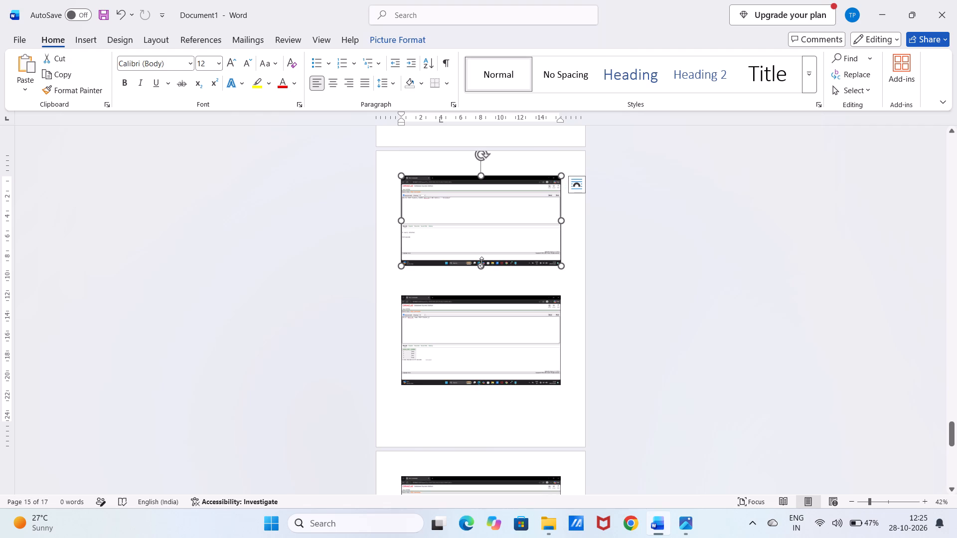
left_click_drag(481, 262, 481, 269)
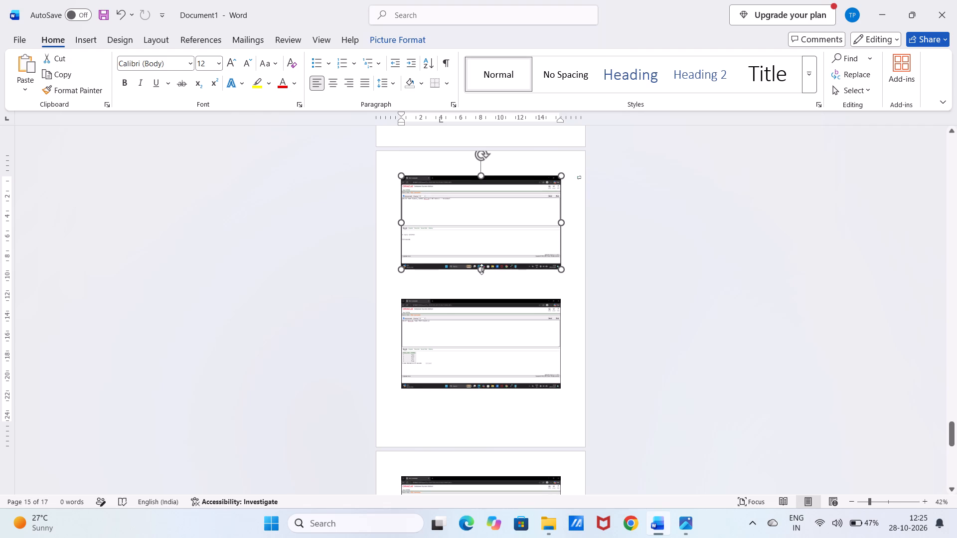
left_click_drag(563, 224, 573, 226)
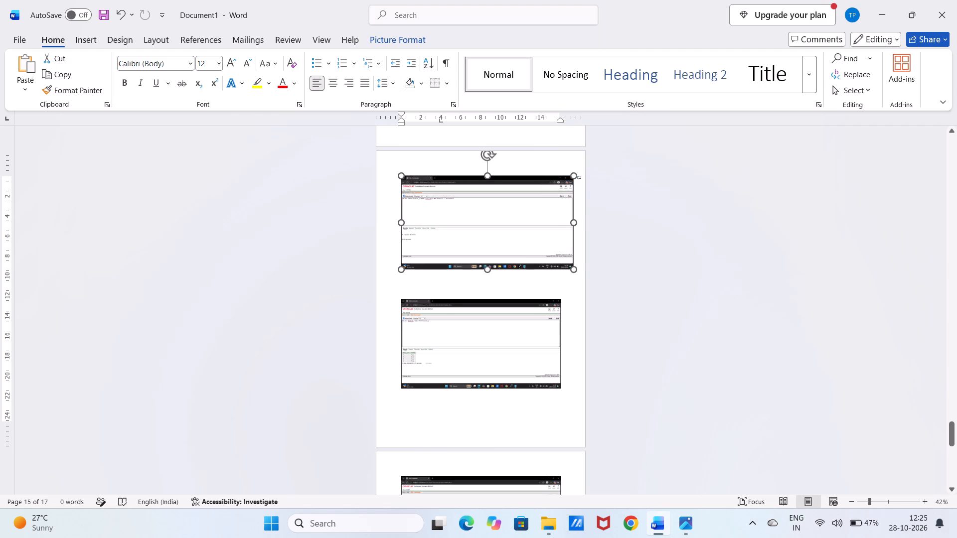
left_click_drag(573, 226, 566, 228)
Widen the lower picture on page 15 to match the upper one and increase its height.
left_click(485, 323)
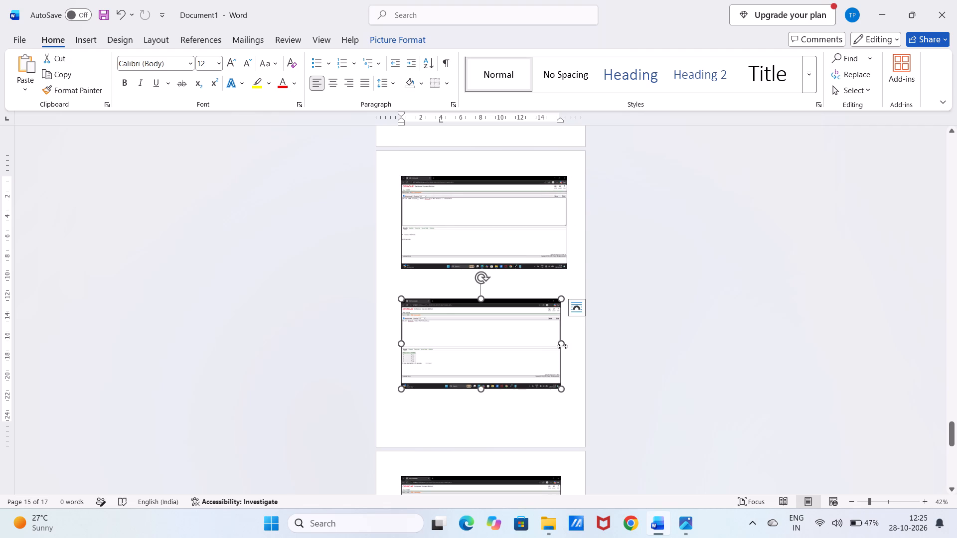
left_click_drag(563, 345, 569, 345)
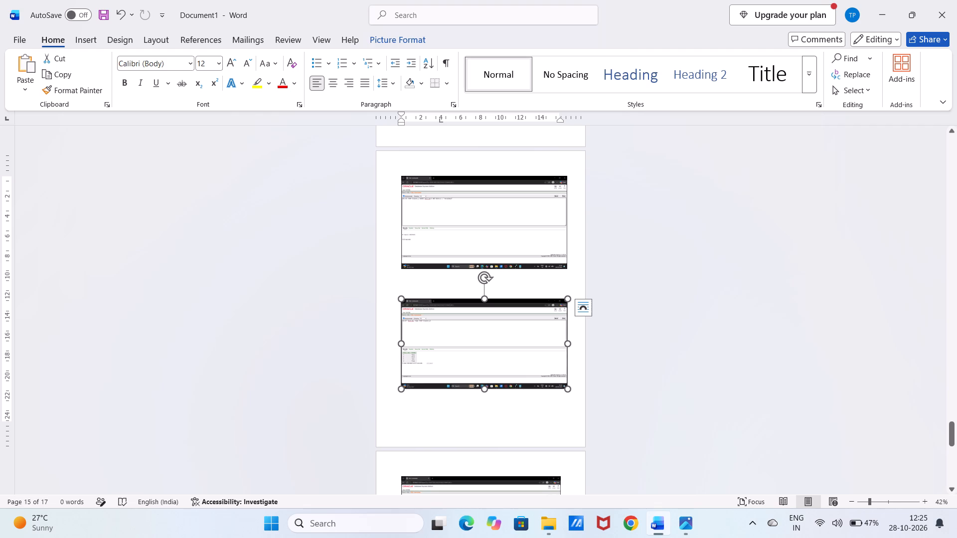
left_click_drag(485, 391, 485, 400)
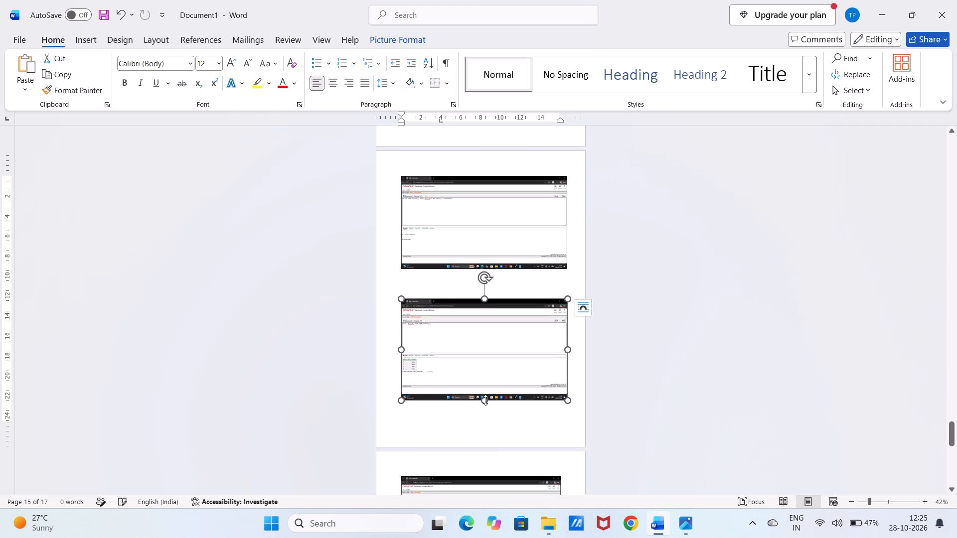
Extend the right edges of both pictures on page 16 slightly past the text margin to the same width and increase their heights.
scroll(485, 400, "down", 5)
left_click(478, 284)
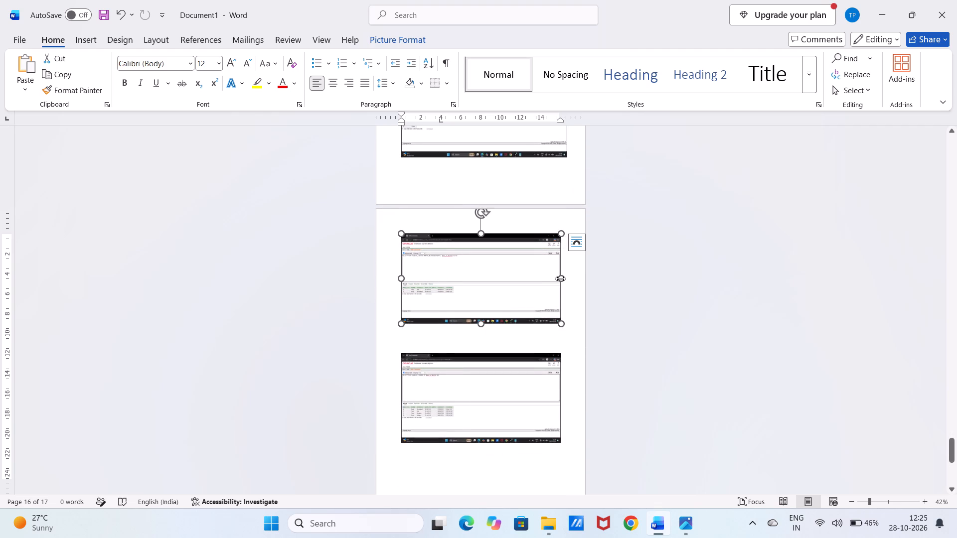
left_click_drag(560, 278, 565, 279)
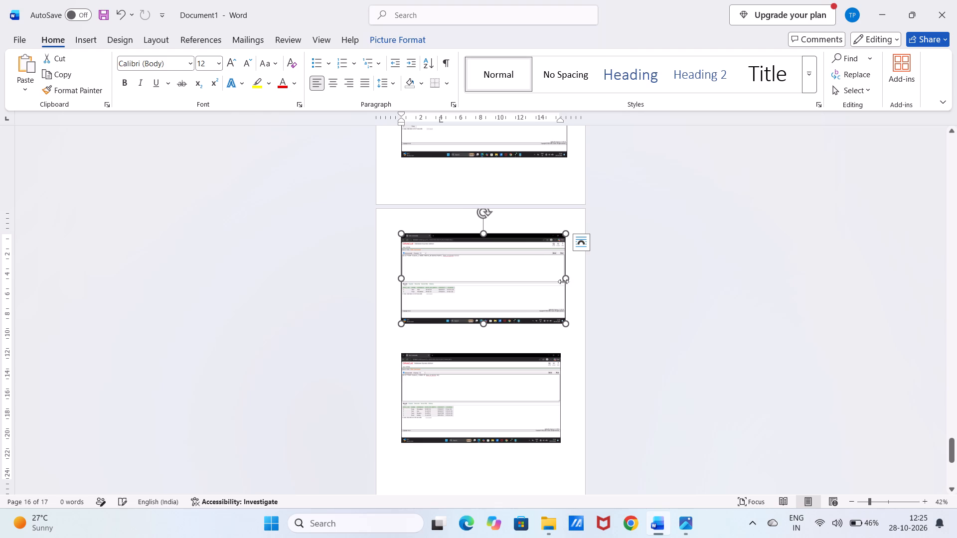
left_click_drag(484, 324, 483, 334)
left_click(475, 402)
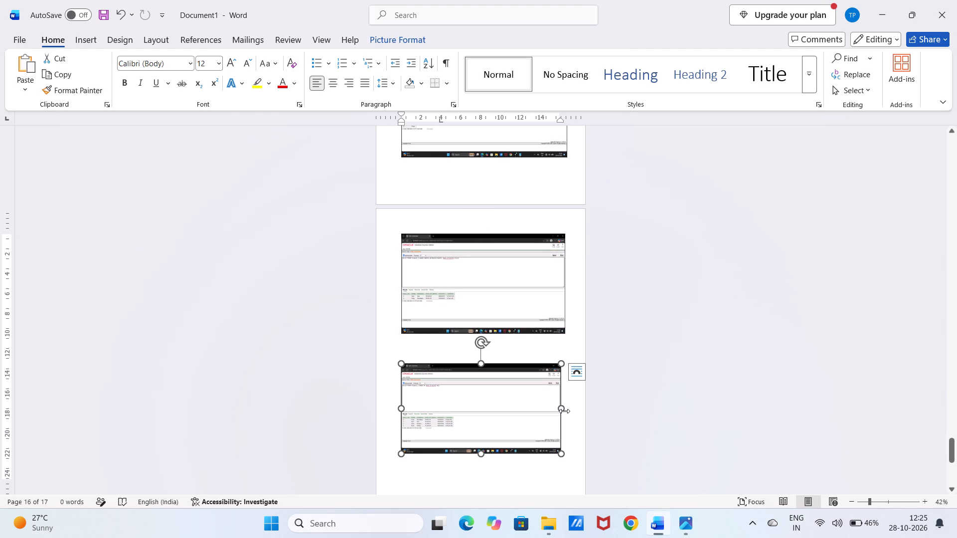
left_click(564, 411)
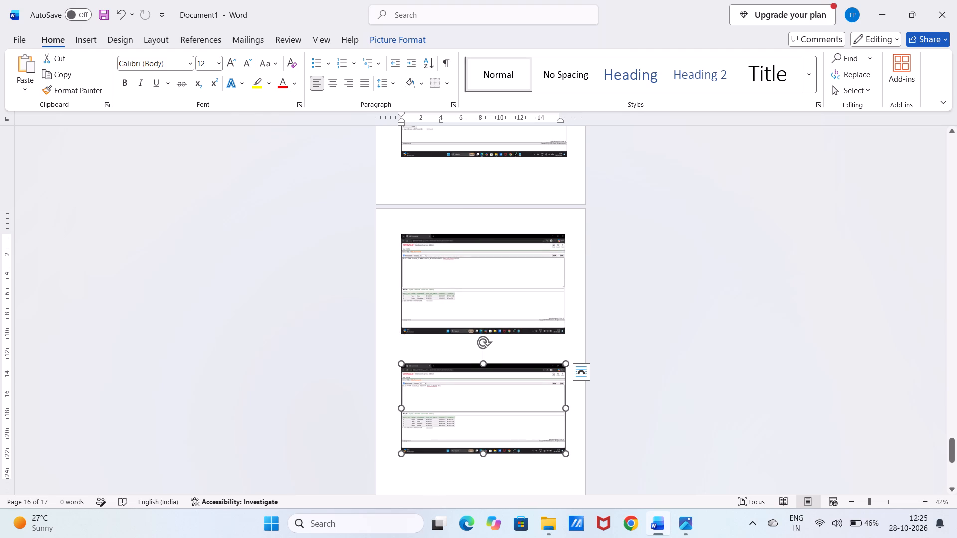
left_click_drag(483, 456, 482, 469)
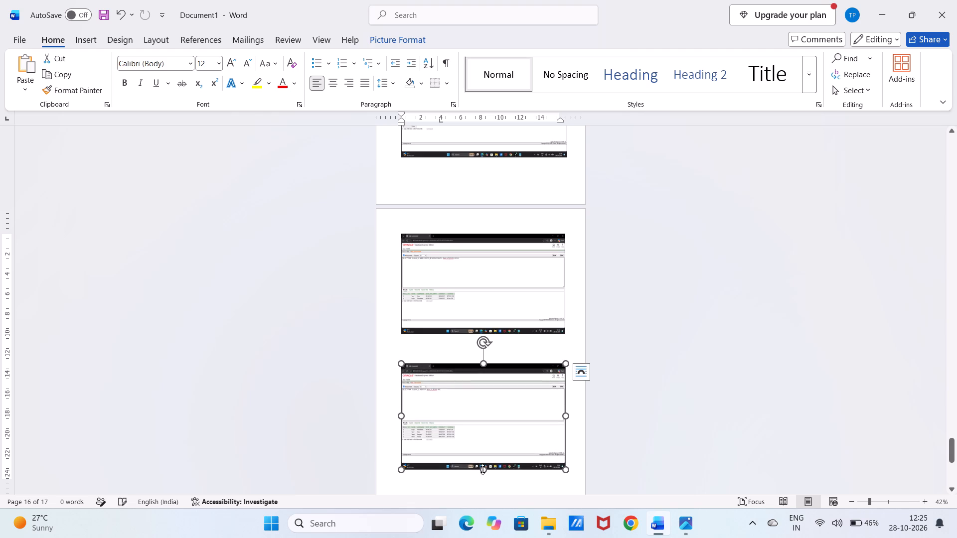
Extend the upper picture on page 17 slightly past the right text margin and make it slightly taller.
scroll(482, 469, "down", 6)
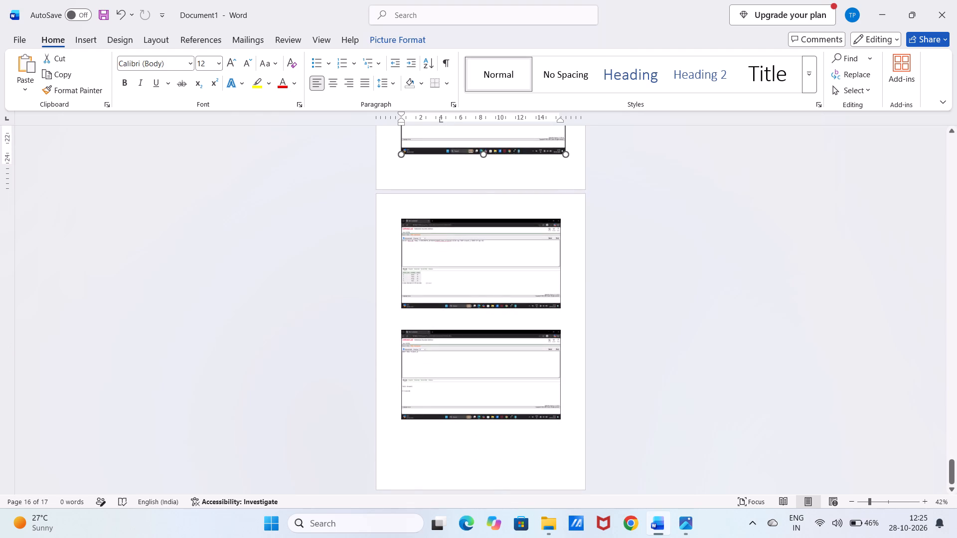
left_click(478, 288)
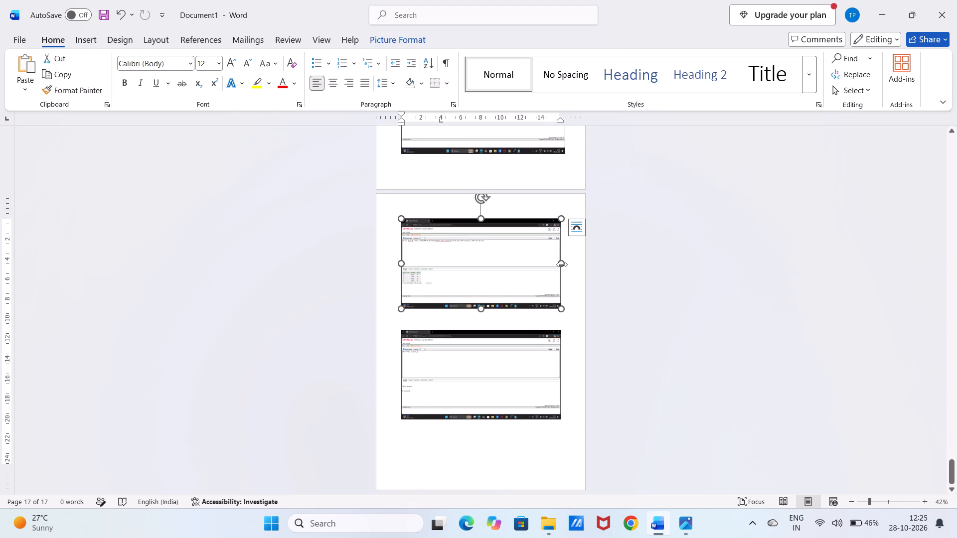
left_click_drag(562, 265, 567, 266)
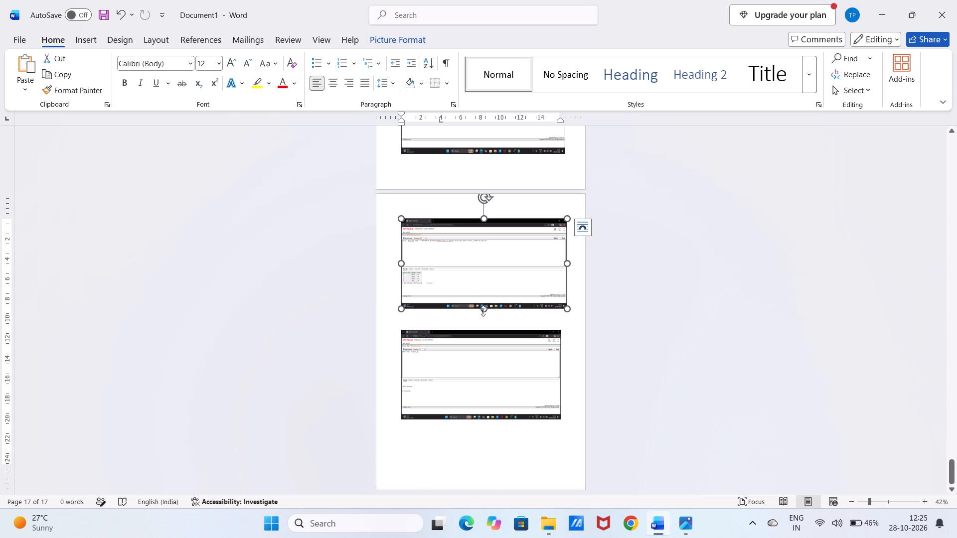
left_click_drag(483, 311, 482, 319)
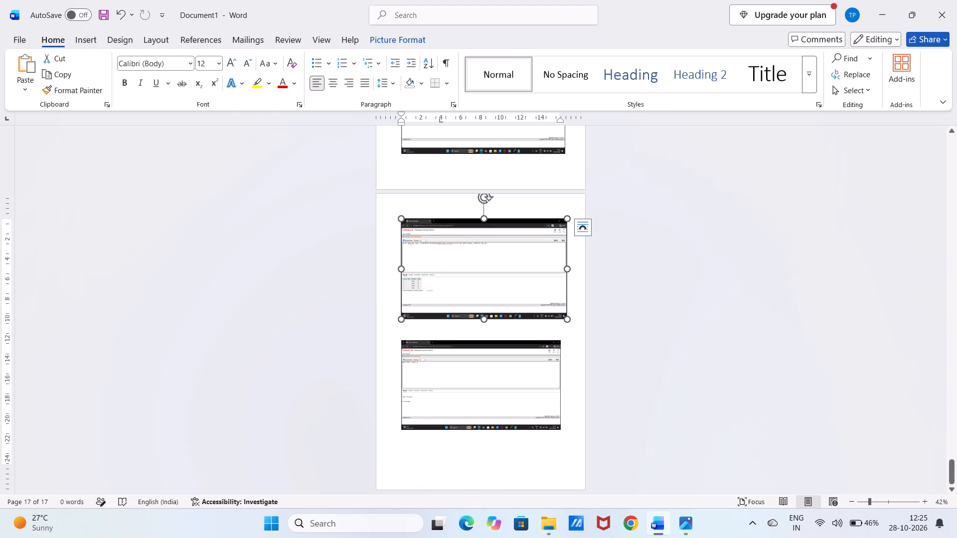
Insert two blank lines between the two pictures on page 17.
left_click(582, 315)
key("Return")
key("Return")
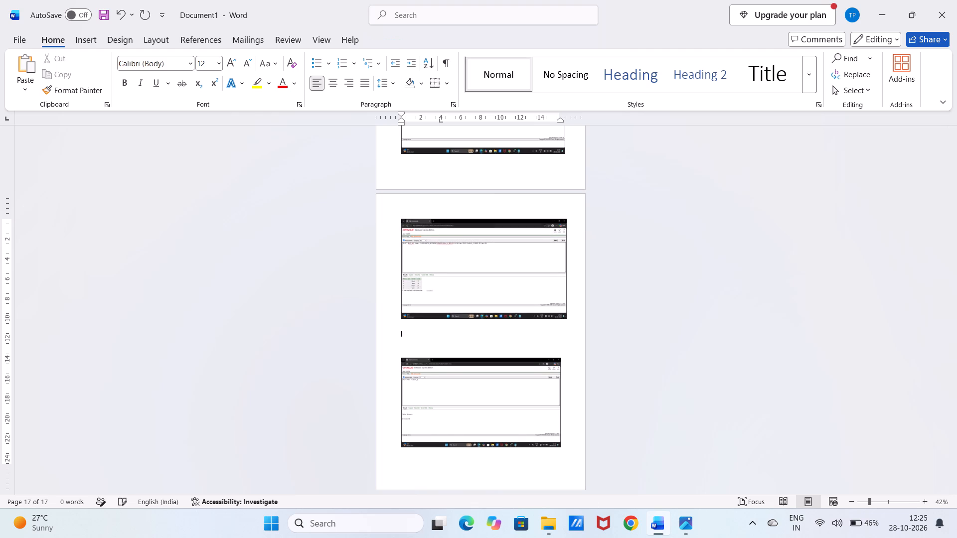
Widen the lower picture on page 17 to match the upper one and make it slightly taller.
left_click(511, 405)
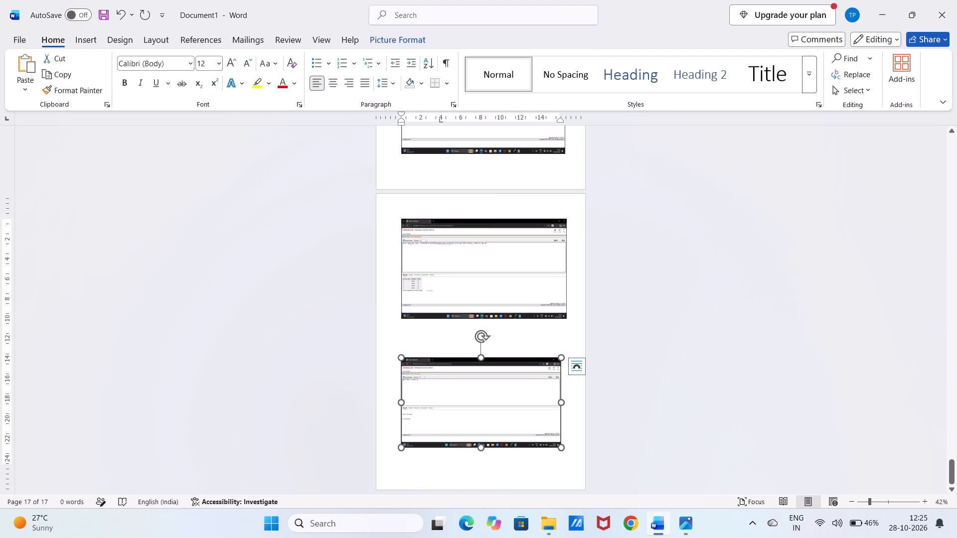
left_click_drag(562, 403, 567, 403)
scroll(499, 466, "down", 3)
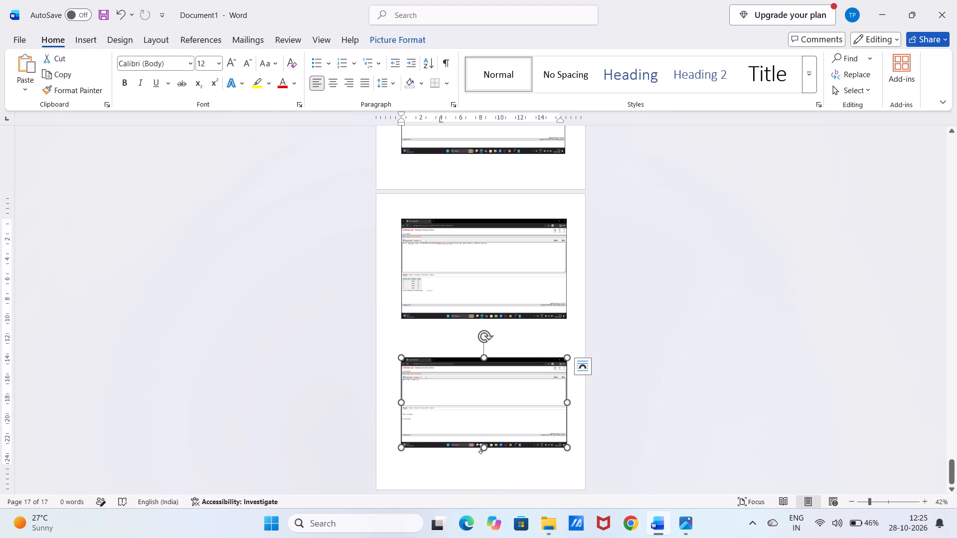
left_click_drag(485, 450, 485, 444)
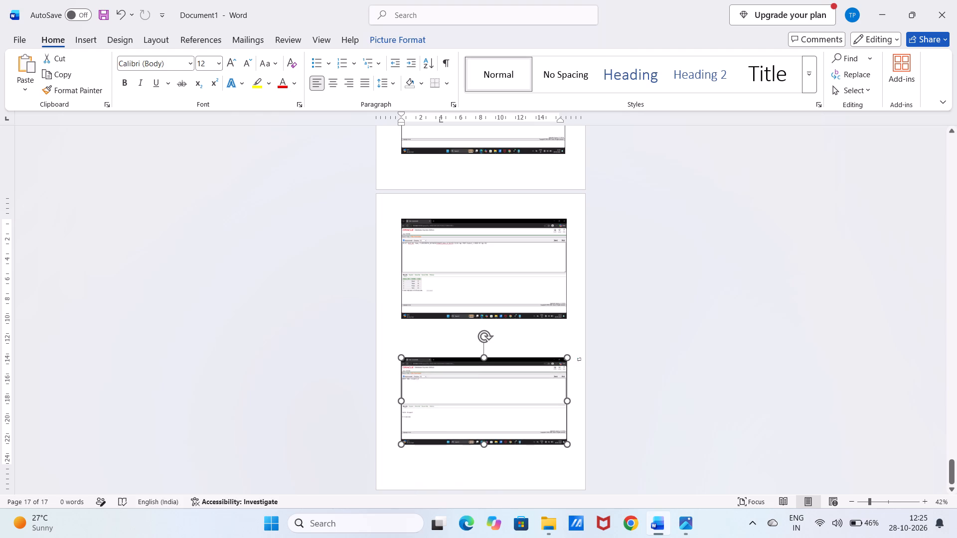
left_click_drag(485, 444, 486, 455)
left_click(683, 323)
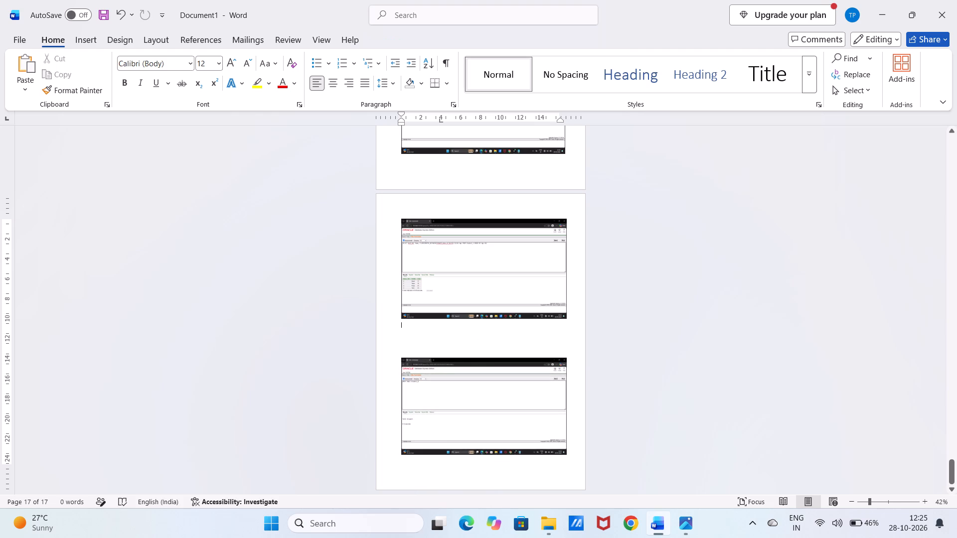
Check the document's pages in the print preview with portrait orientation selected.
scroll(550, 282, "up", 14)
scroll(550, 282, "up", 7)
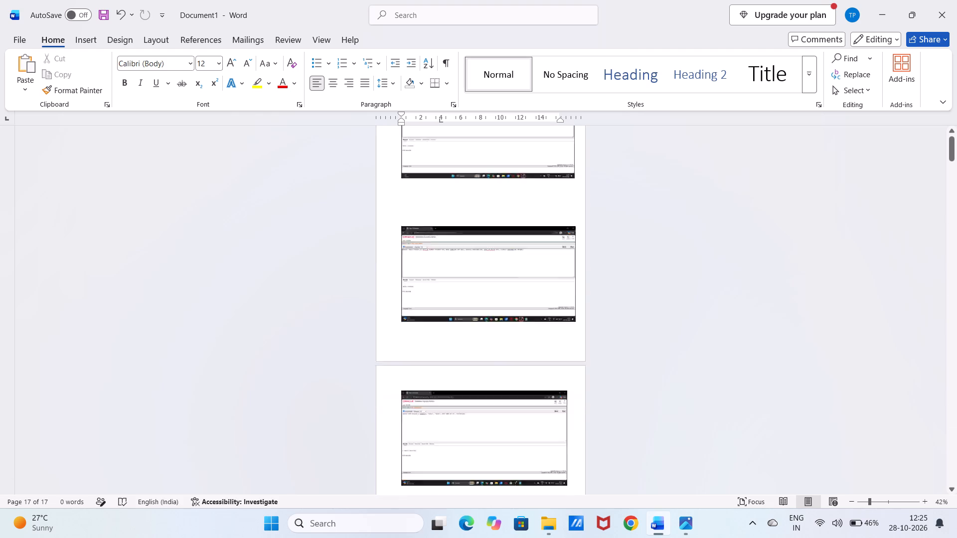
scroll(550, 282, "up", 16)
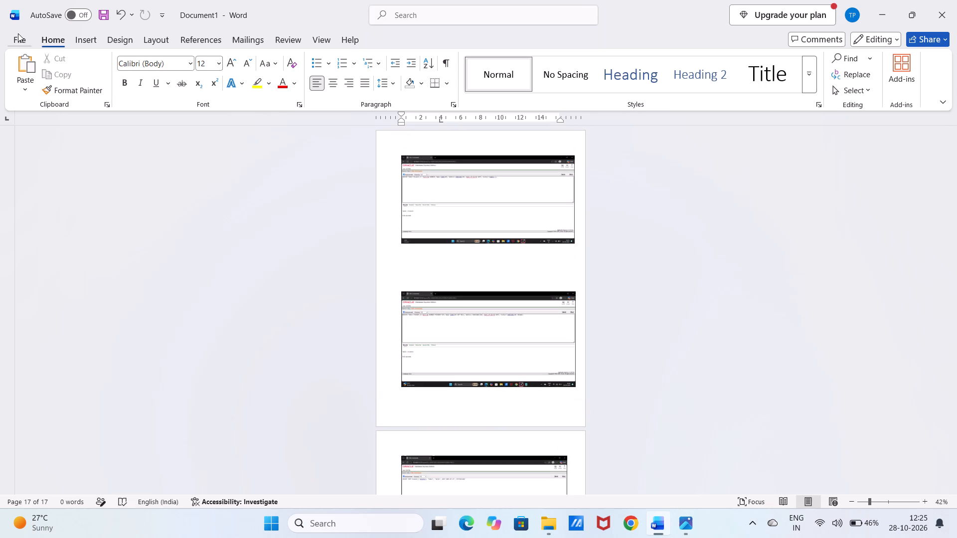
left_click(18, 33)
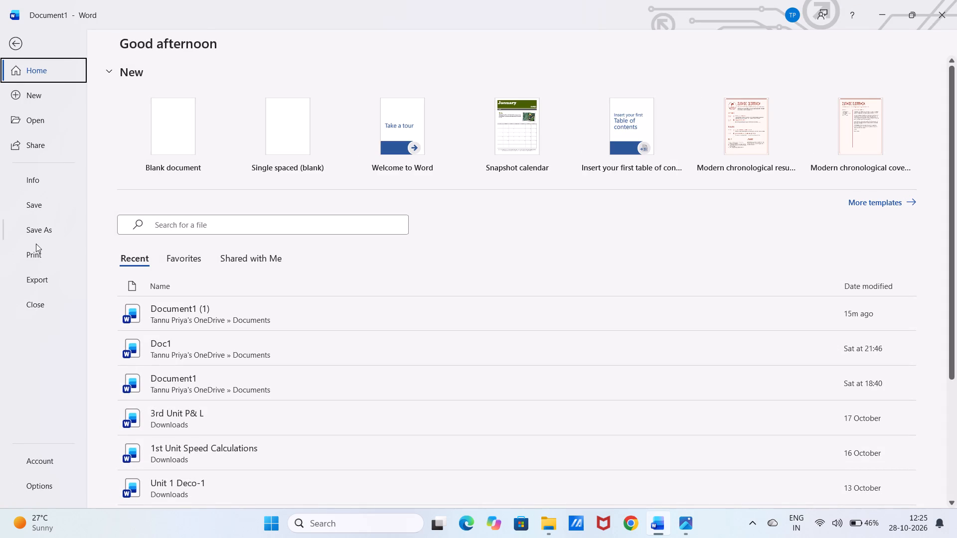
left_click(36, 253)
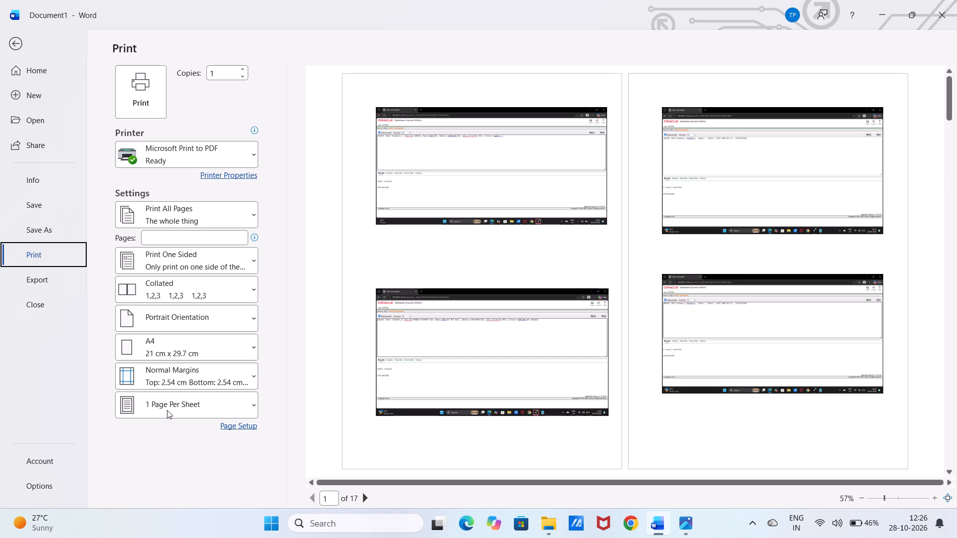
left_click(211, 320)
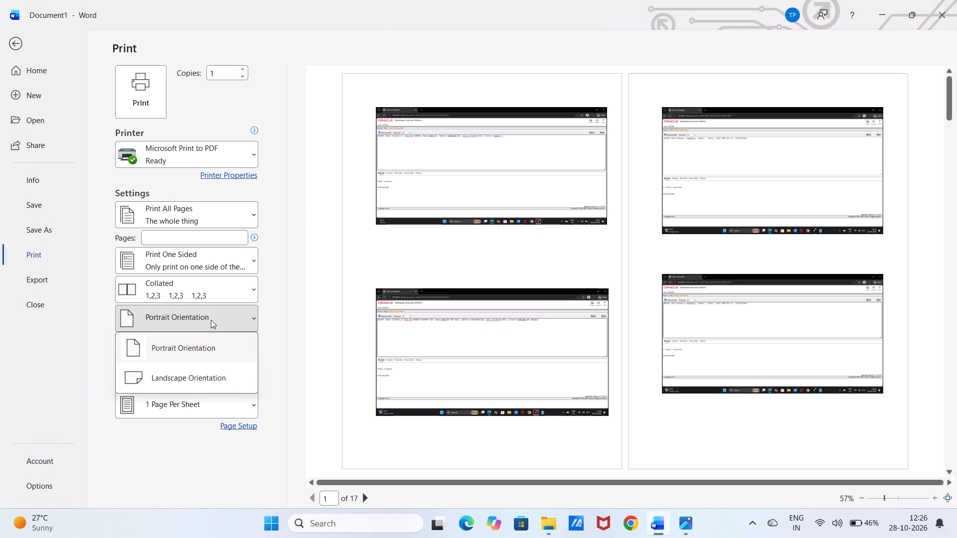
left_click(204, 348)
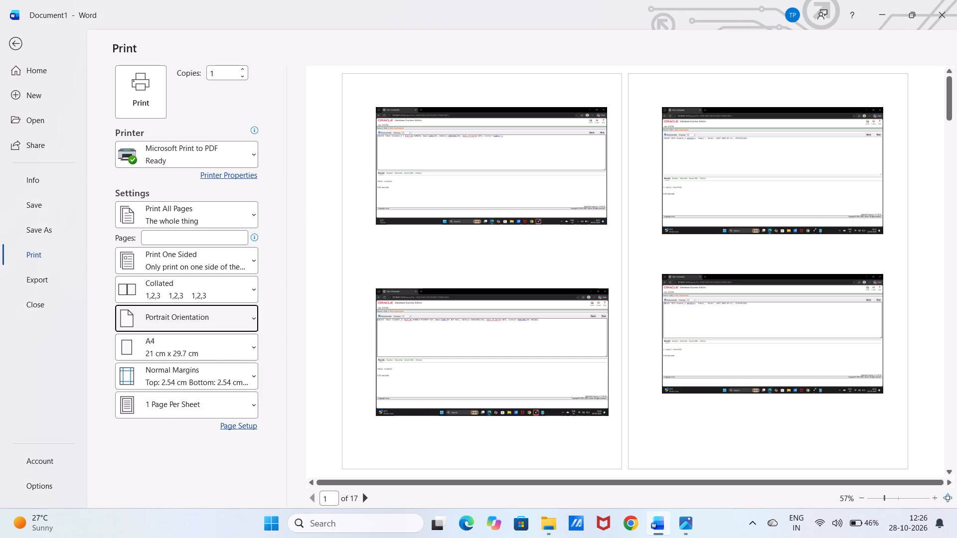
scroll(428, 409, "down", 3)
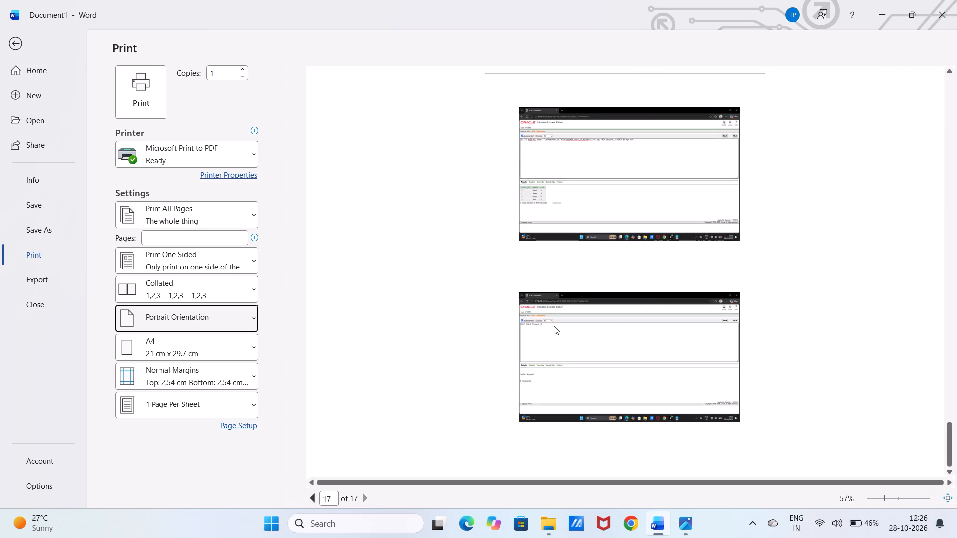
scroll(554, 326, "down", 3)
scroll(554, 326, "up", 13)
scroll(554, 326, "down", 4)
Print the whole document with Microsoft Print to PDF, saving it over the existing Assignment1.pdf in the Documents folder.
left_click(186, 149)
left_click(184, 189)
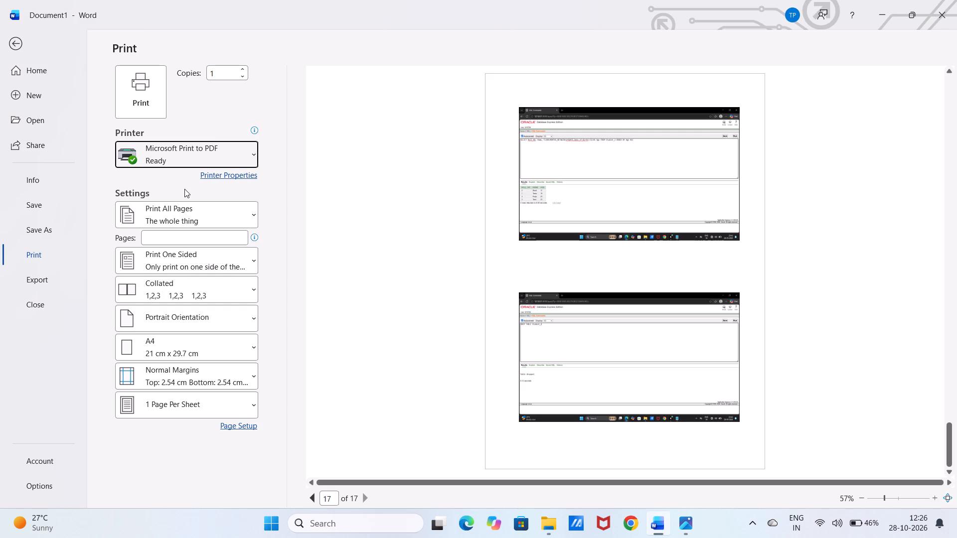
left_click(151, 156)
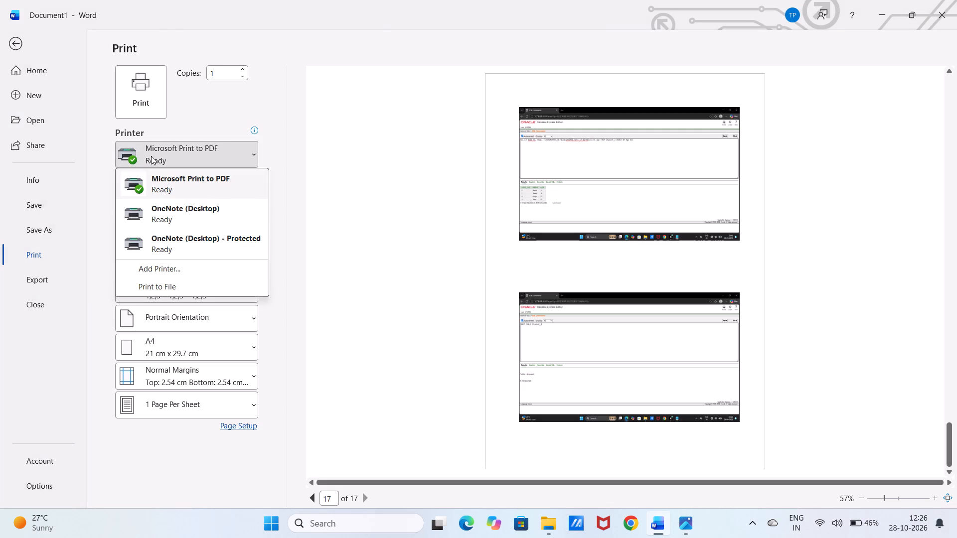
left_click(151, 184)
left_click(136, 99)
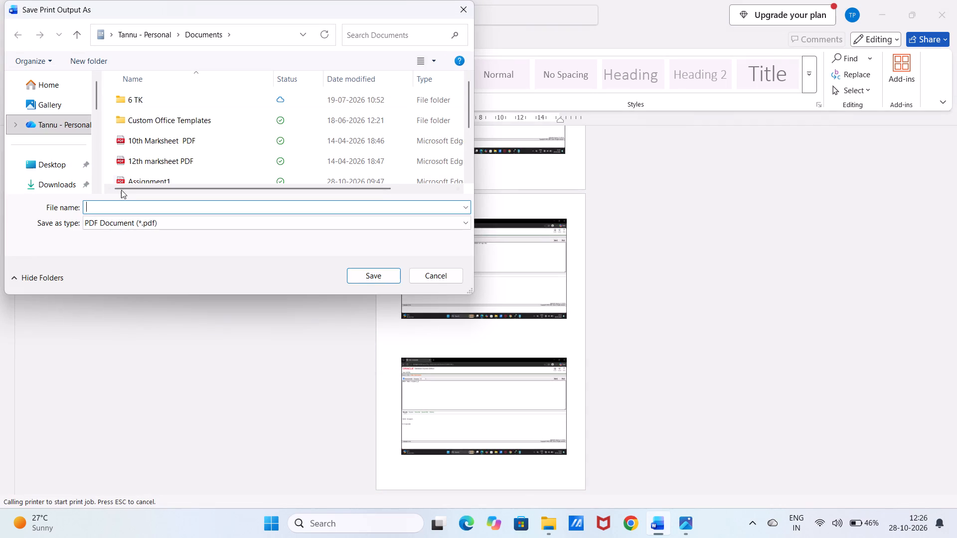
left_click(119, 210)
type("ASS")
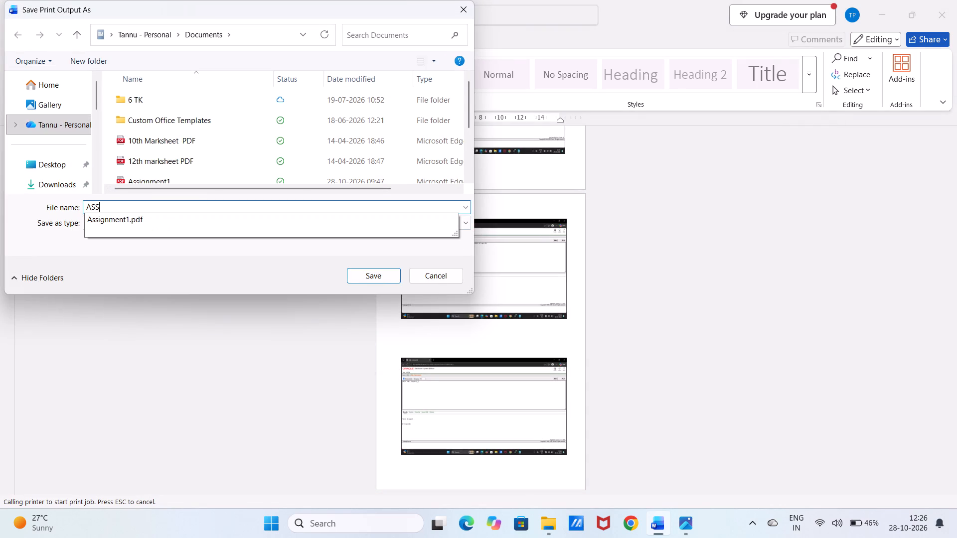
left_click(146, 223)
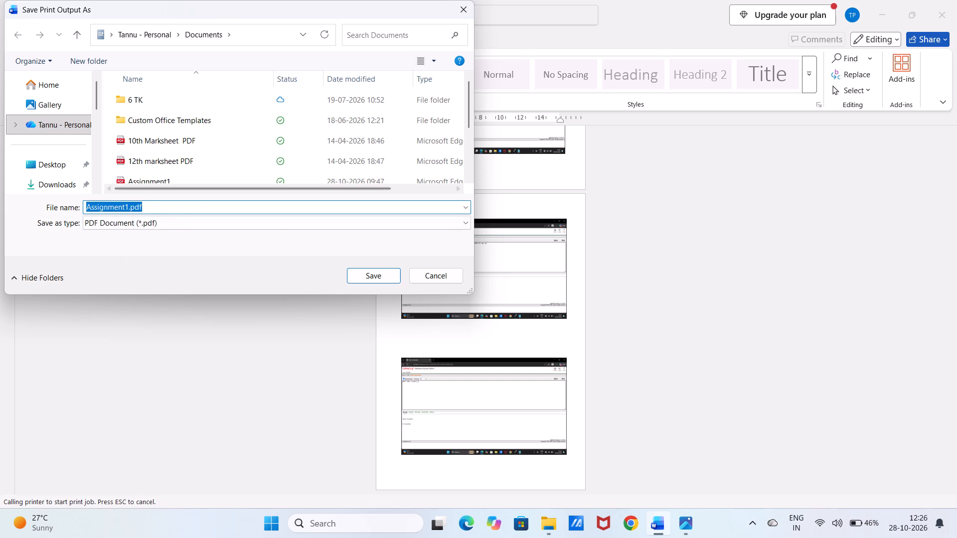
left_click(380, 276)
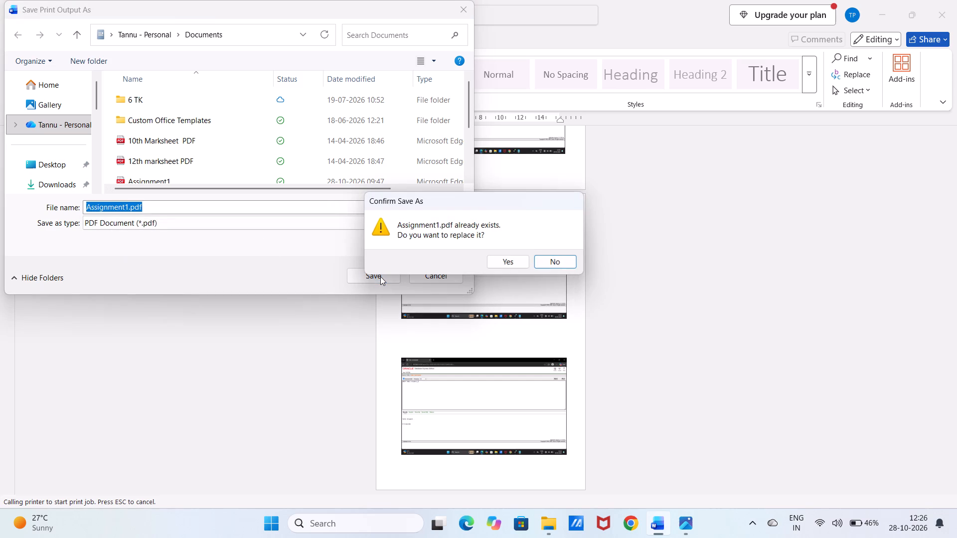
left_click(512, 265)
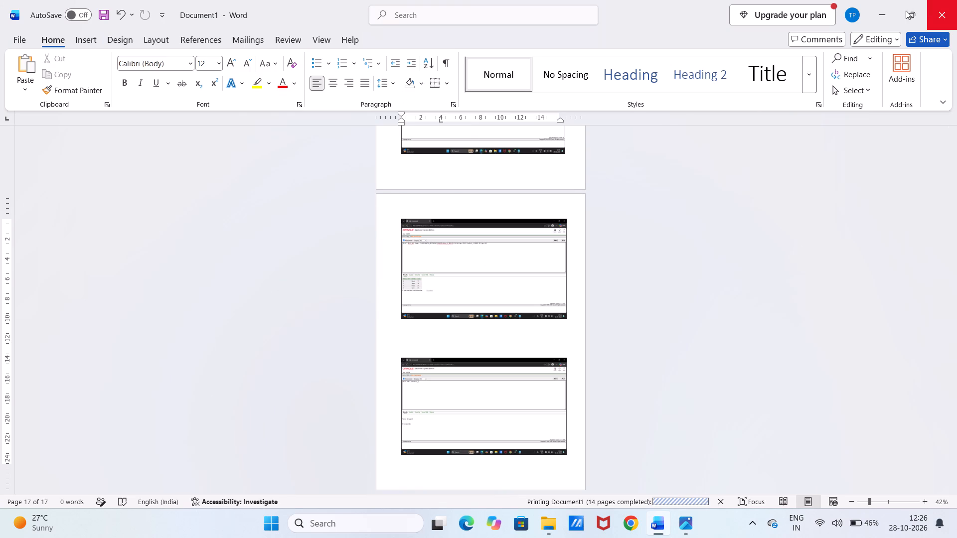
Minimise the Word document and open Assignment1.pdf from the Documents folder in File Explorer to view it.
left_click(879, 14)
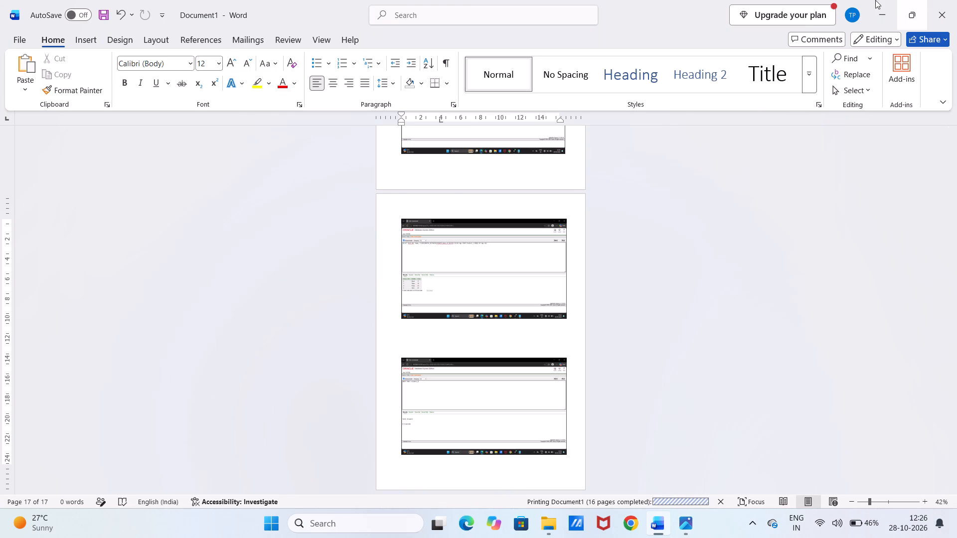
left_click(889, 7)
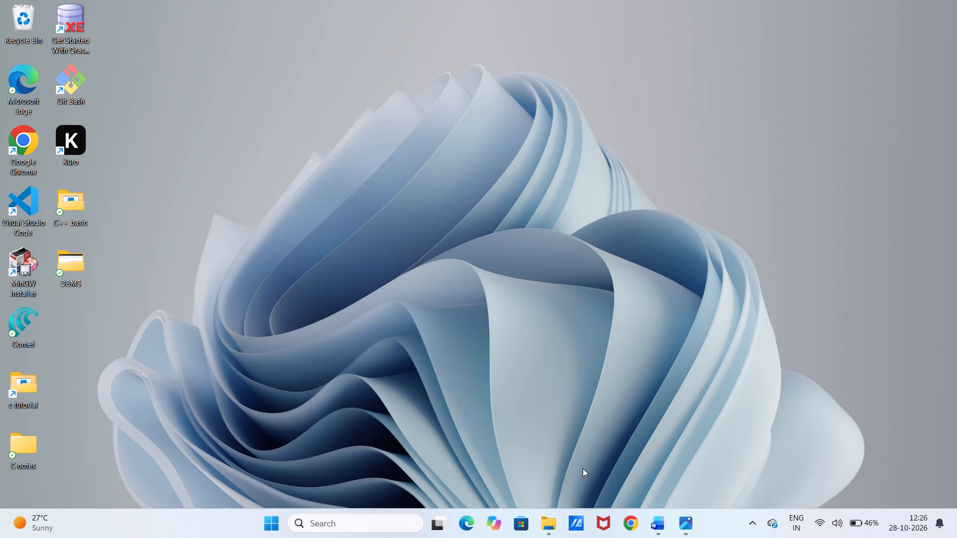
left_click(546, 534)
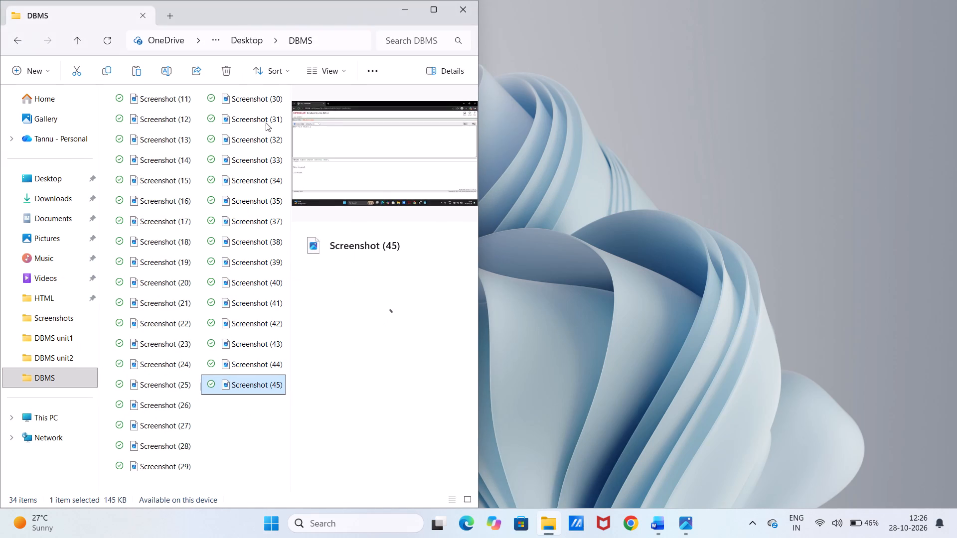
left_click(49, 219)
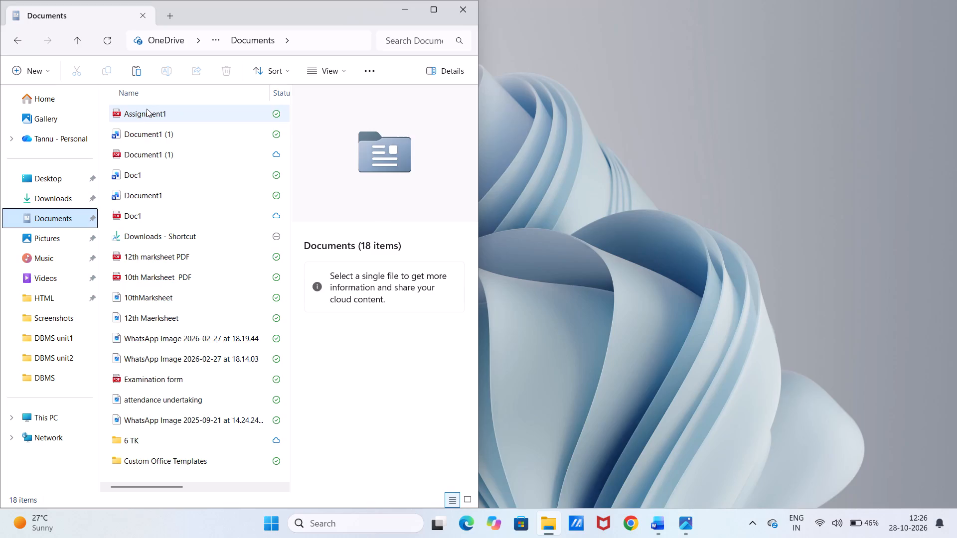
double_click(147, 109)
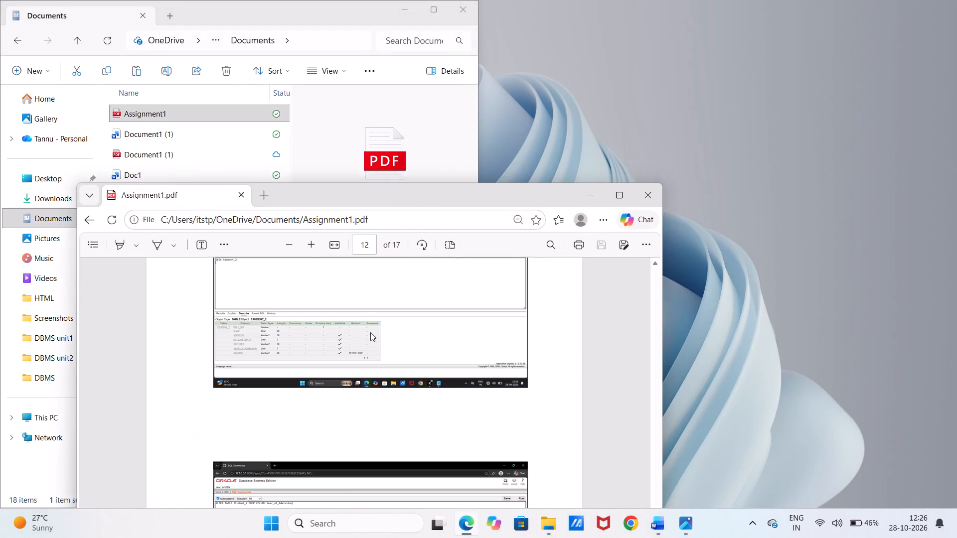
Maximise the Assignment1.pdf window and review the screenshot layout on its pages from first to last.
left_click(619, 196)
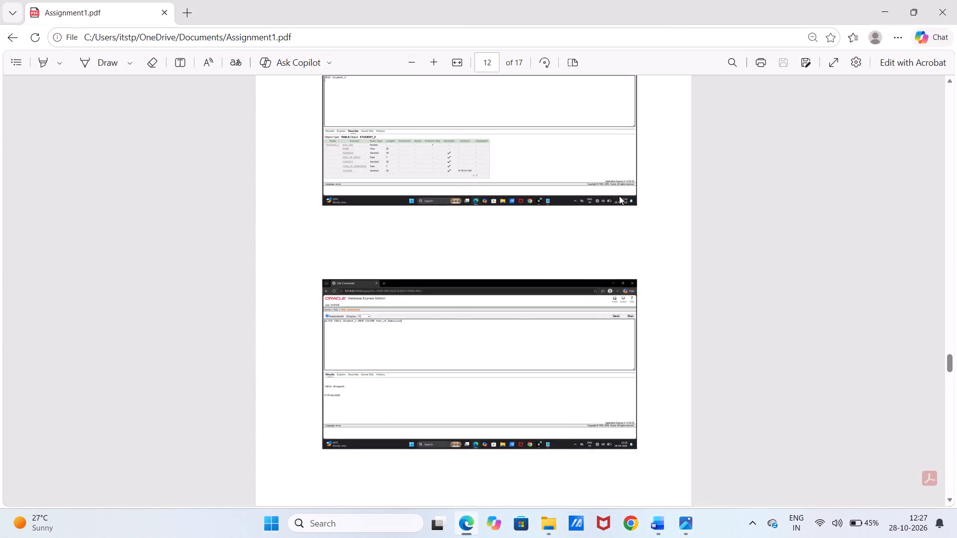
scroll(556, 266, "up", 20)
scroll(556, 266, "up", 1)
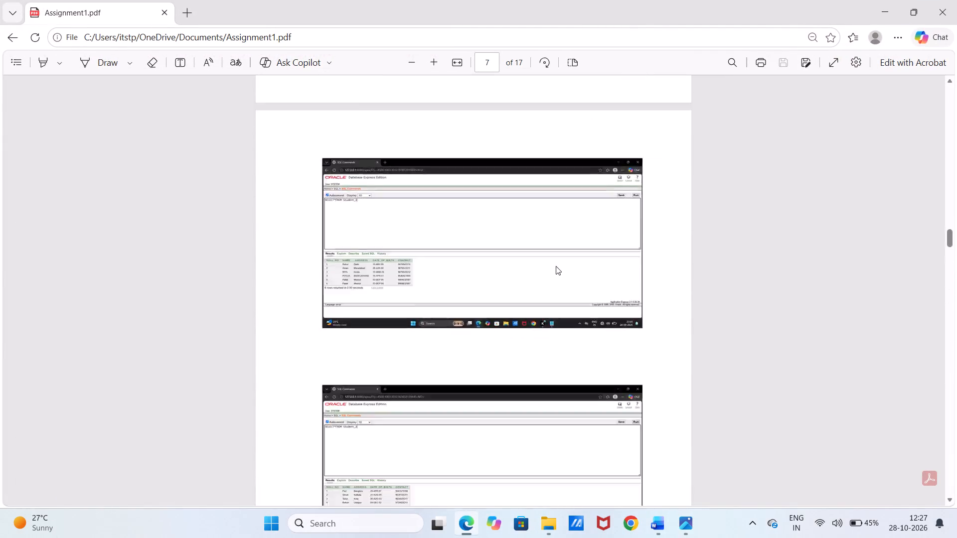
scroll(556, 266, "up", 13)
scroll(556, 266, "down", 2)
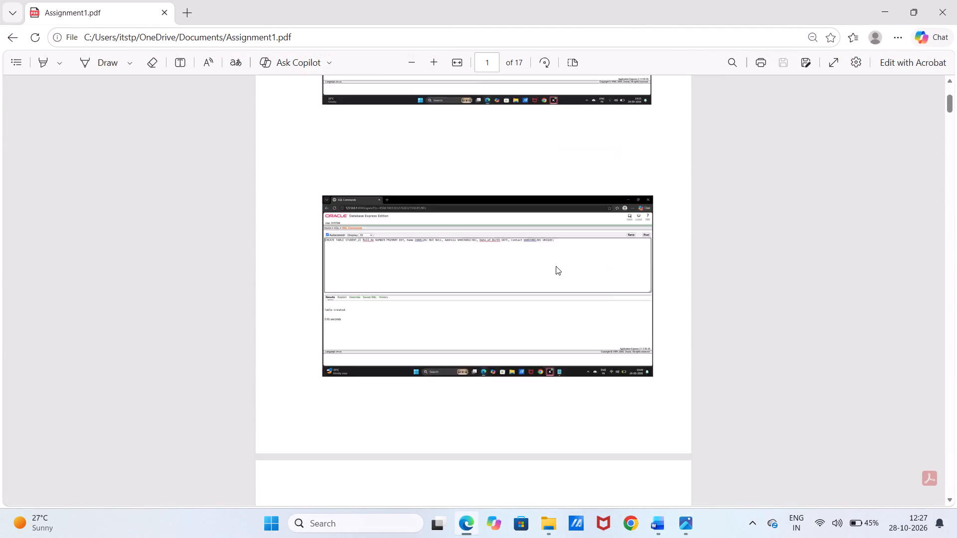
scroll(556, 266, "down", 2)
scroll(556, 266, "down", 20)
scroll(556, 266, "down", 2)
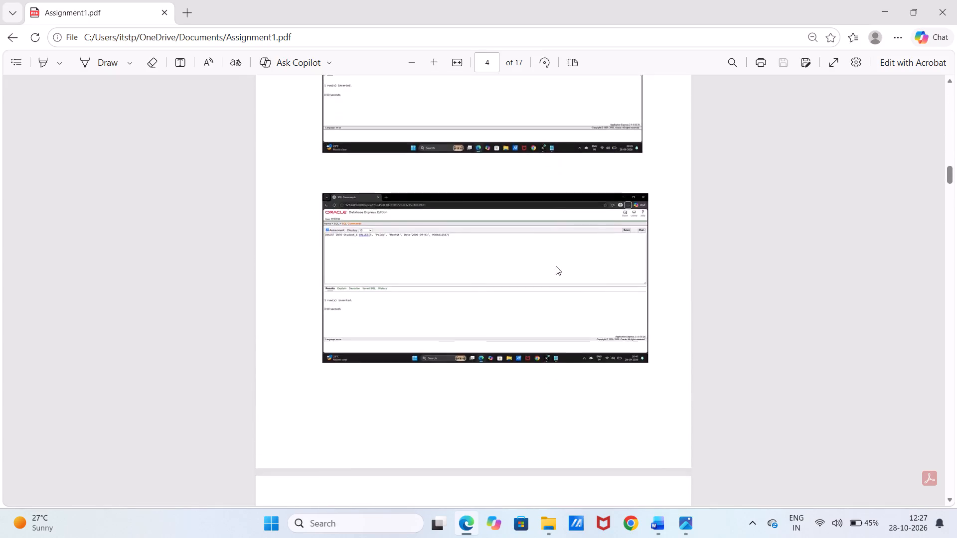
scroll(556, 266, "down", 11)
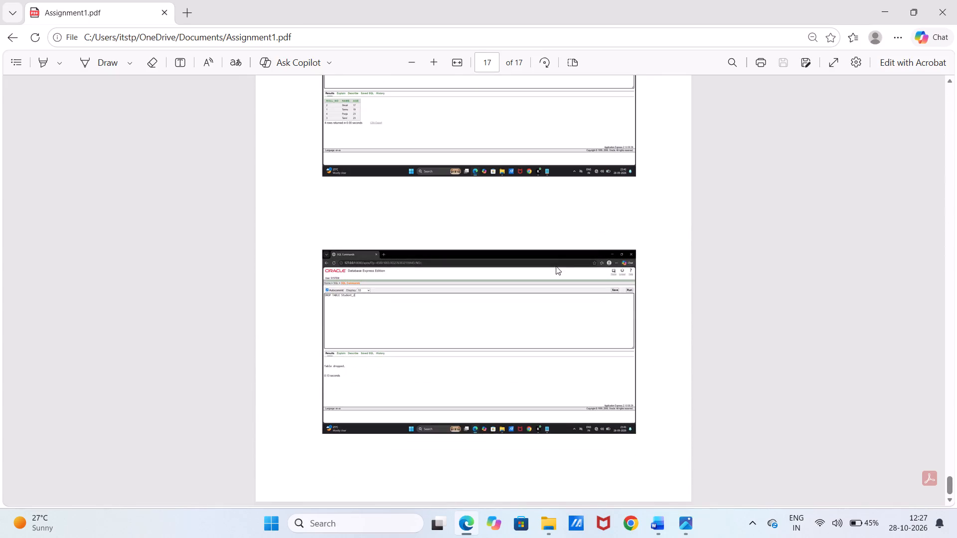
scroll(556, 266, "up", 16)
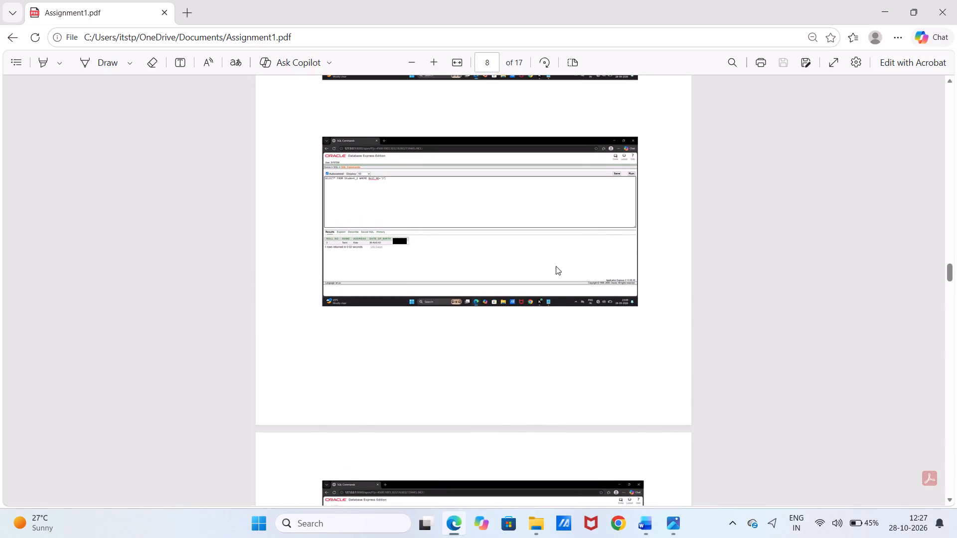
Minimise the Assignment1.pdf and Documents folder windows, and open Google Chrome.
scroll(556, 266, "up", 1)
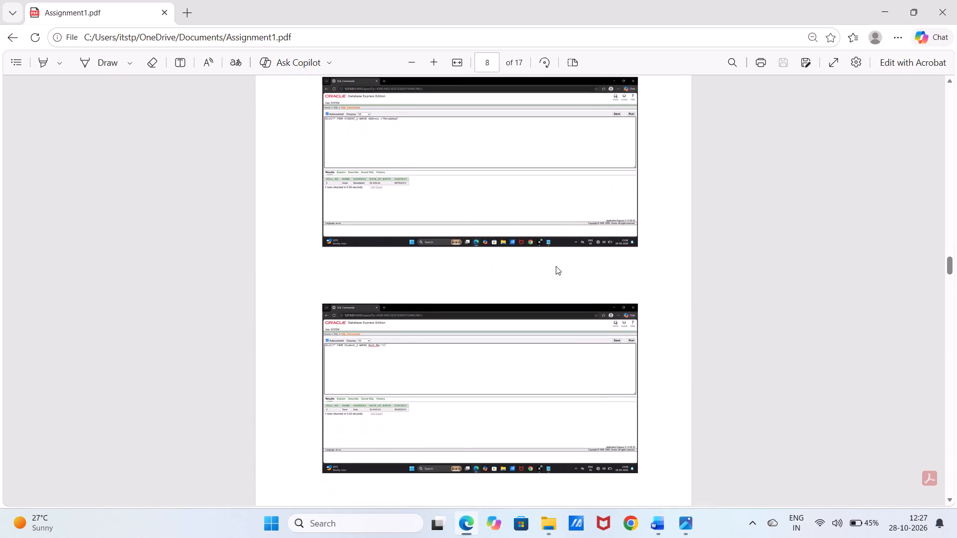
scroll(556, 266, "up", 1)
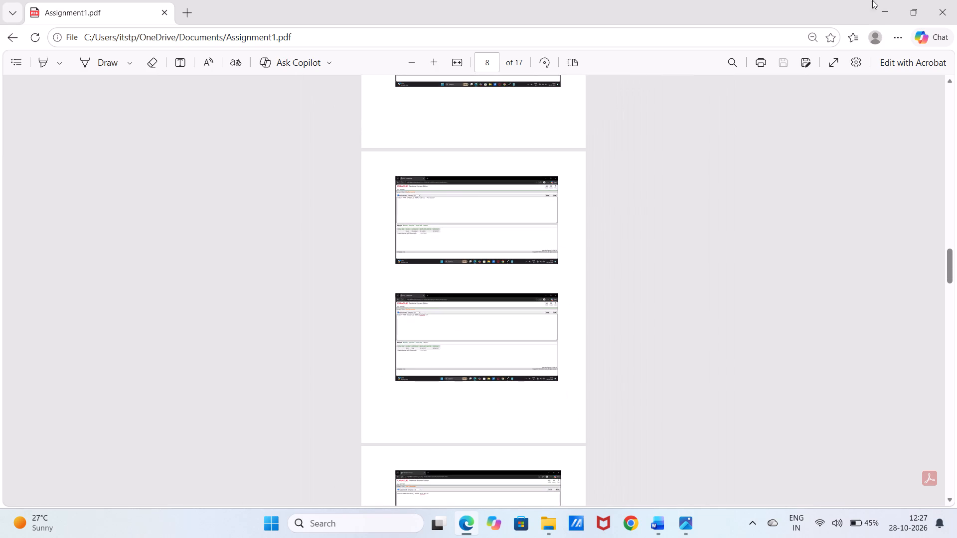
left_click(883, 4)
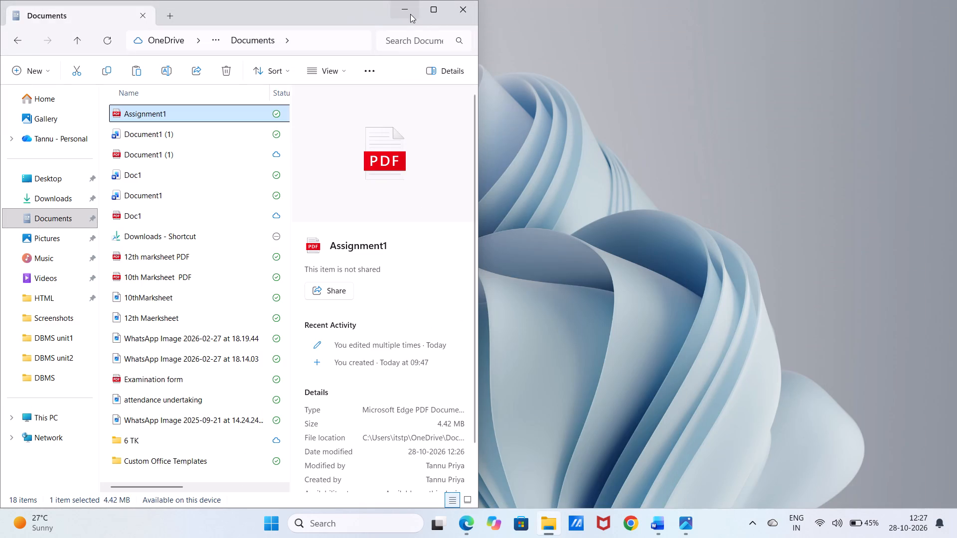
left_click(410, 14)
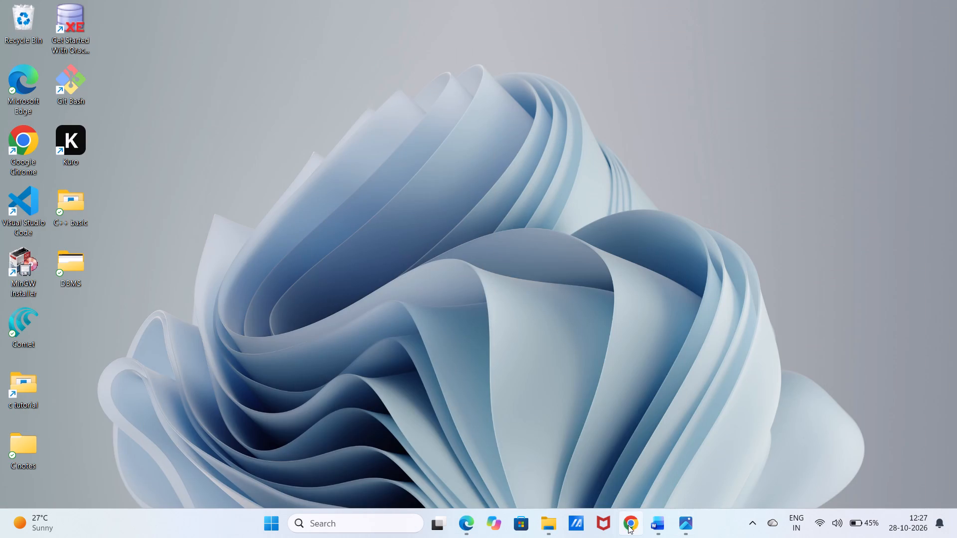
left_click(628, 525)
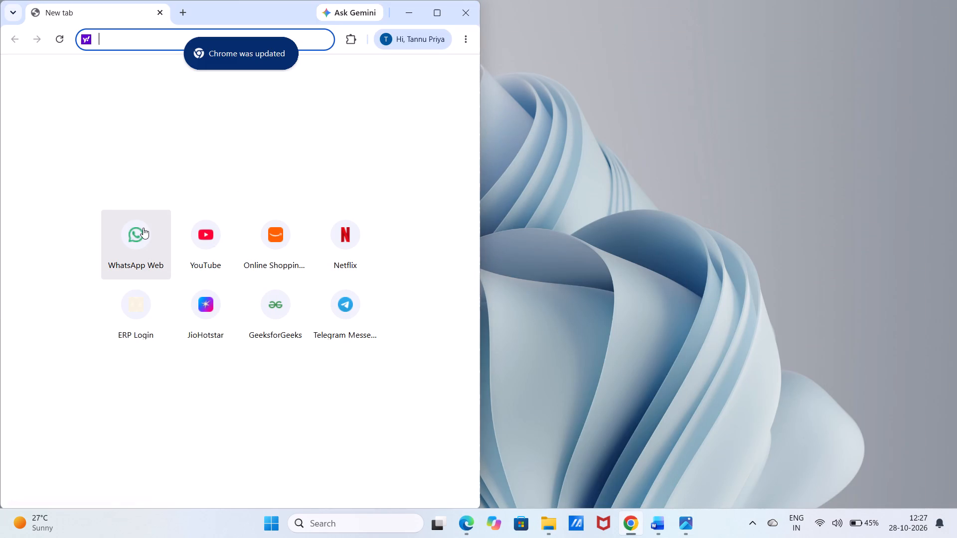
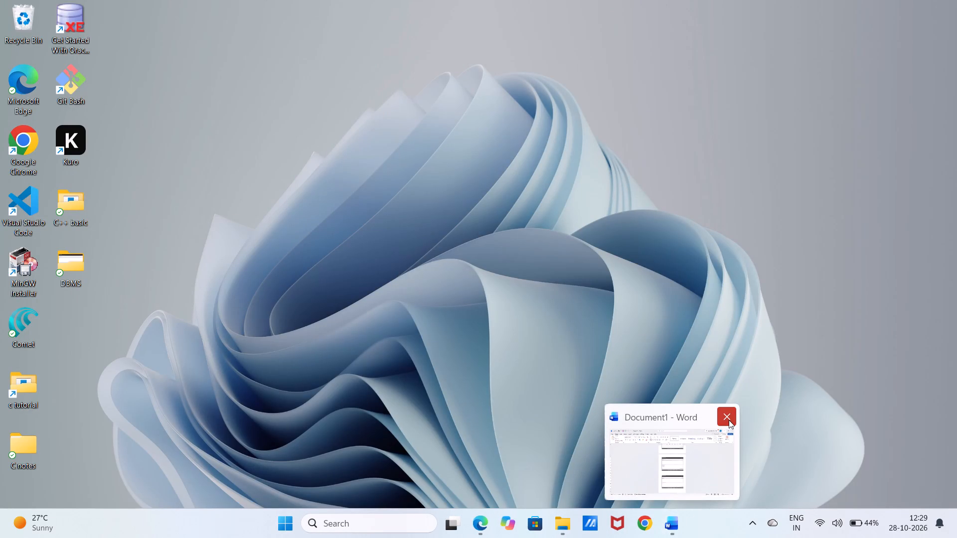
Close the Word document and save its changes as Doc2.docx in the OneDrive Documents folder.
left_click(727, 420)
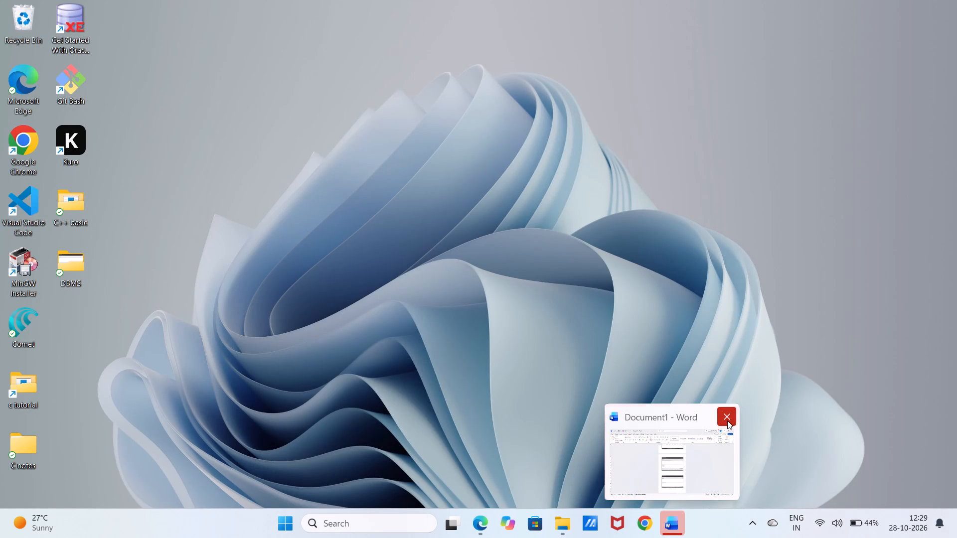
left_click(727, 420)
left_click(698, 445)
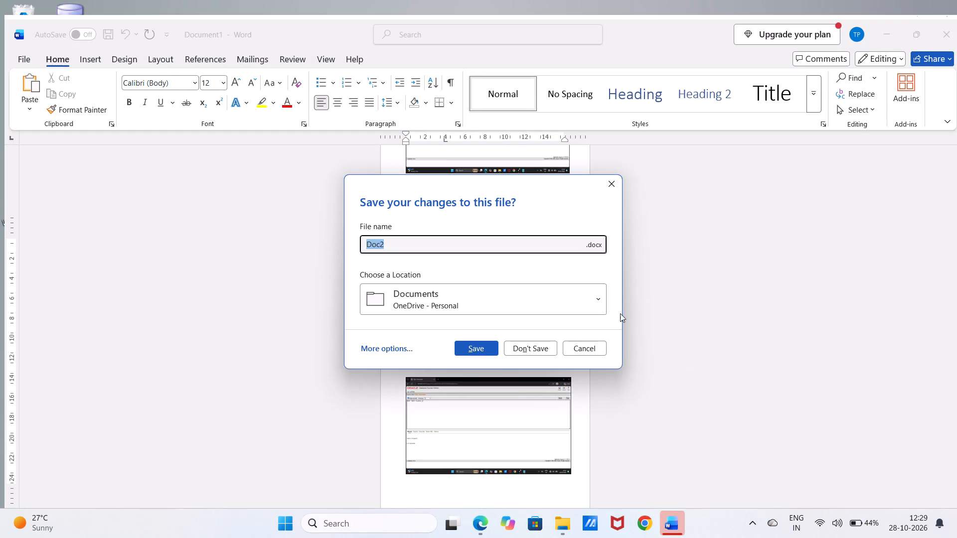
left_click(481, 347)
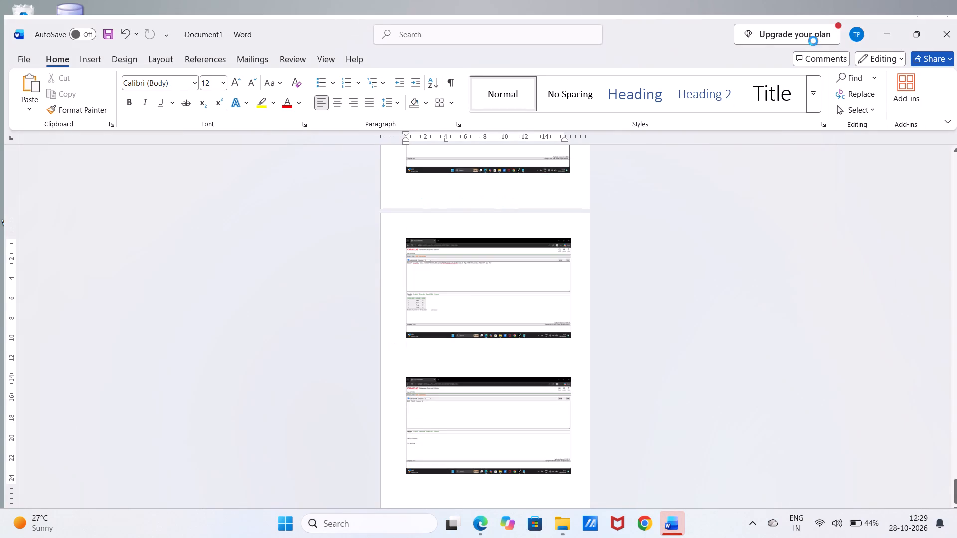
Close the Word document, the File Explorer window and the Assignment1.pdf window.
left_click(948, 33)
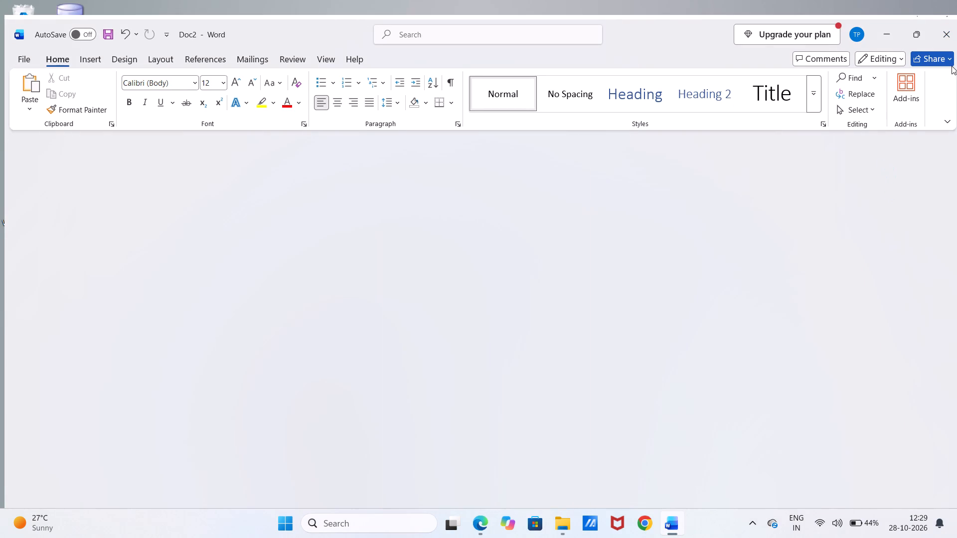
left_click(949, 37)
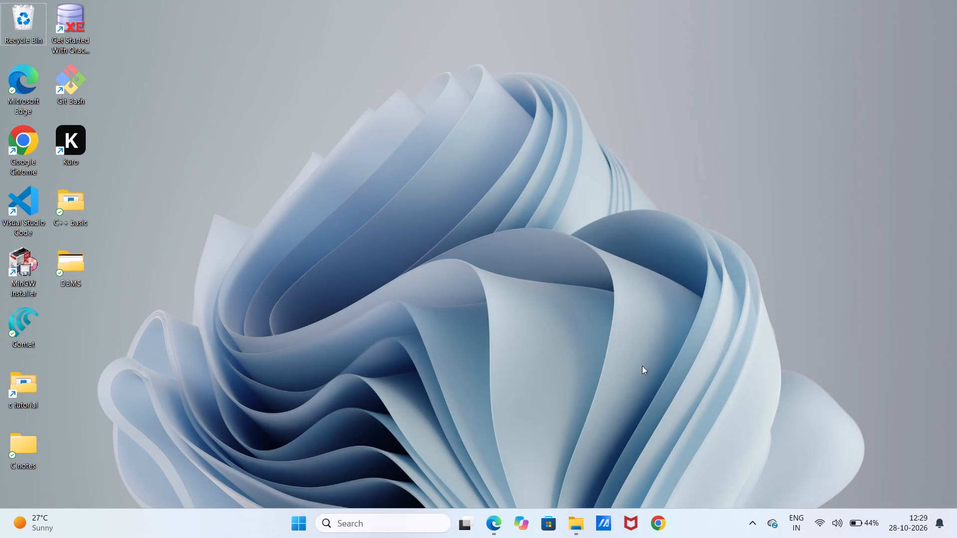
left_click(597, 416)
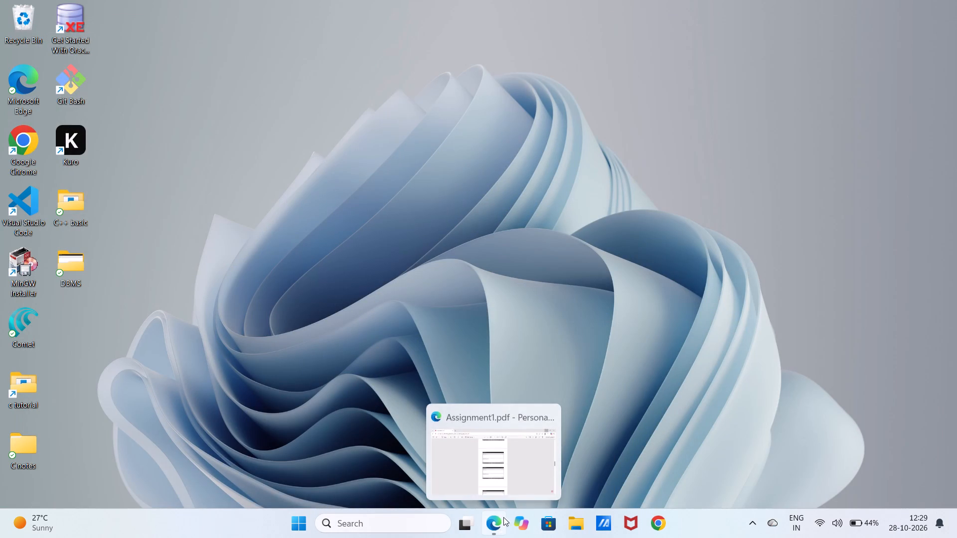
left_click(545, 411)
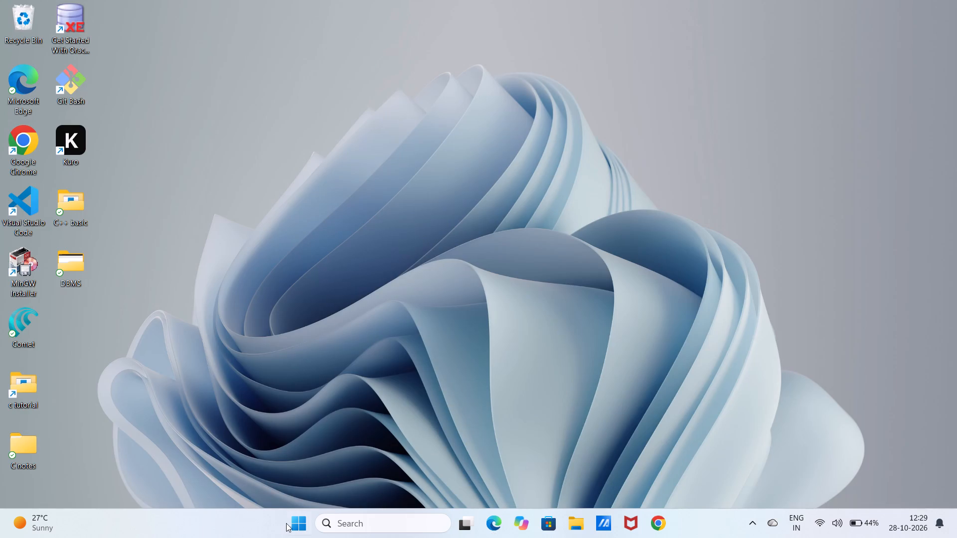
Open the Windows Settings display page, look through its brightness, scale, layout and related options, and close Settings.
left_click(306, 527)
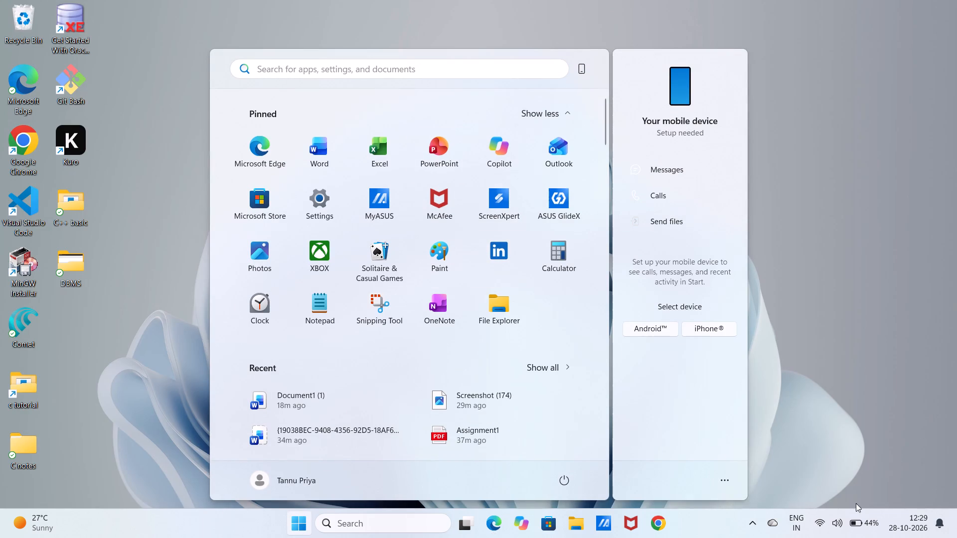
left_click(844, 518)
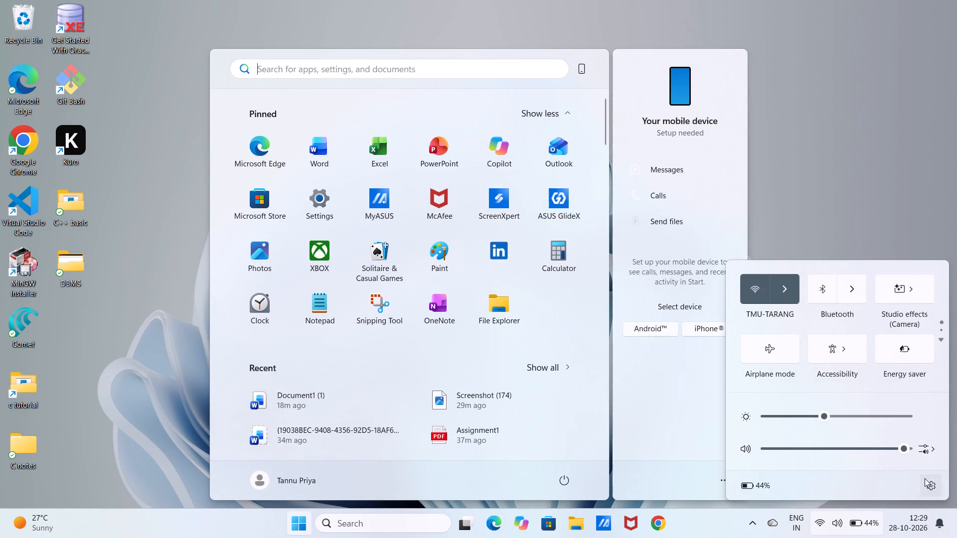
left_click(928, 481)
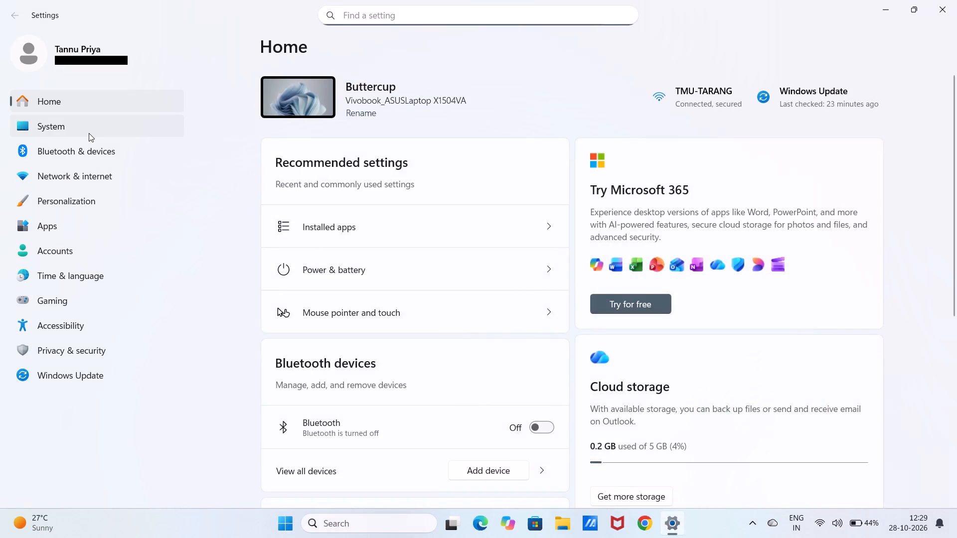
left_click(138, 118)
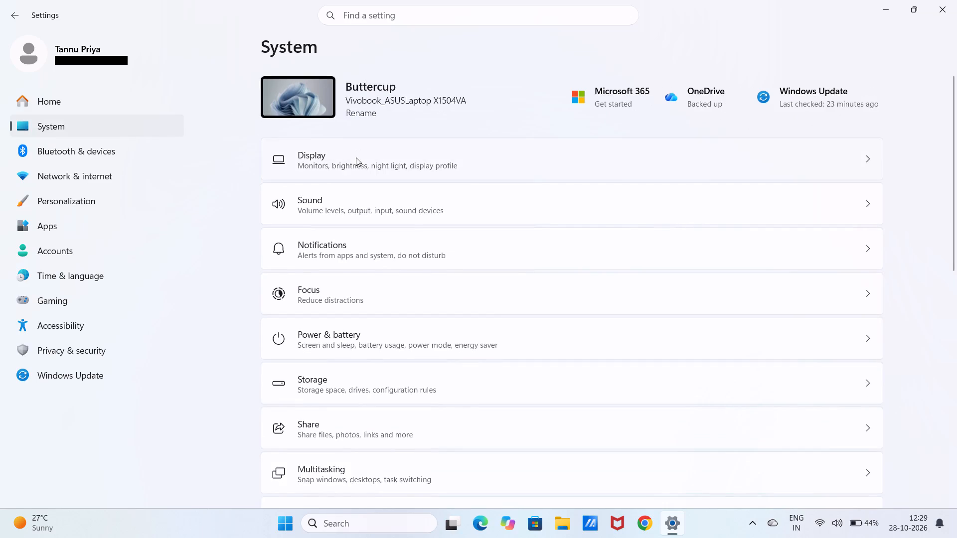
left_click(356, 162)
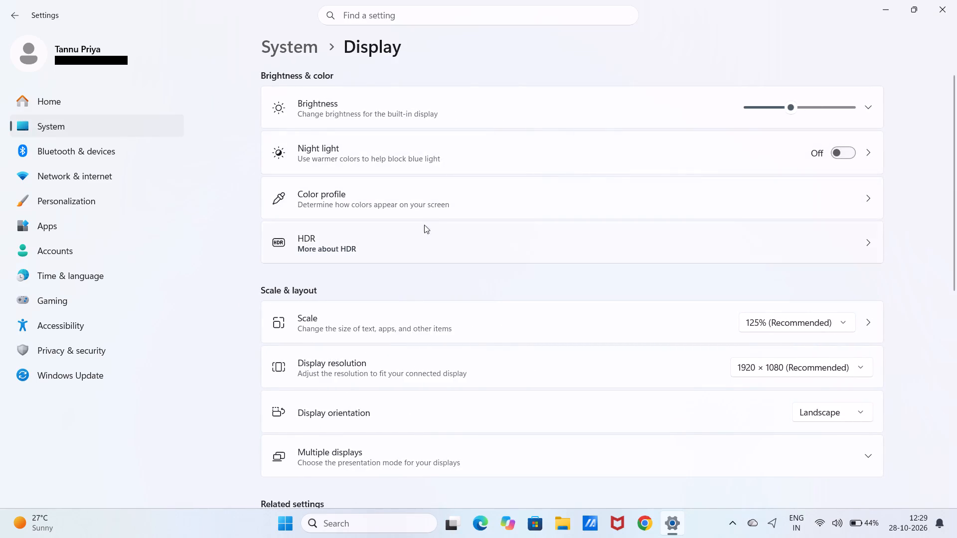
scroll(428, 332, "down", 3)
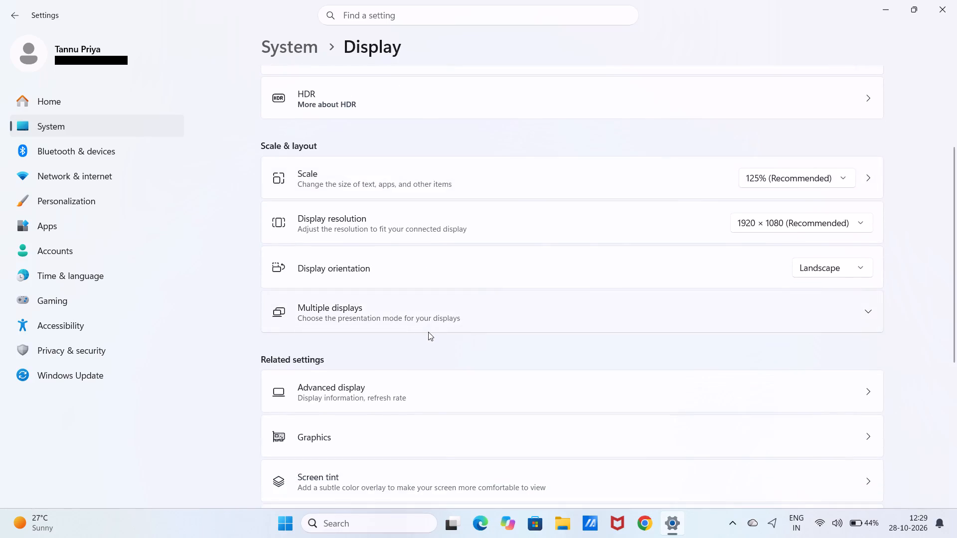
scroll(428, 332, "down", 2)
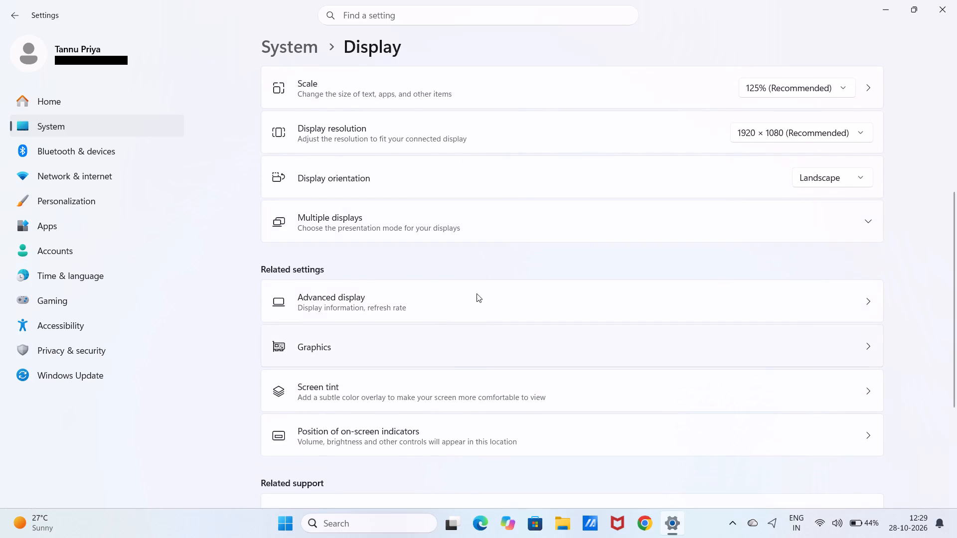
left_click(949, 16)
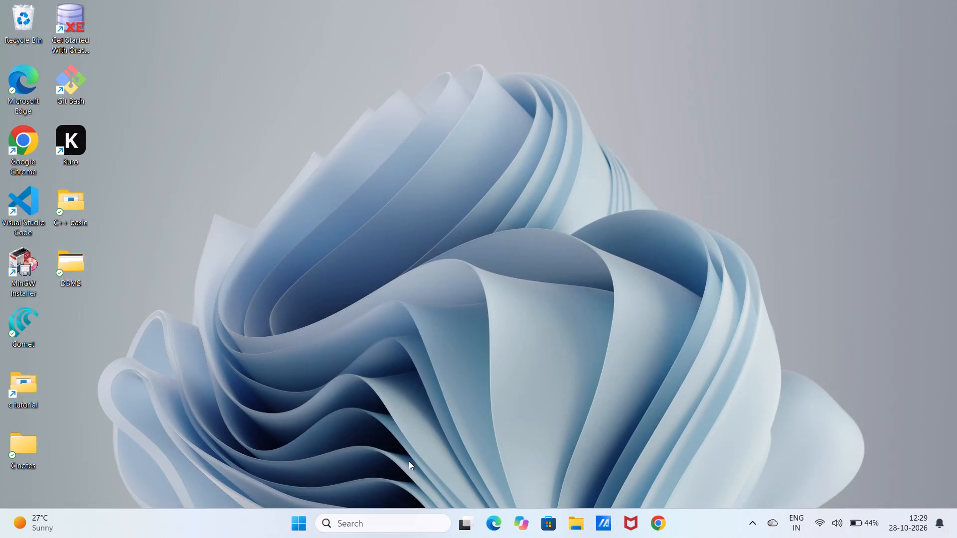
Bring up the computer's power options to shut it down.
left_click(294, 522)
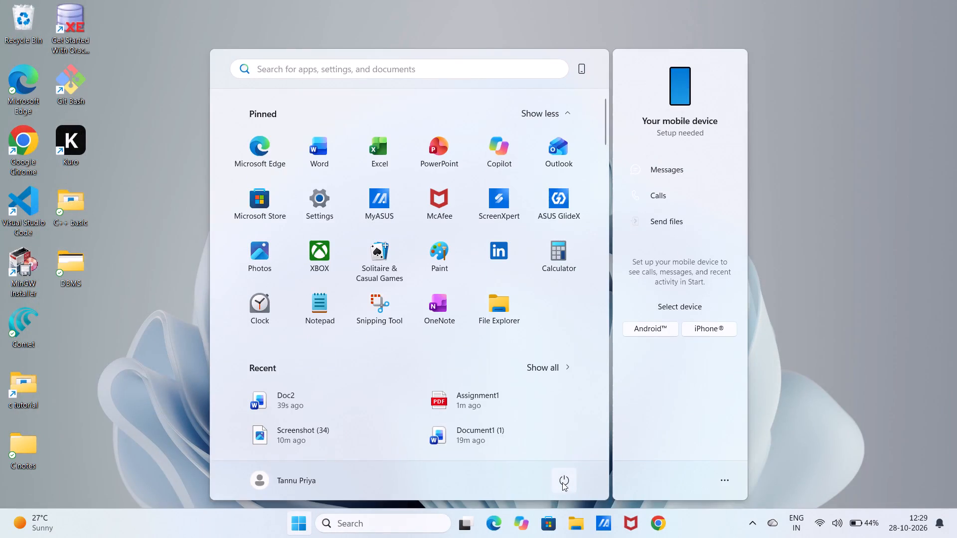
left_click(562, 482)
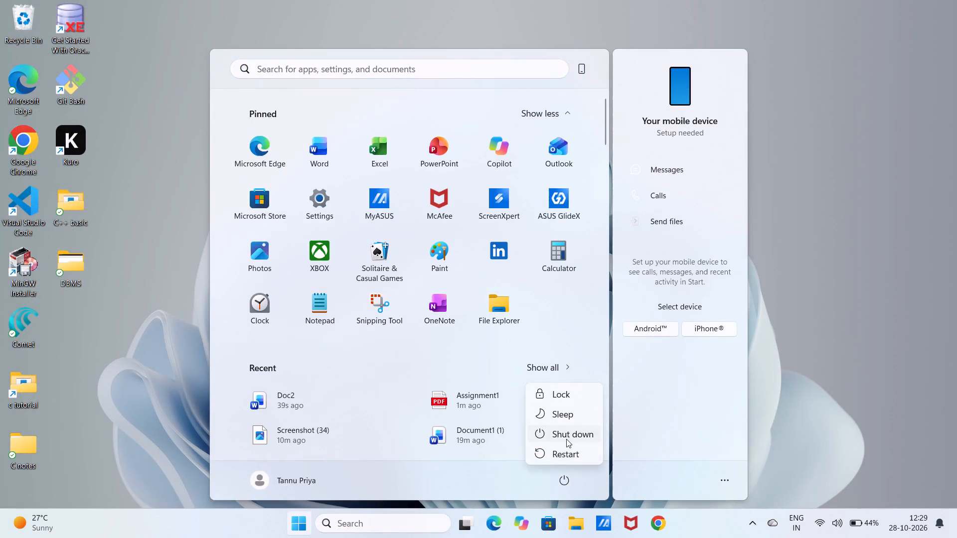